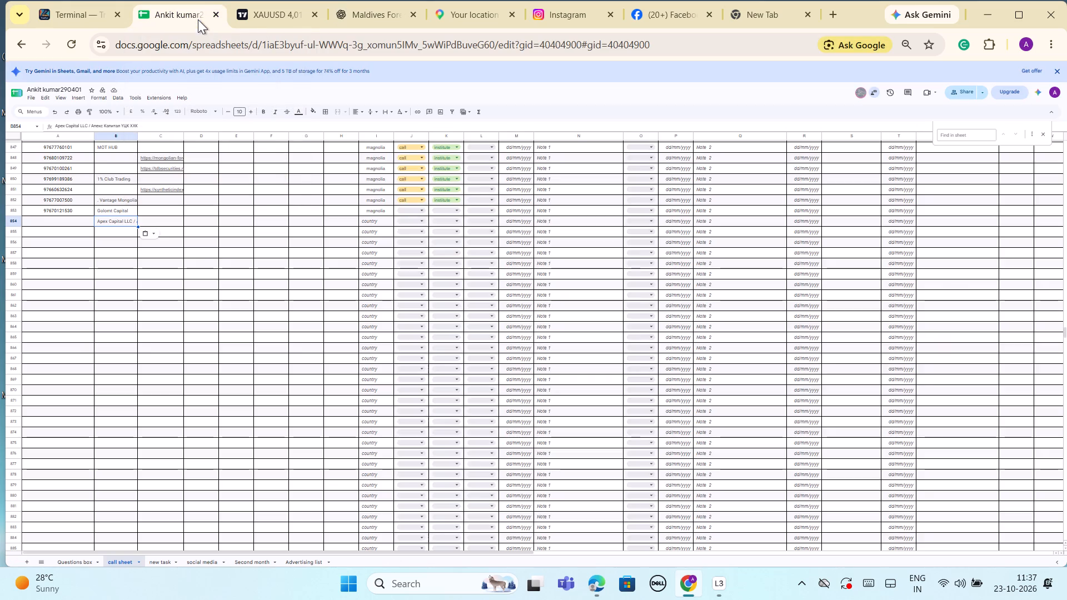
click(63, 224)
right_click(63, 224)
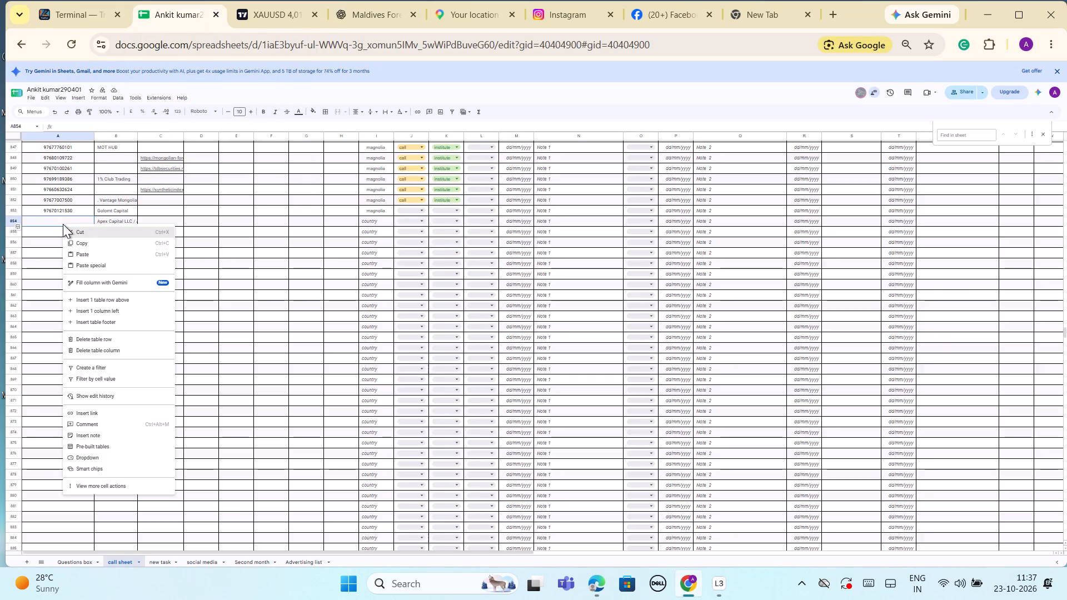
Put the copied phone number in the blank new tab's search box, remove its spaces and copy the cleaned number.
click(766, 26)
key(BackSpace)
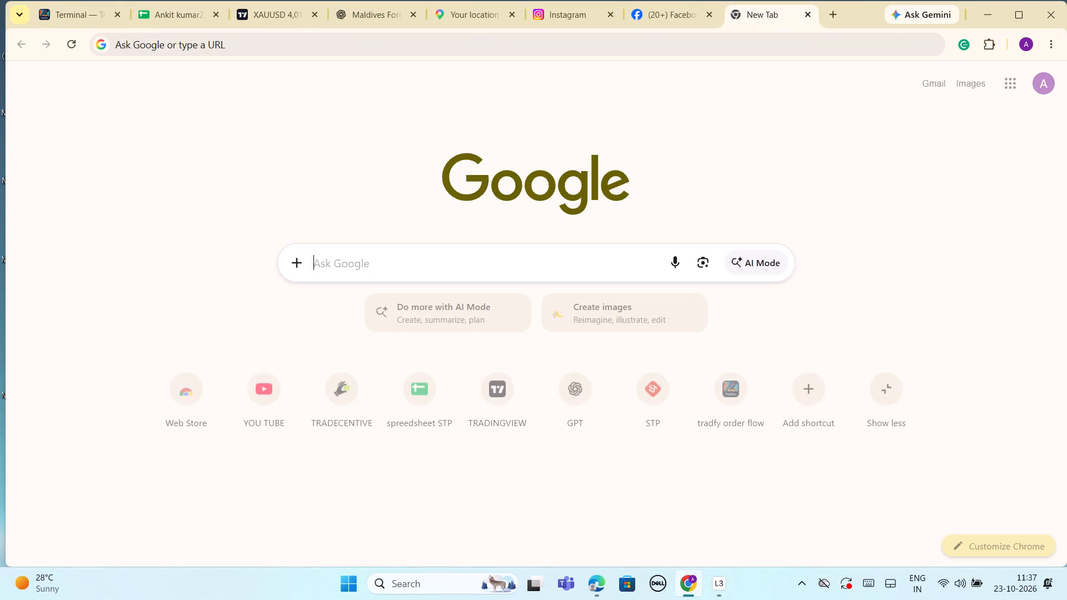
right_drag(355, 246, 352, 257)
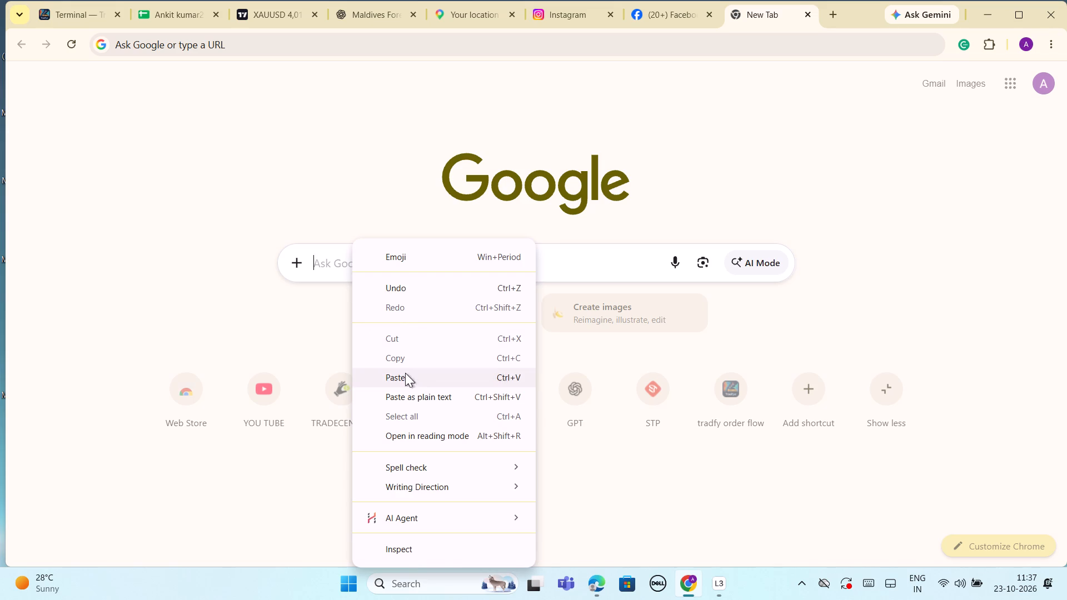
click(403, 381)
click(364, 266)
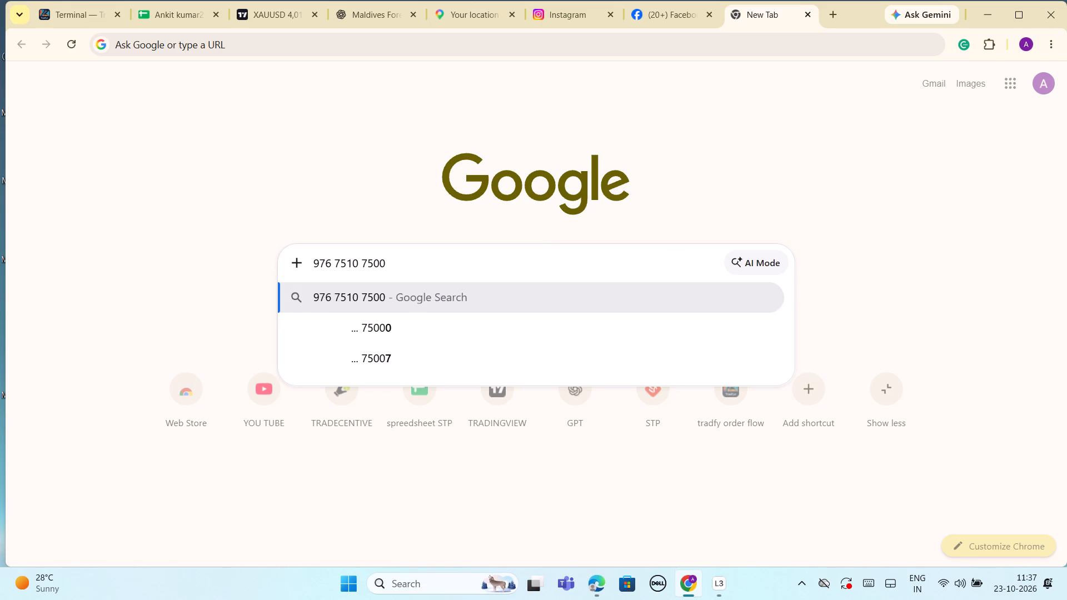
key(BackSpace)
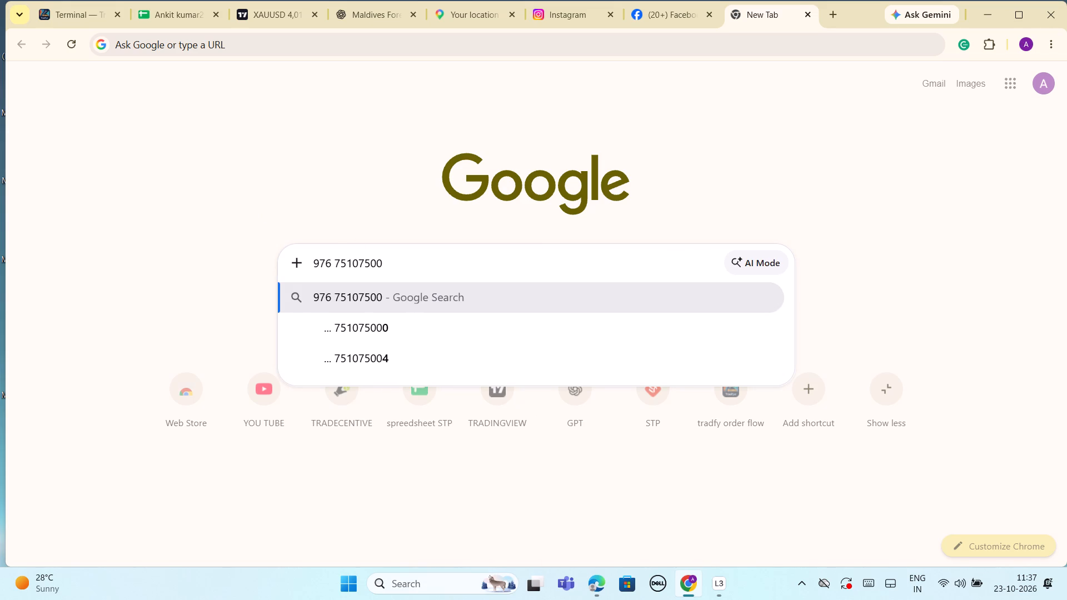
click(336, 258)
key(BackSpace)
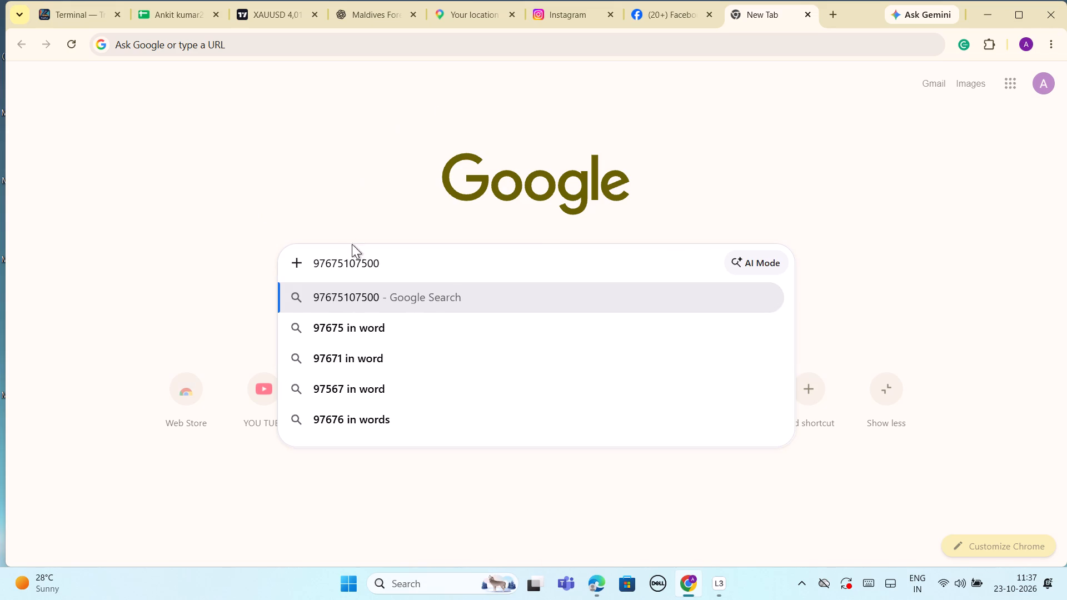
drag(315, 265, 376, 265)
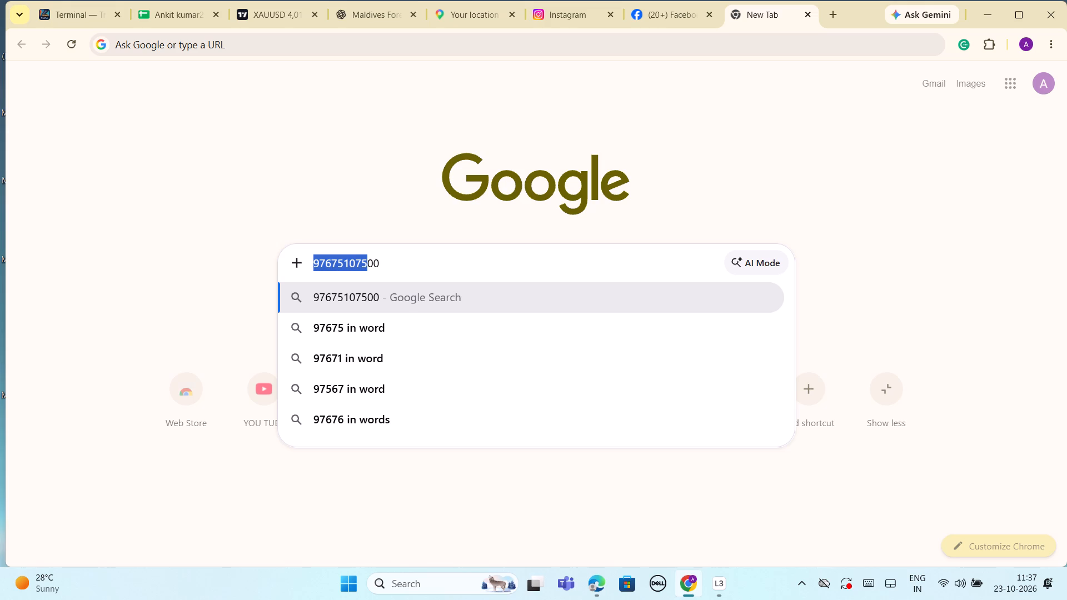
drag(376, 265, 382, 264)
right_click(373, 261)
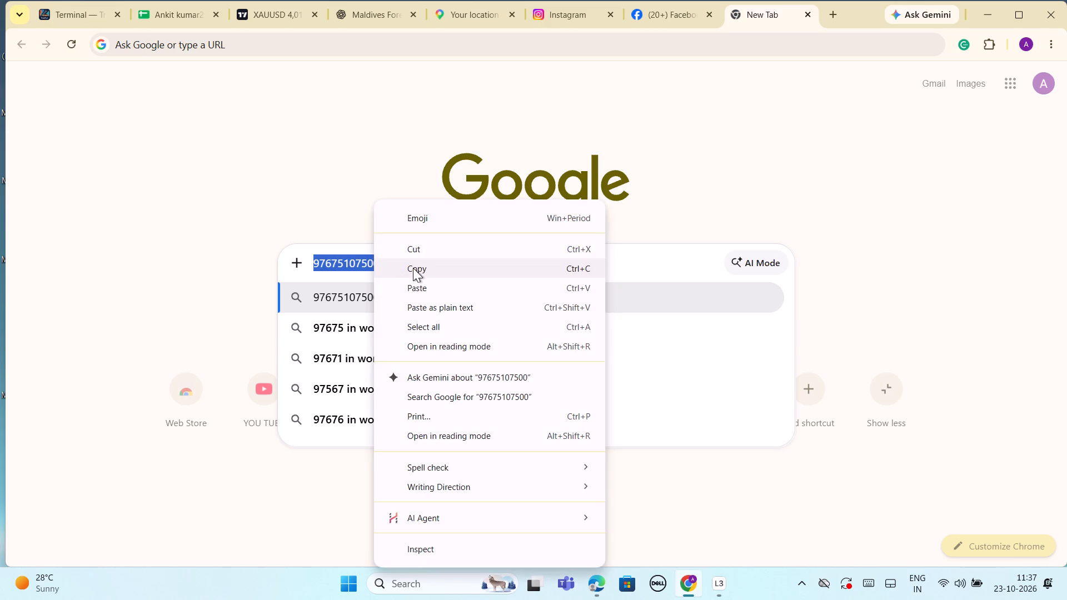
click(413, 268)
Paste the cleaned number into the first column of the call sheet's Apex Capital row and make its text black like the numbers above.
click(171, 13)
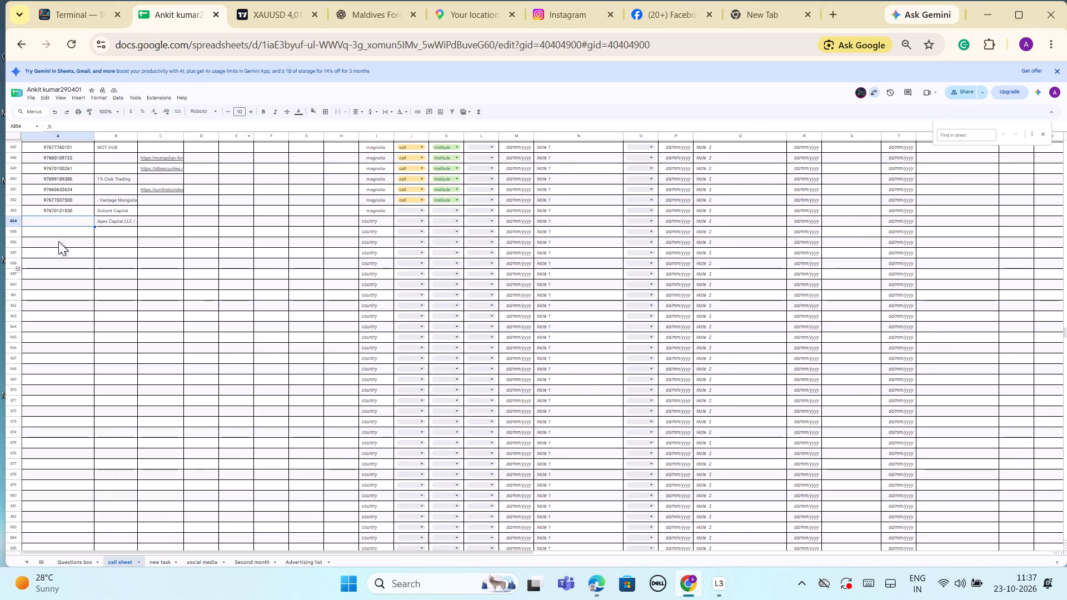
click(52, 223)
right_click(52, 223)
click(91, 252)
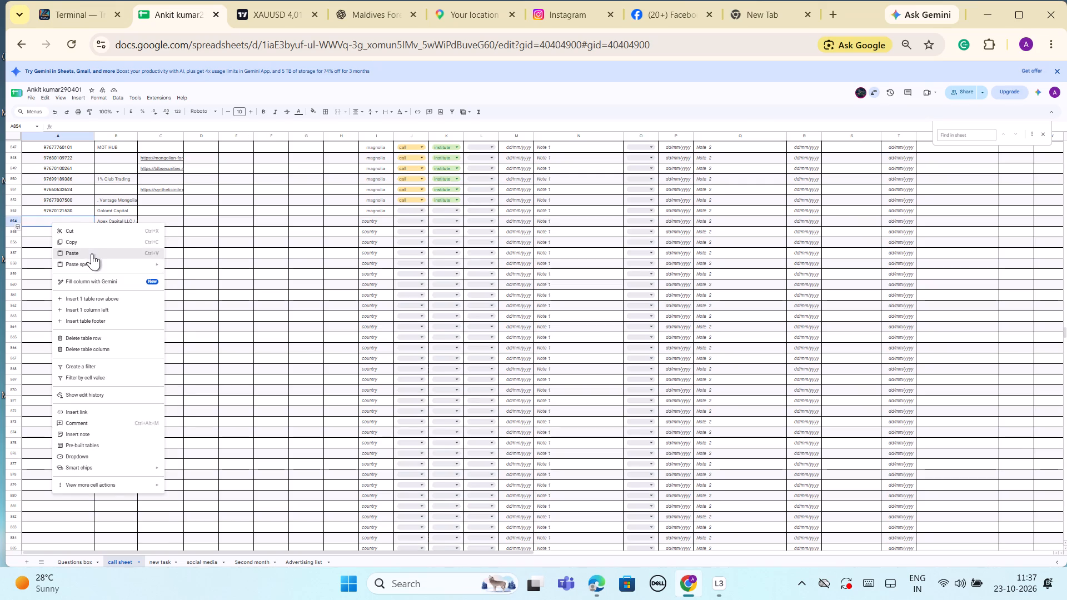
click(67, 223)
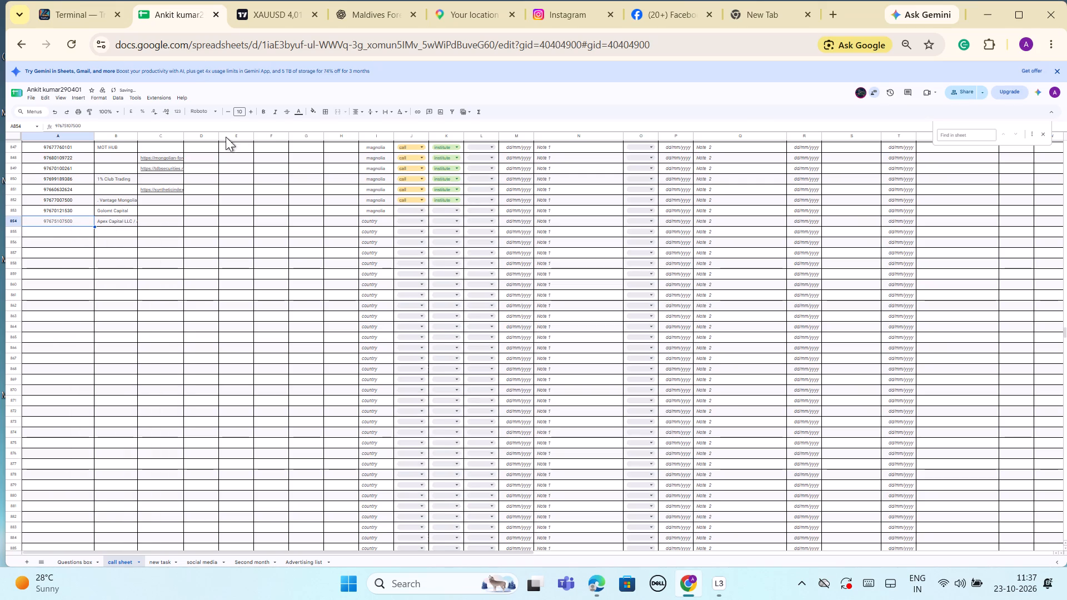
click(300, 117)
click(299, 137)
click(67, 256)
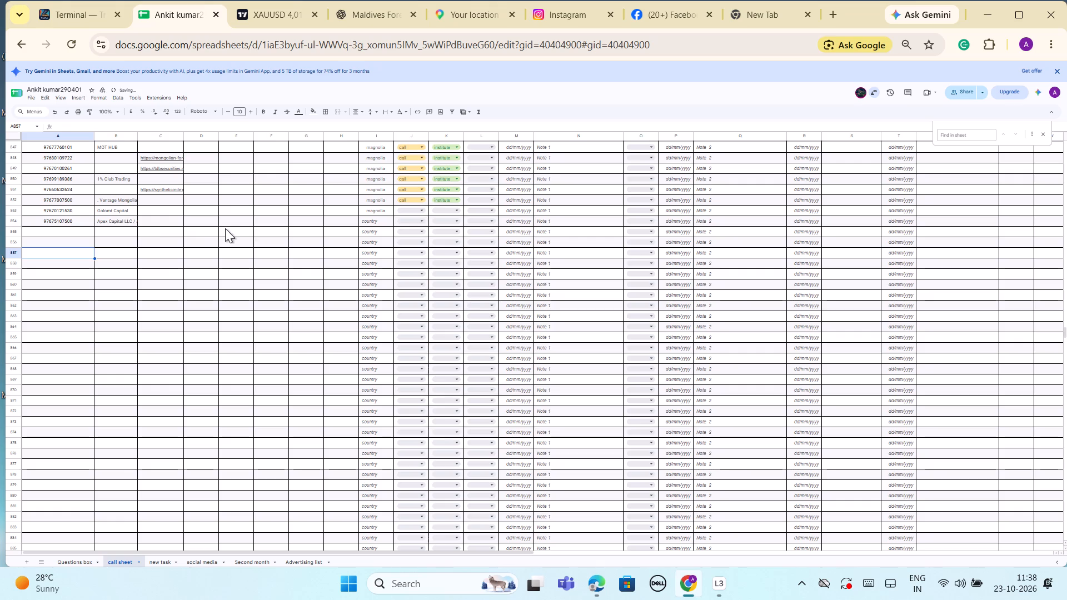
Copy the country value "magnolia" from the Golomt Capital row into the Apex Capital row.
click(365, 221)
right_click(365, 221)
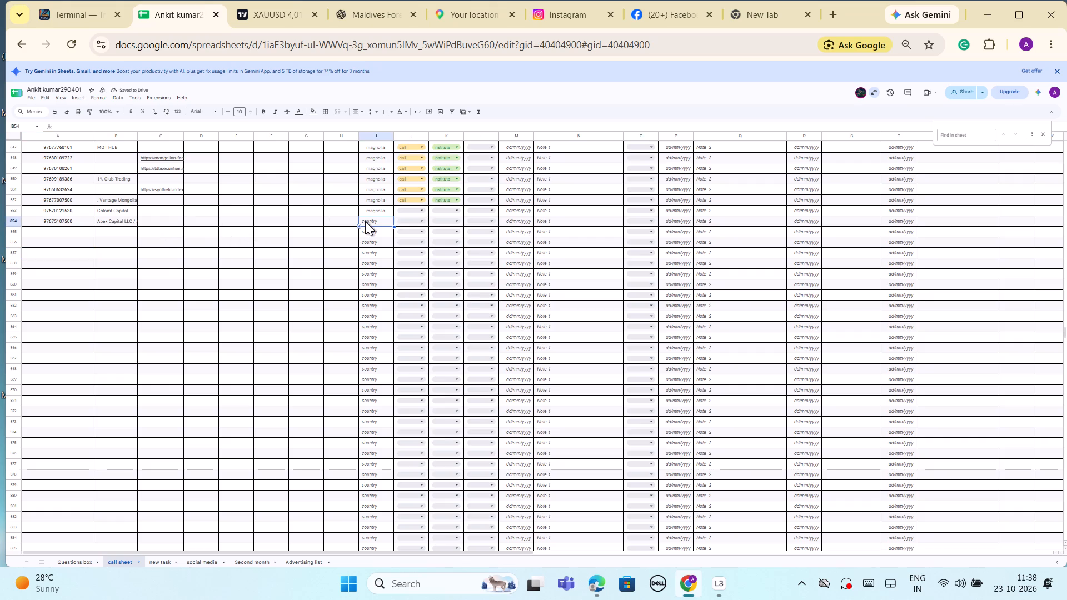
click(303, 231)
click(375, 210)
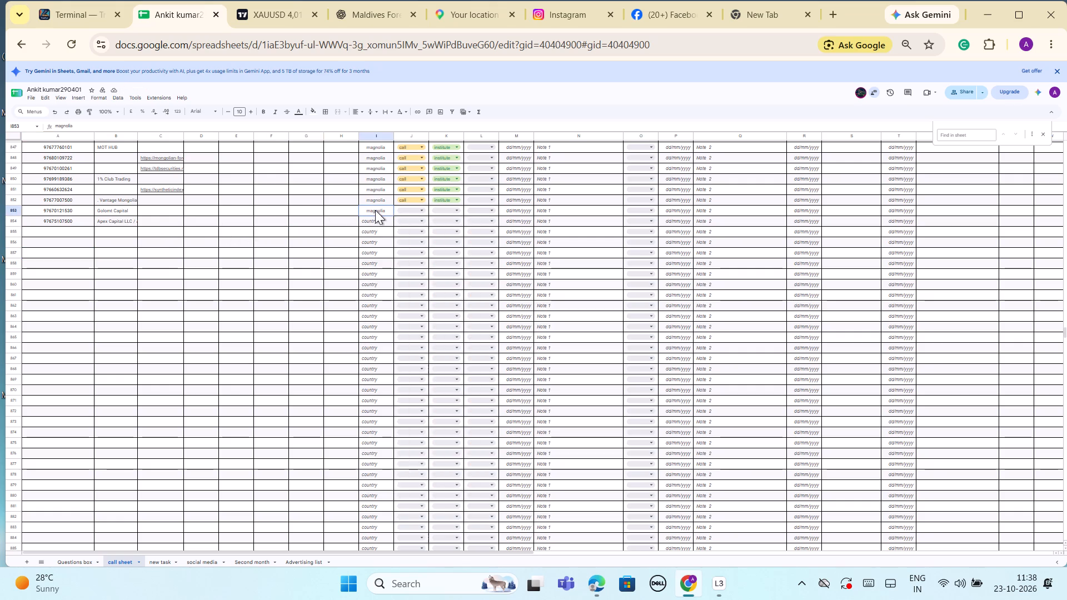
right_click(375, 210)
click(403, 232)
click(377, 221)
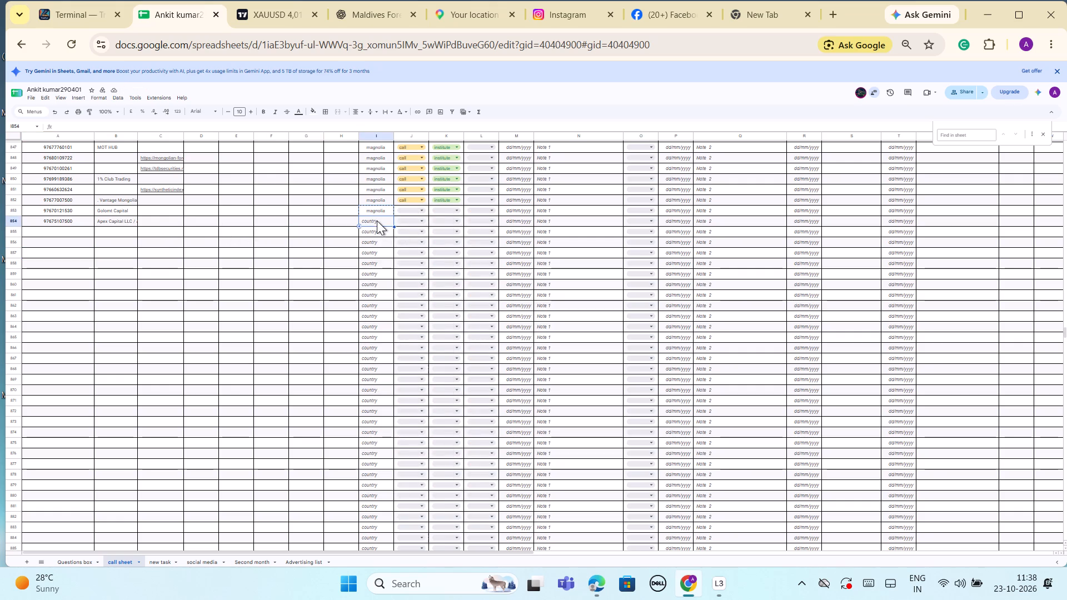
right_click(377, 221)
click(391, 248)
click(262, 258)
Set the Golomt Capital and Apex Capital rows to "call" in column J and "institute" in column K.
click(421, 211)
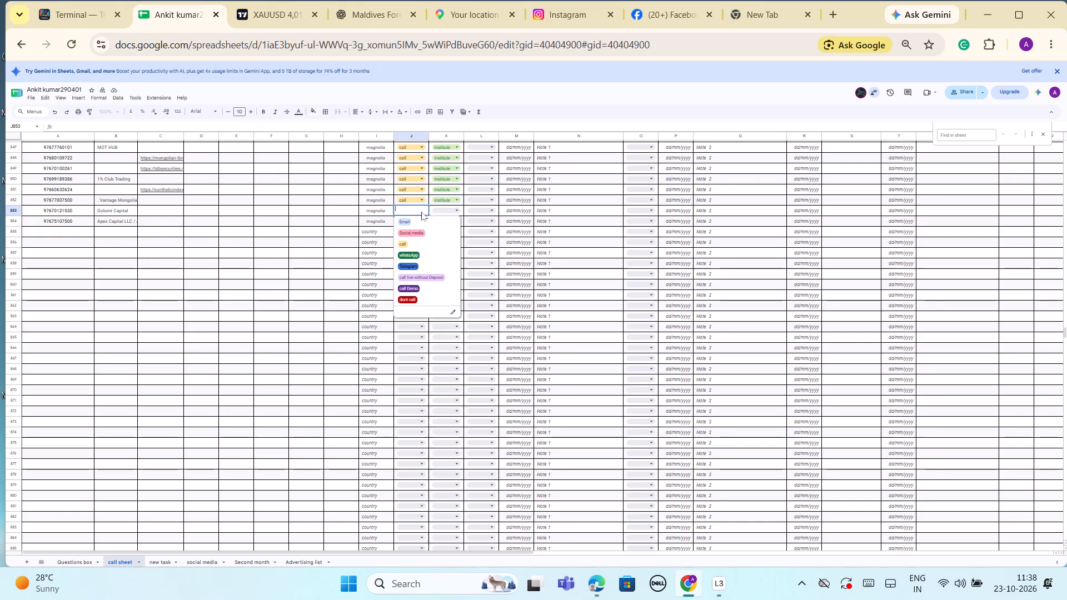
click(411, 242)
click(422, 223)
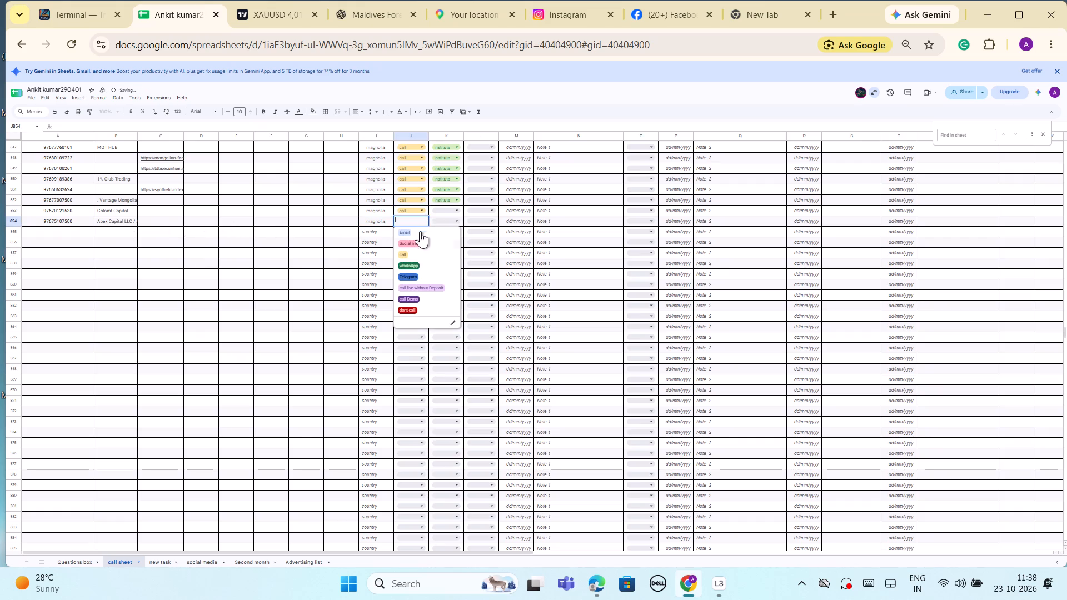
click(411, 254)
click(456, 221)
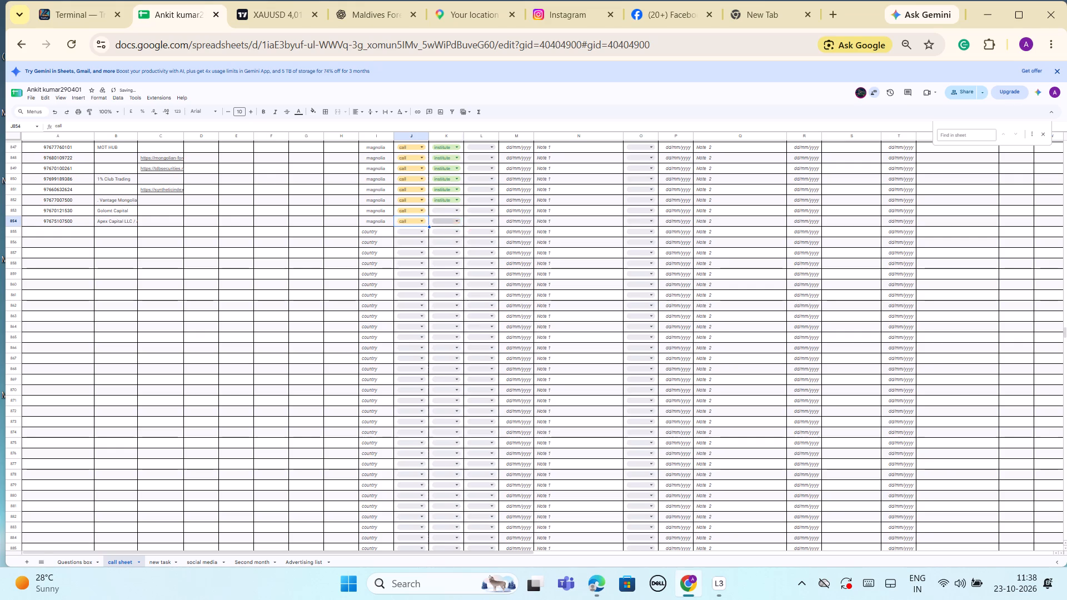
click(446, 243)
click(460, 214)
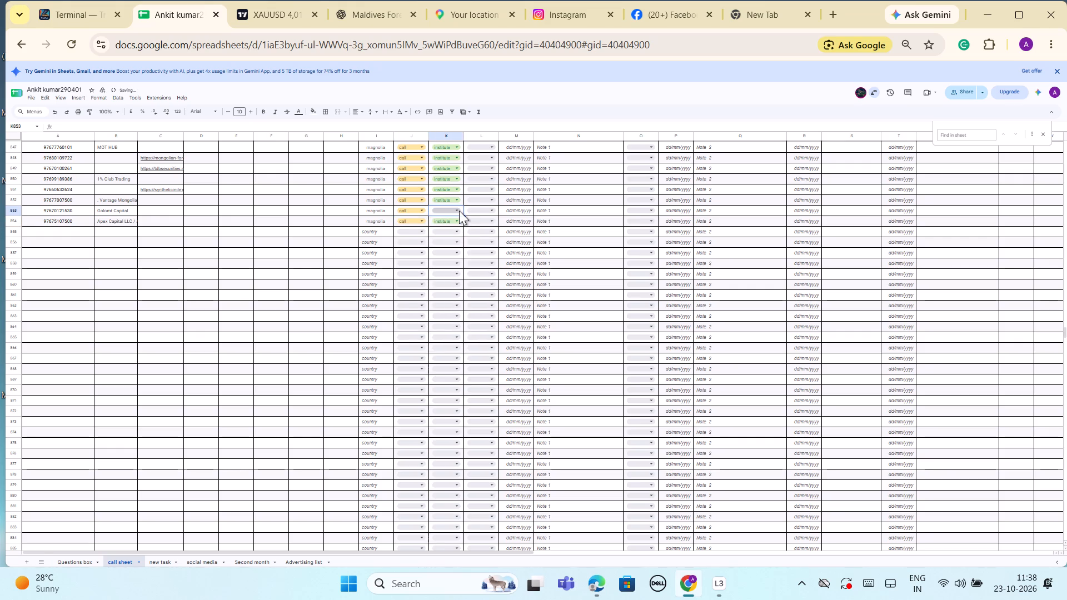
click(457, 211)
click(451, 234)
drag(297, 309, 299, 314)
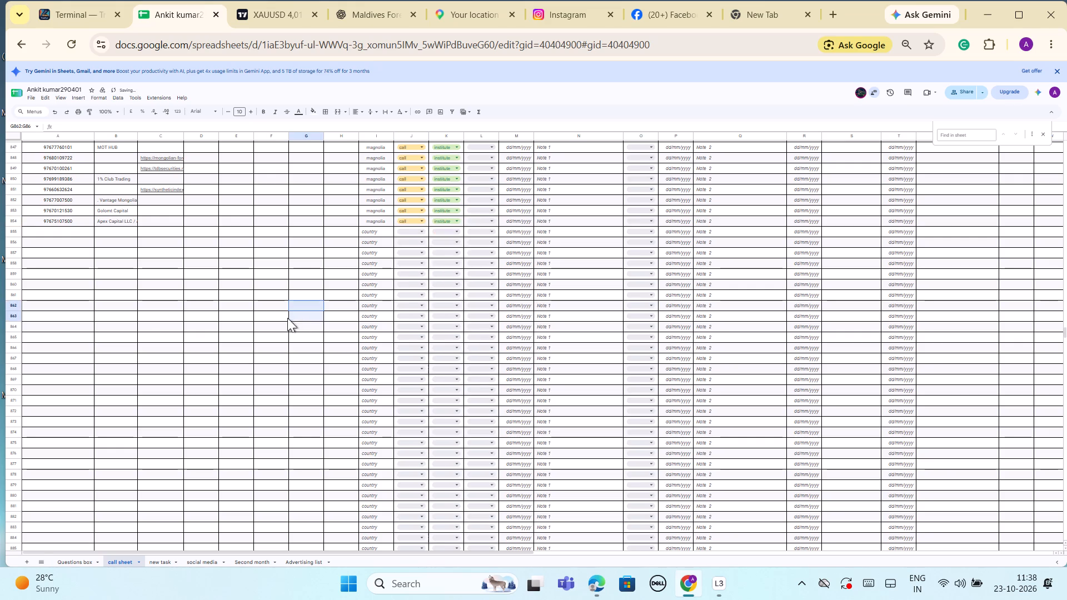
click(85, 301)
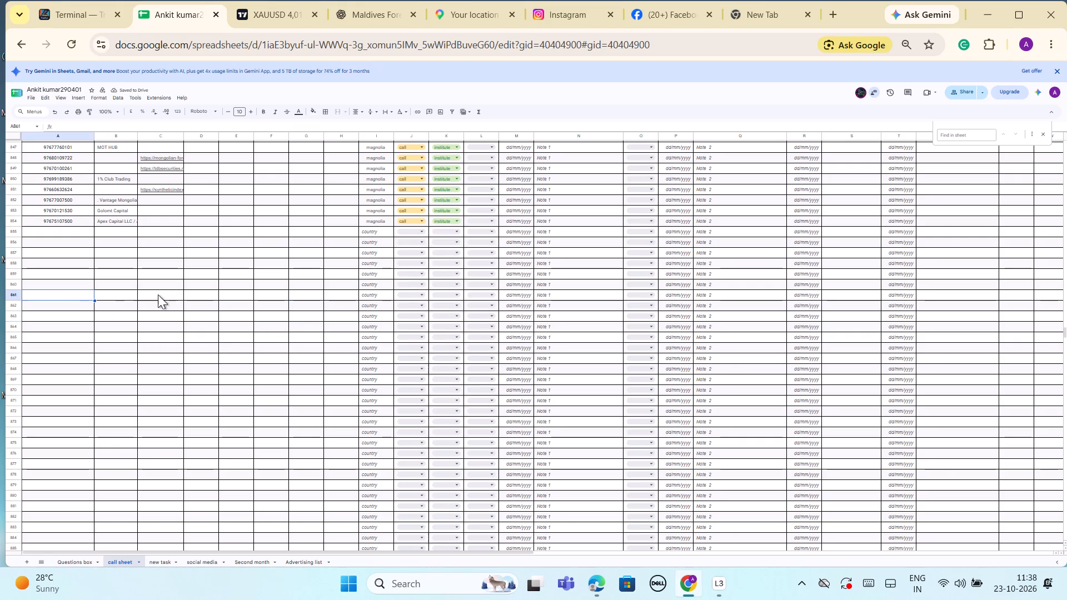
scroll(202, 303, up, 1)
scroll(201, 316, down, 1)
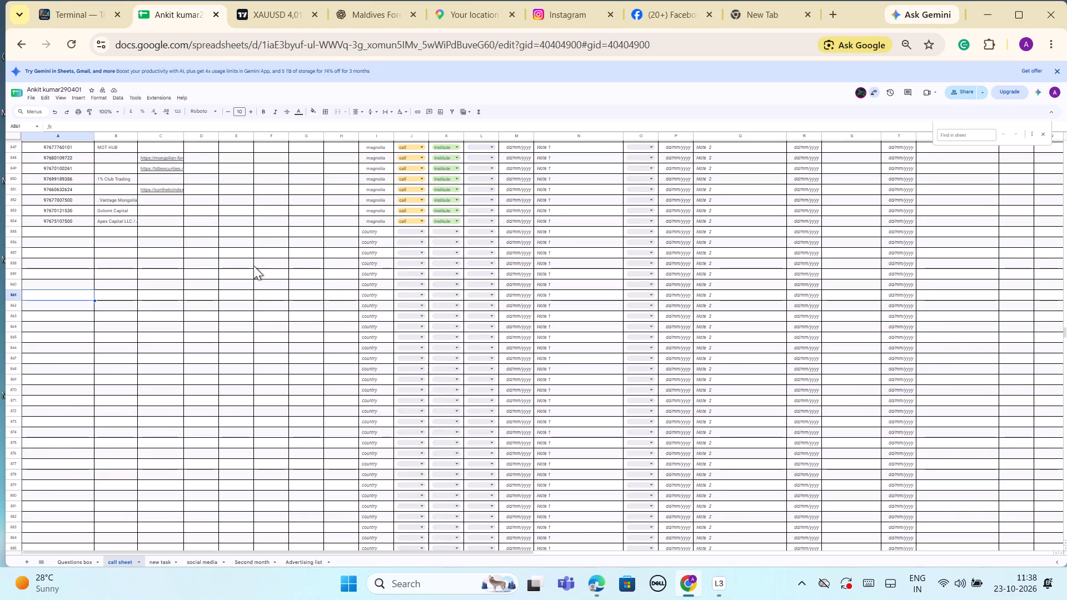
Switch to the new task sheet and look through its contact table for rows whose country is still blank.
click(158, 561)
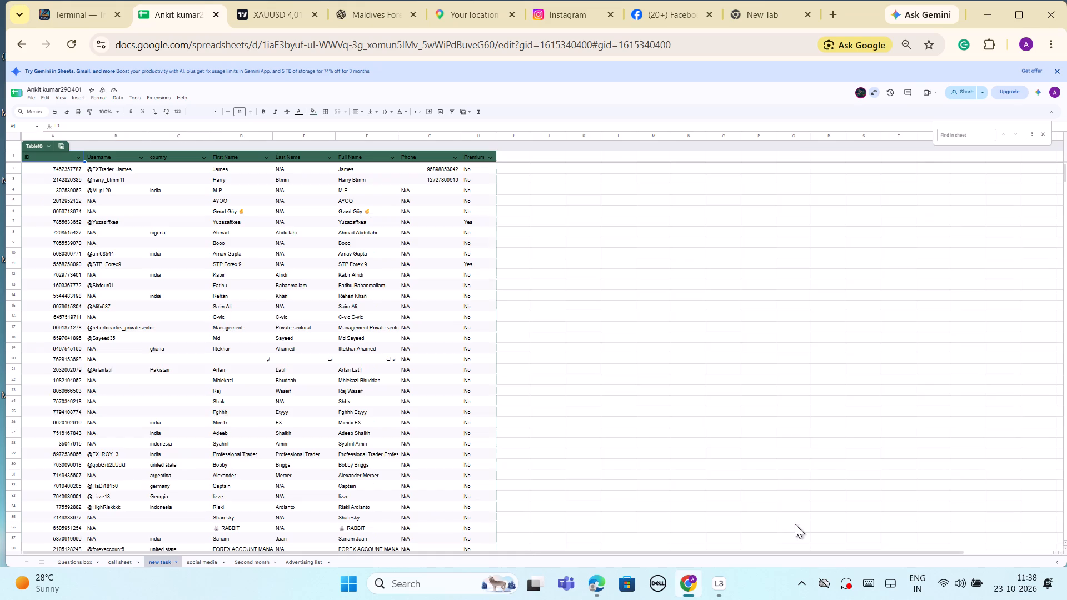
scroll(275, 304, down, 4)
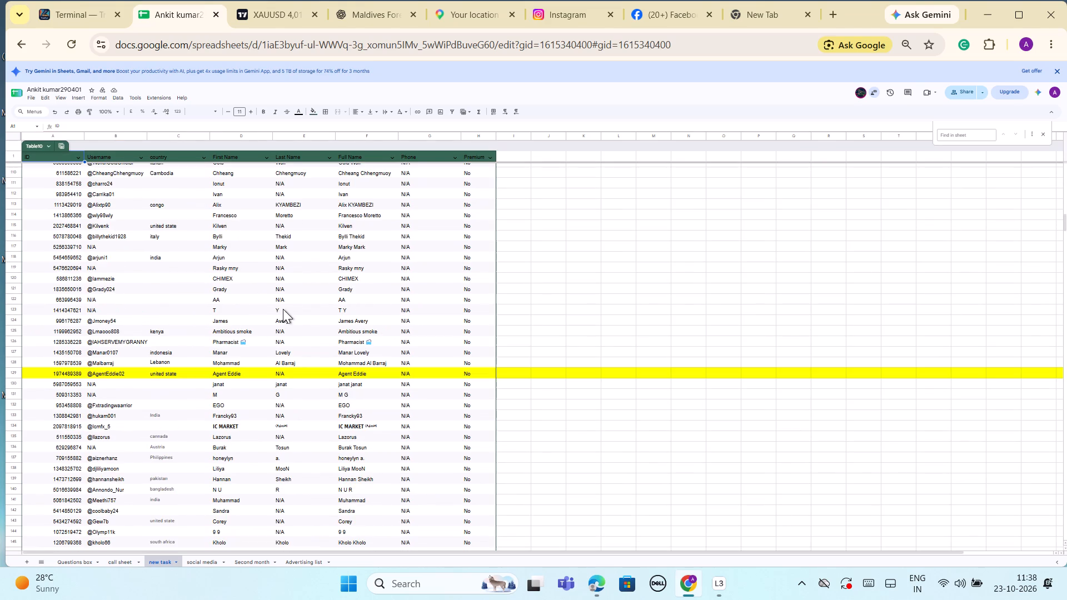
scroll(283, 309, down, 6)
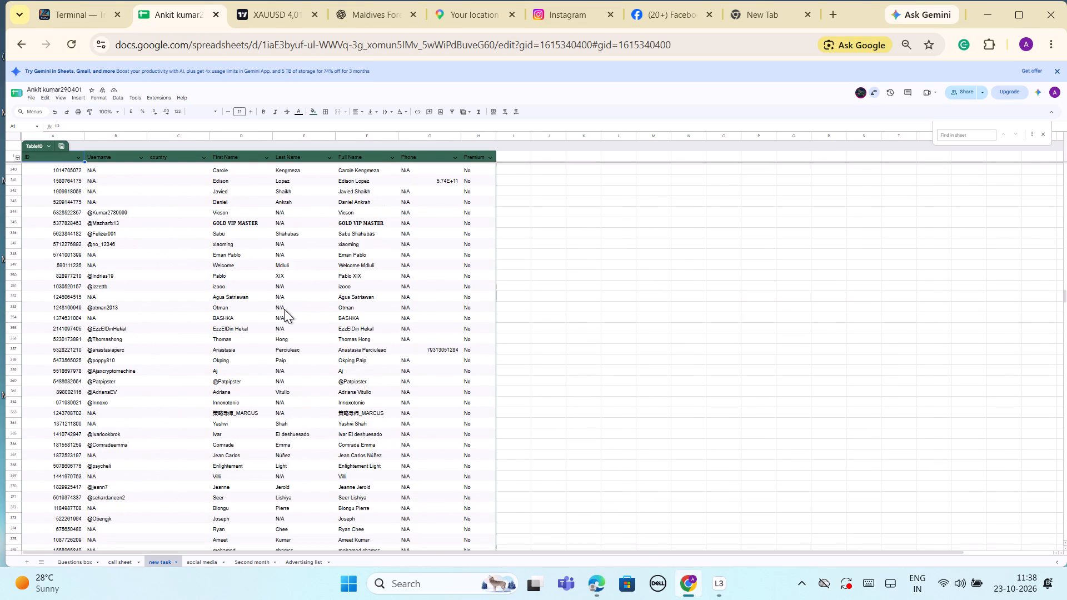
scroll(284, 309, down, 5)
scroll(284, 309, up, 1)
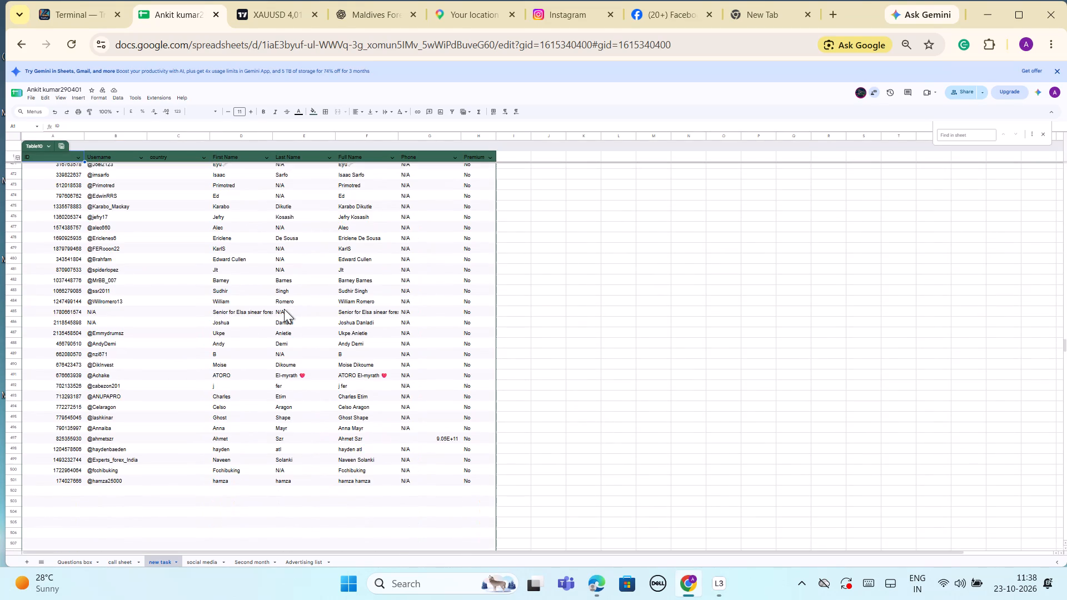
scroll(284, 309, up, 5)
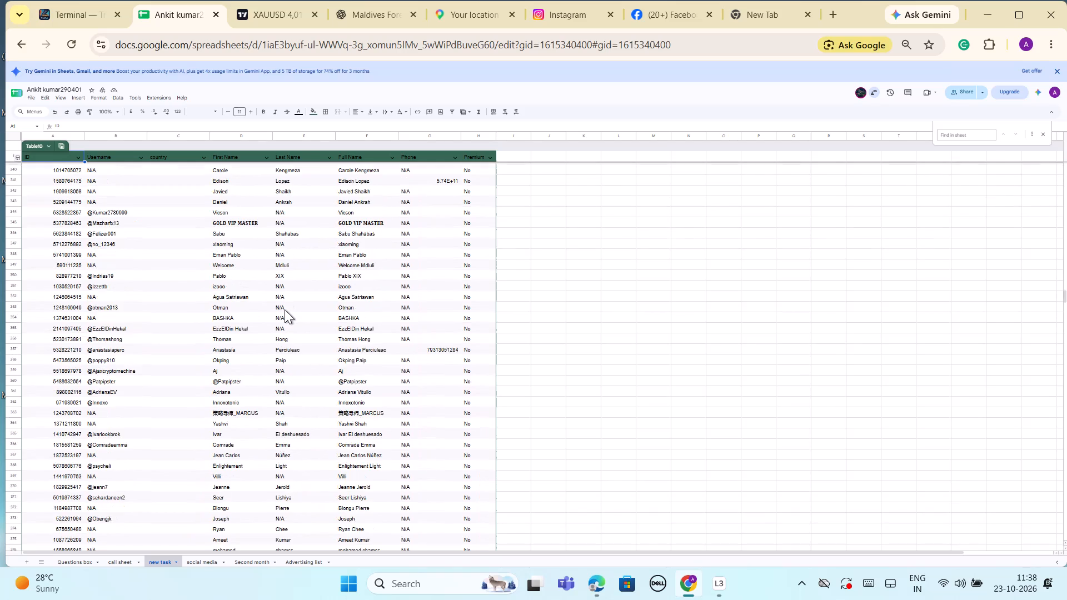
scroll(287, 312, down, 4)
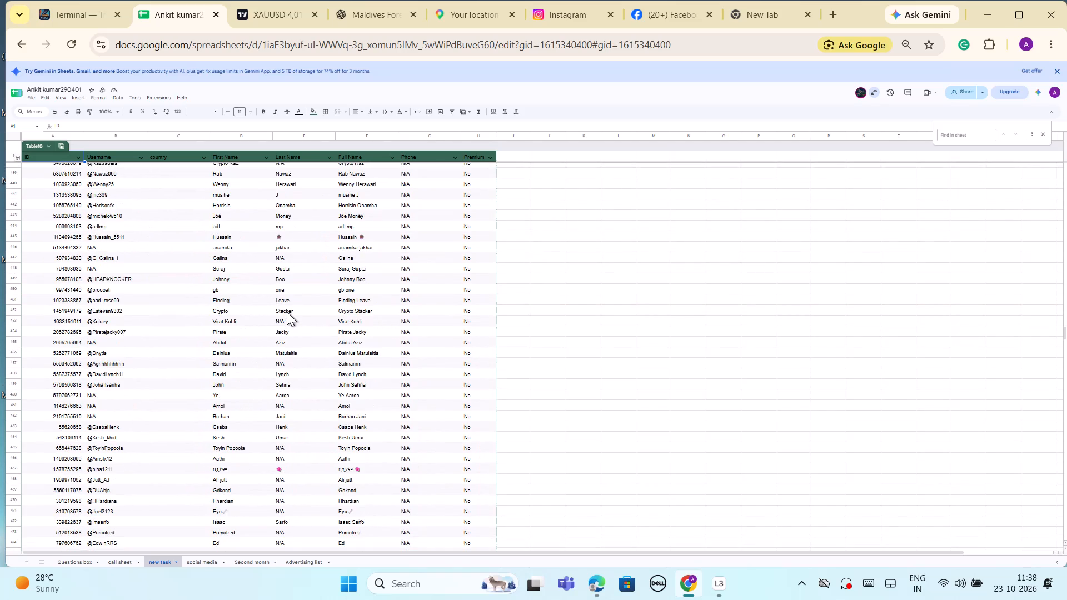
scroll(287, 312, down, 1)
scroll(287, 312, up, 2)
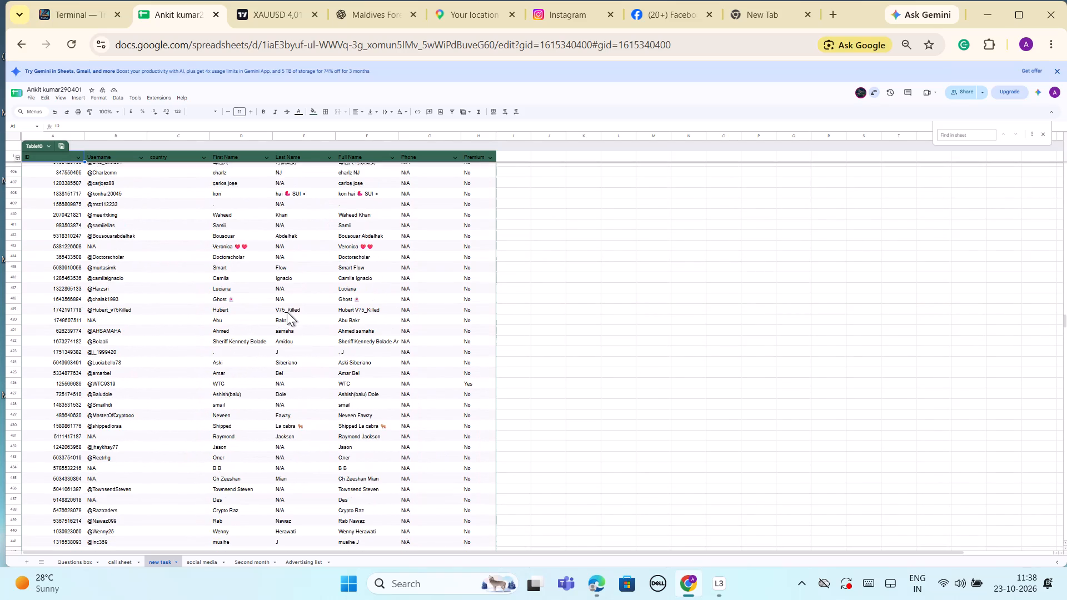
scroll(287, 312, up, 3)
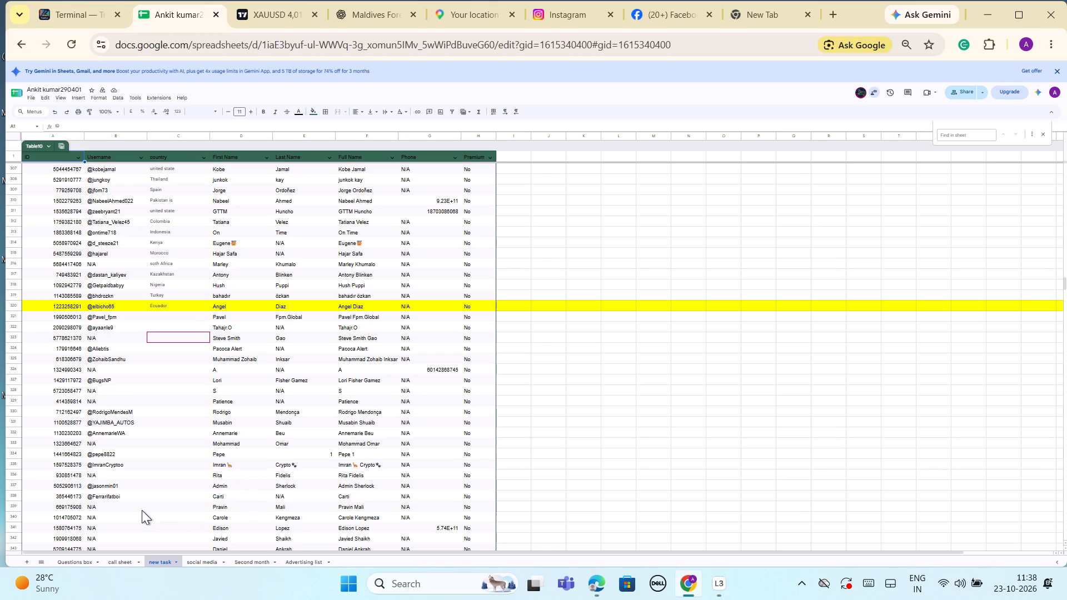
Enter INDIA in the country column for rows 339, 401 and 403 of the new task sheet.
click(172, 506)
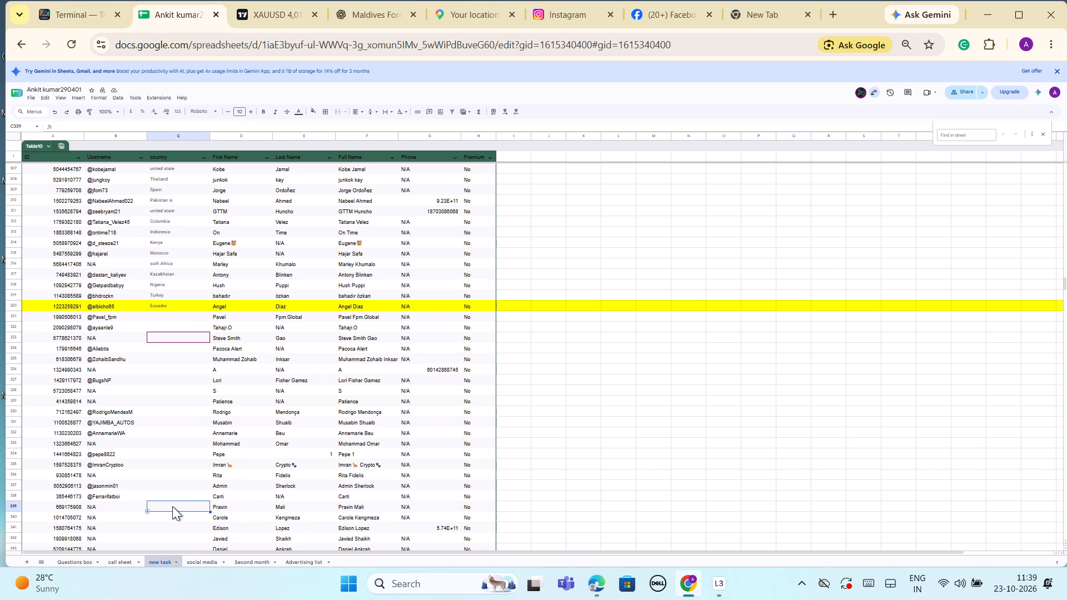
text(INDIA)
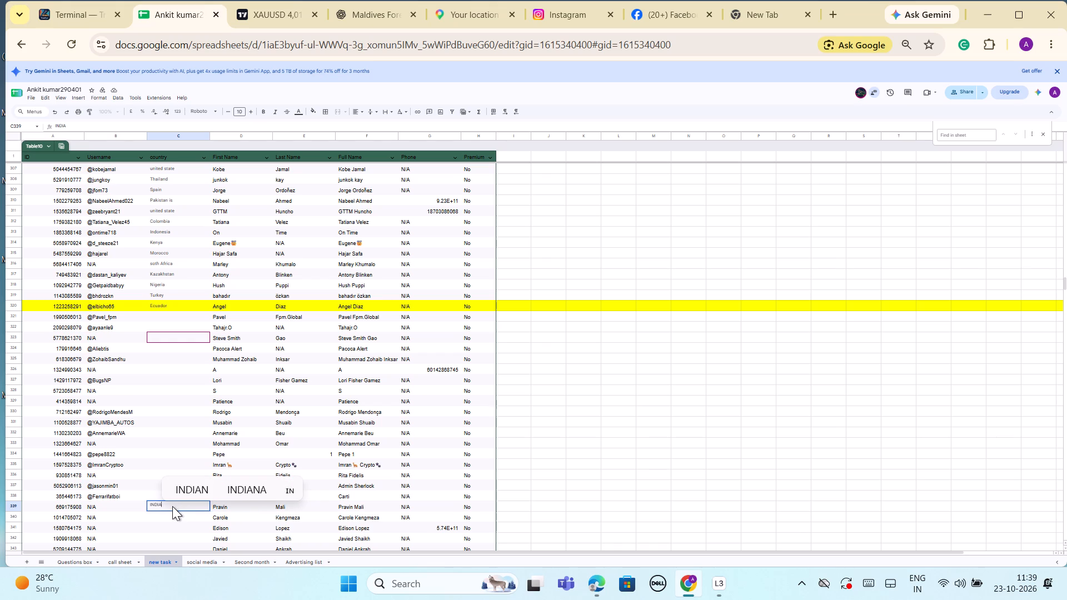
click(159, 437)
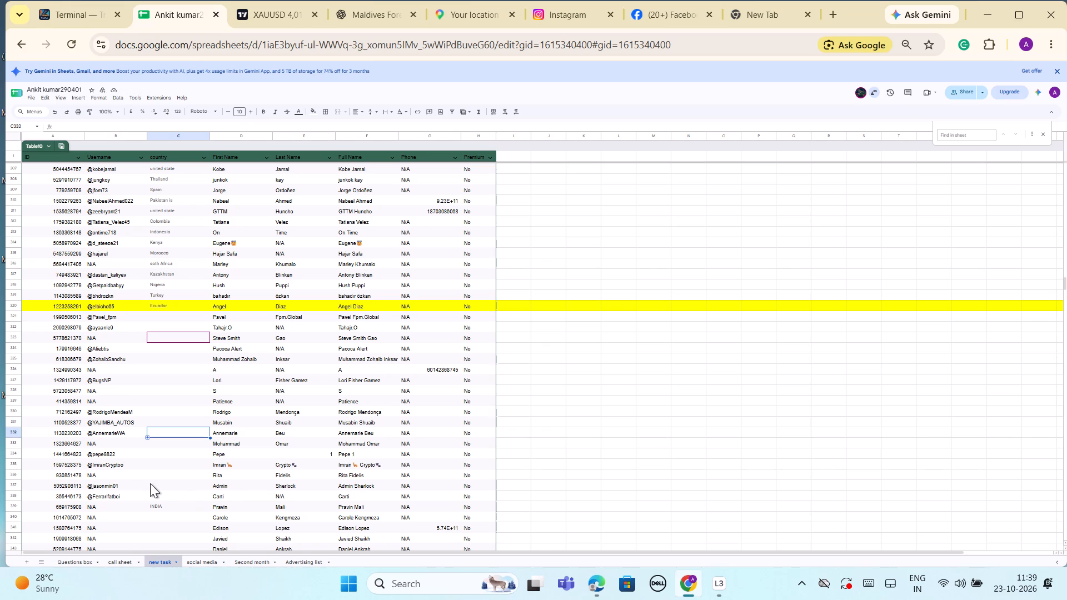
scroll(150, 483, down, 1)
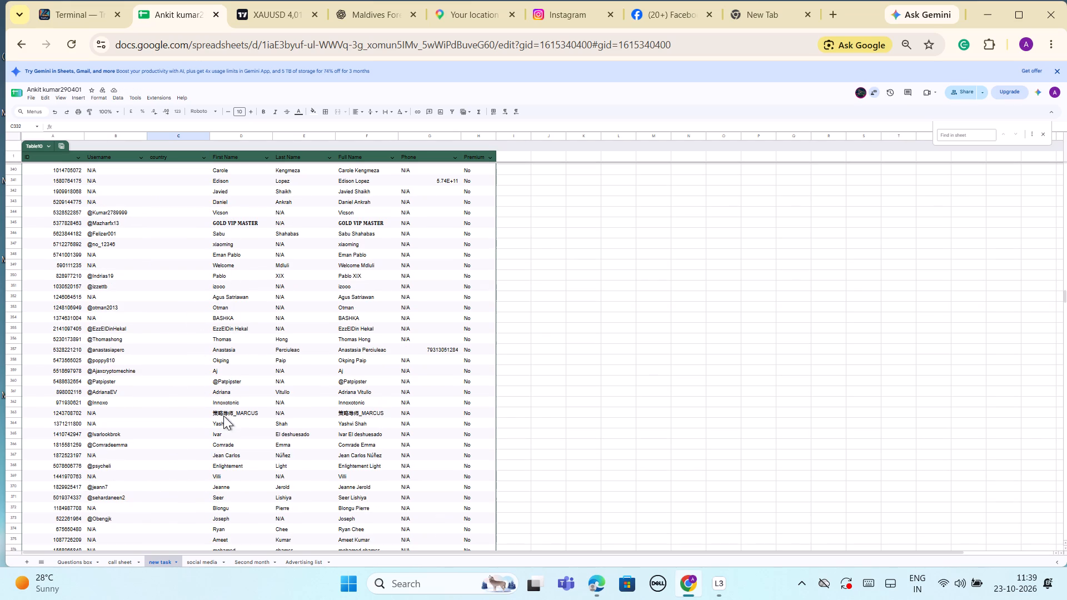
scroll(188, 483, down, 1)
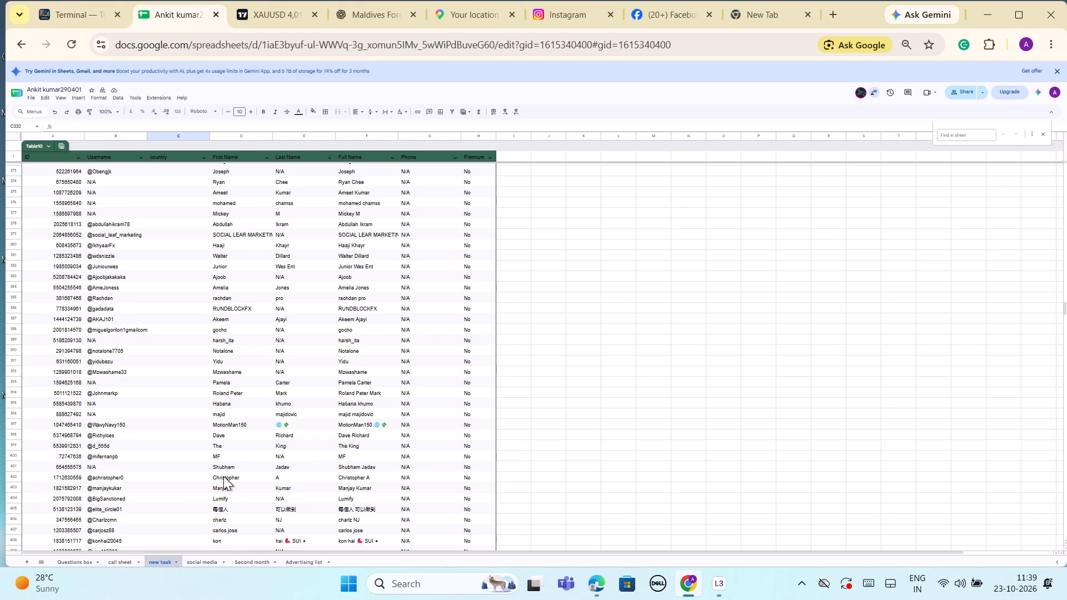
click(178, 468)
text(INDIA)
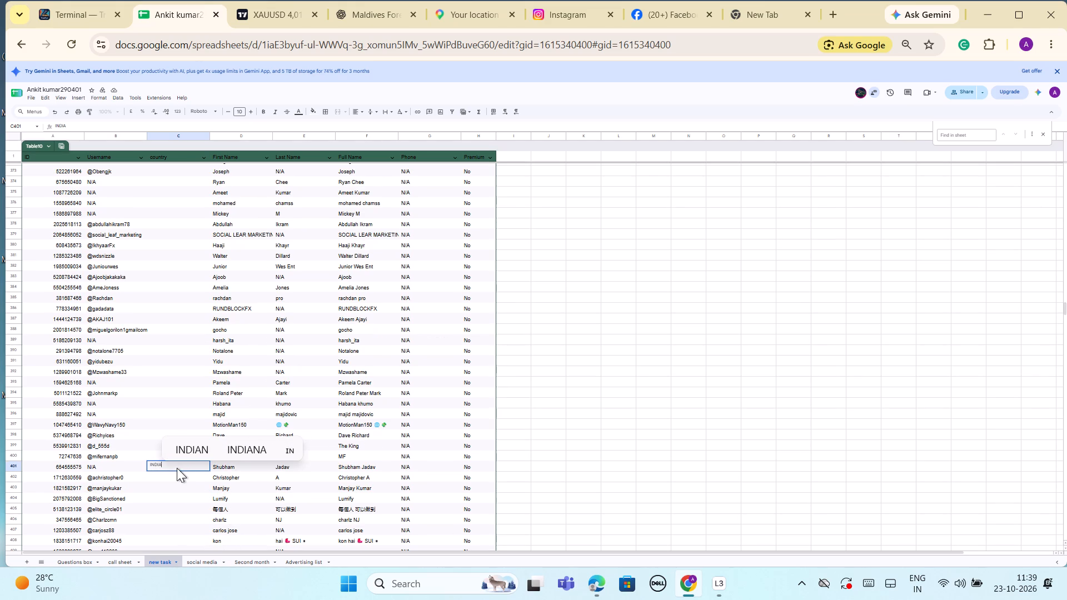
click(182, 397)
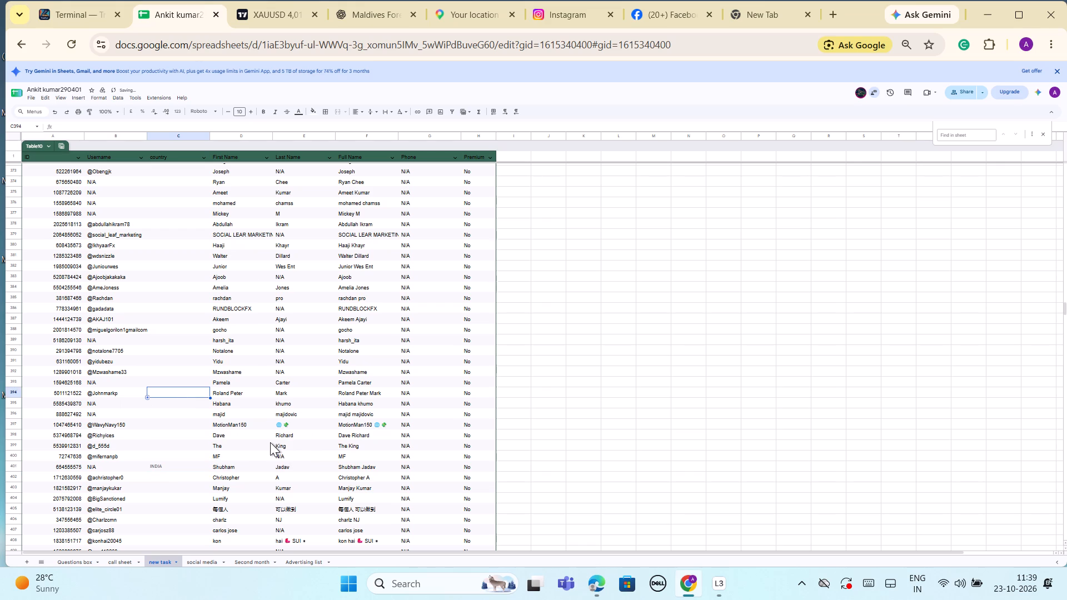
click(174, 487)
text(INDIA)
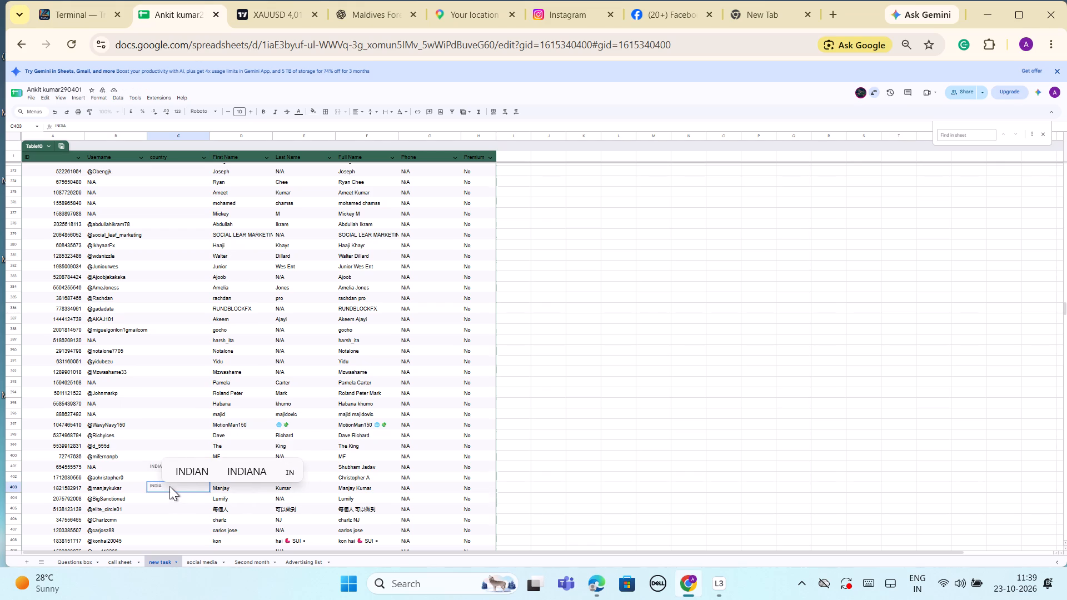
click(194, 423)
scroll(190, 488, down, 1)
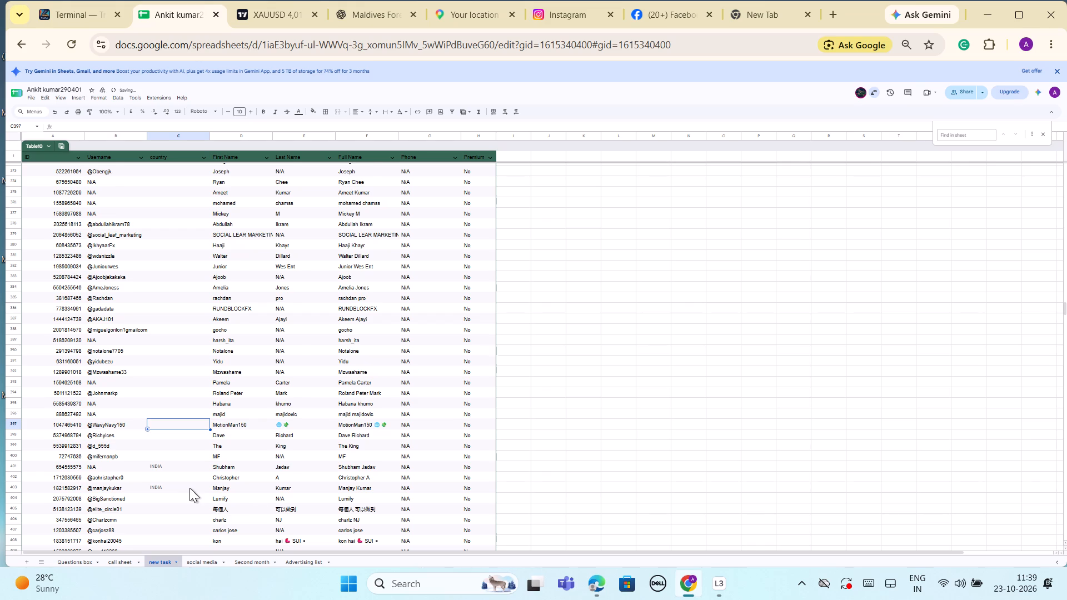
scroll(259, 514, down, 2)
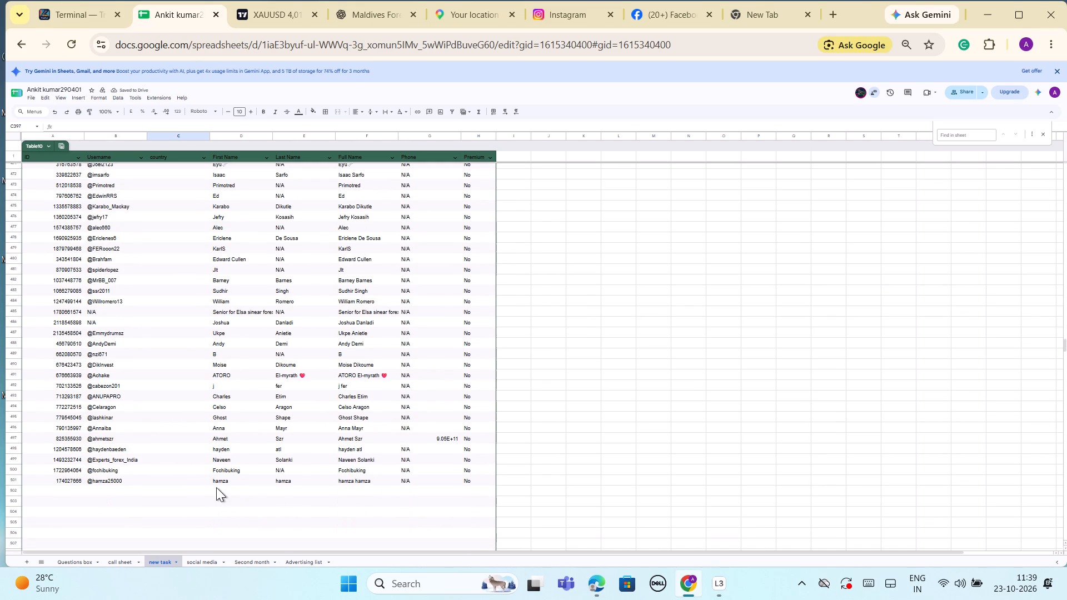
click(168, 461)
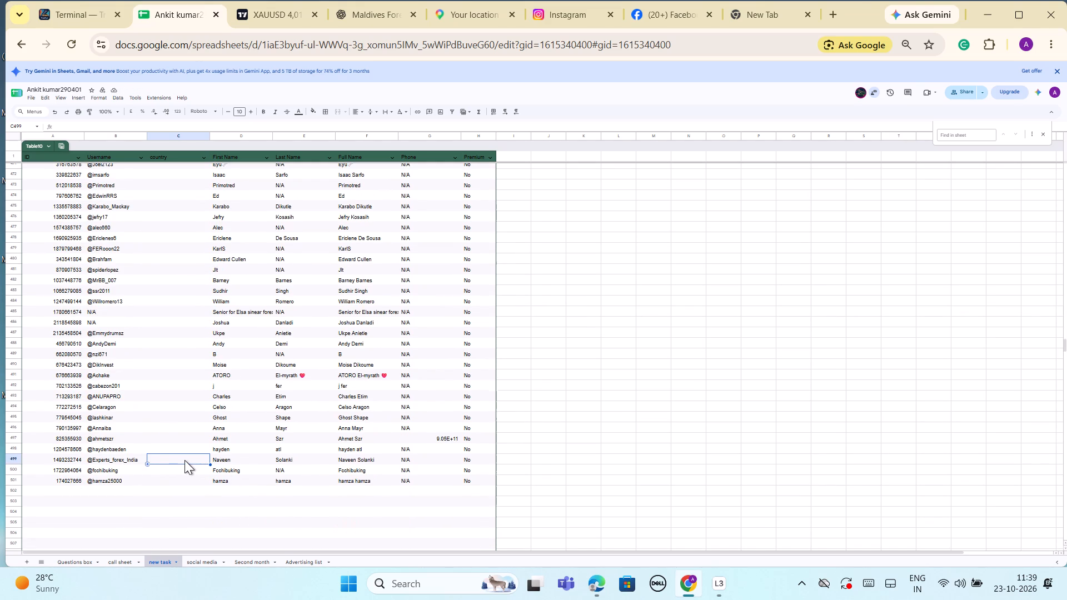
text(INDIA)
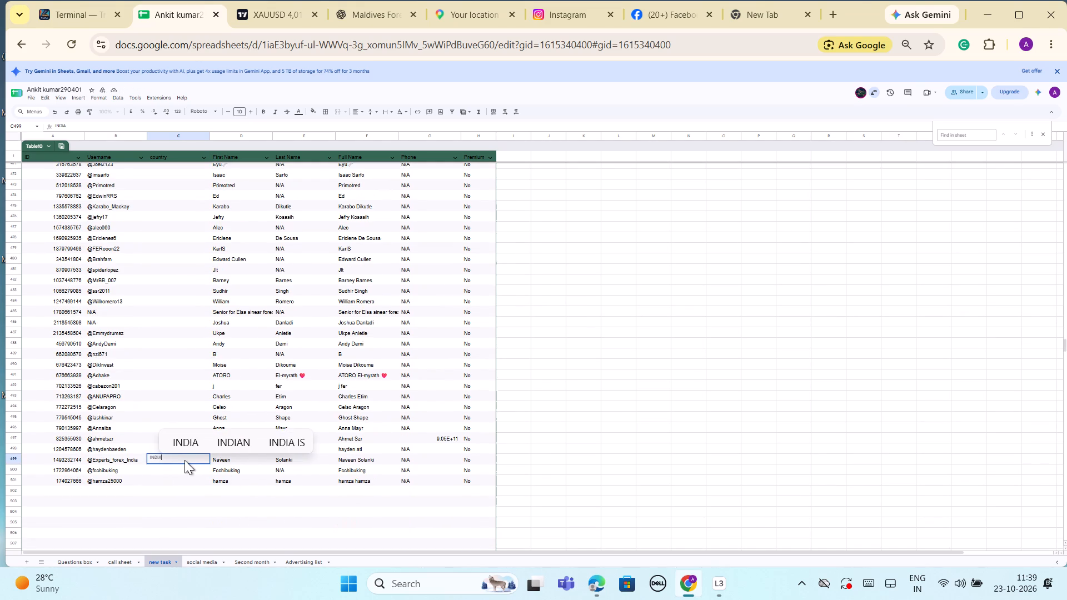
click(194, 399)
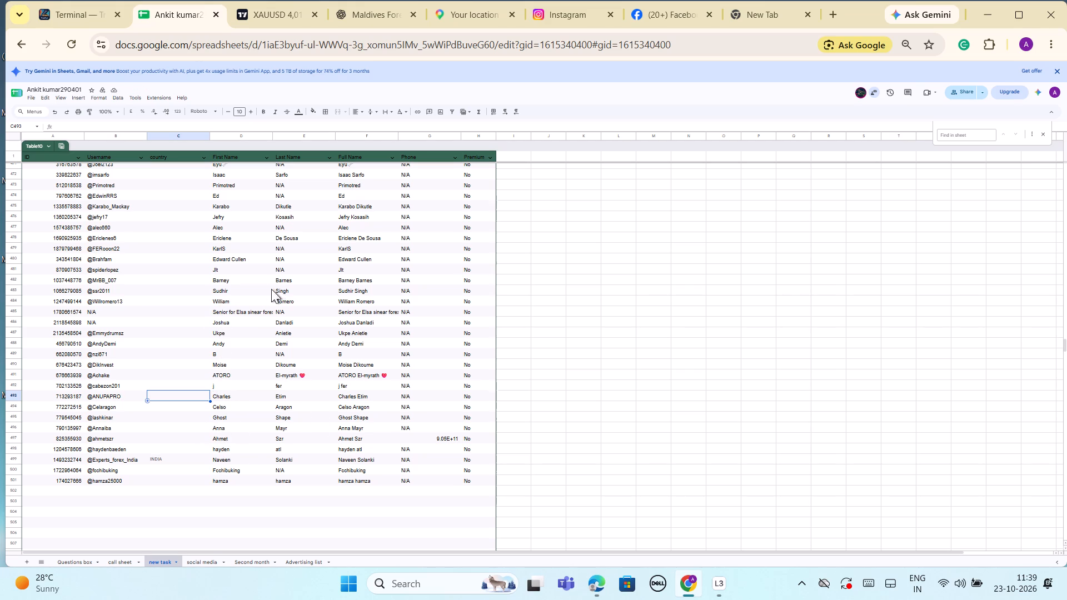
click(178, 291)
text(INDIA)
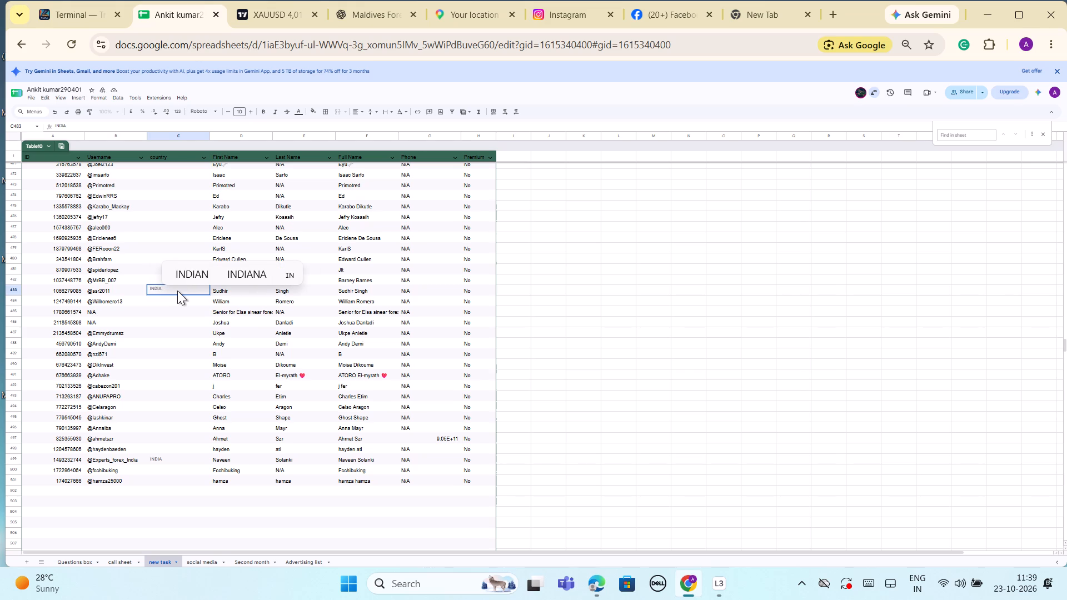
click(134, 212)
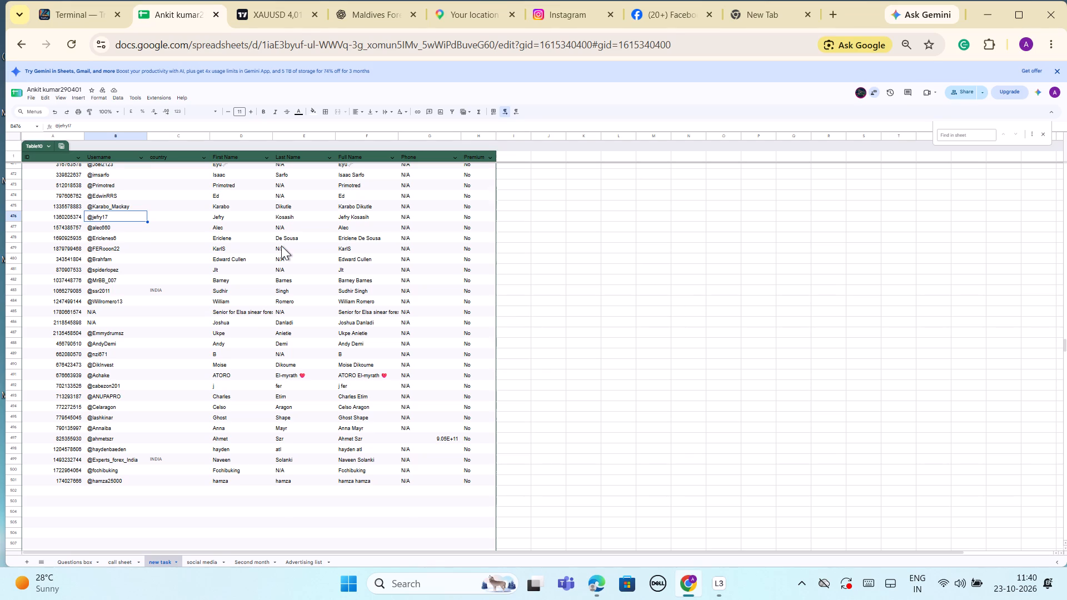
Enter INDIA in the country column for rows 462, 453, 448 and 446.
scroll(269, 245, up, 1)
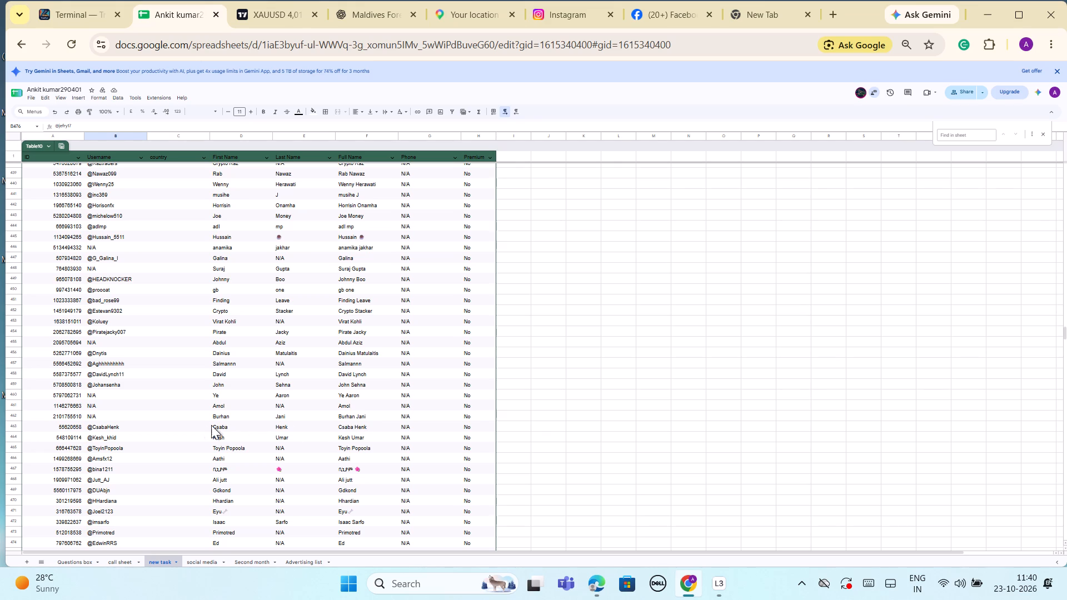
click(176, 416)
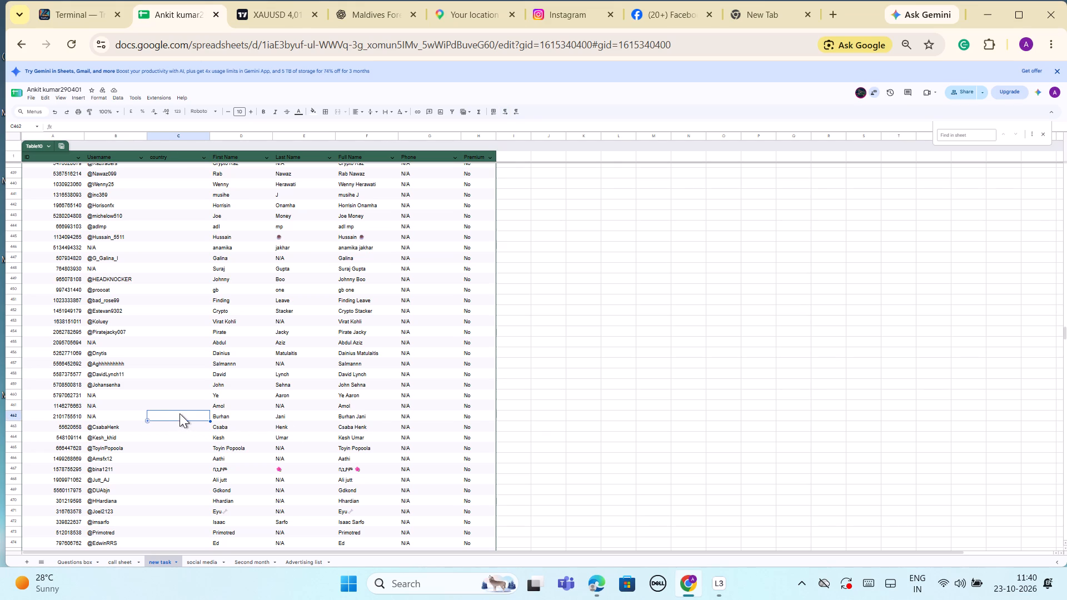
text(INDIA)
click(187, 337)
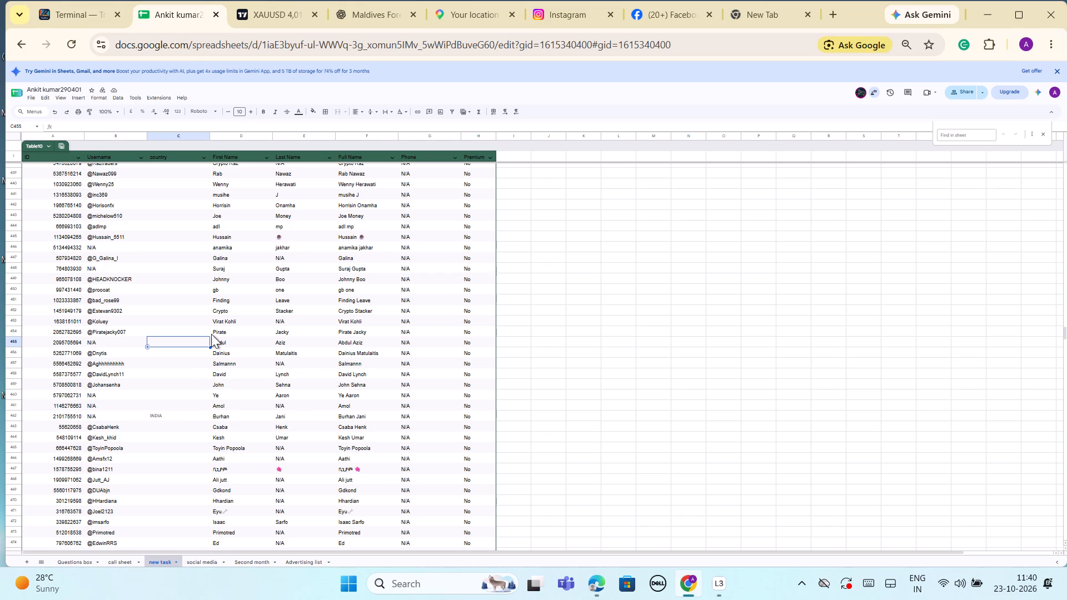
click(163, 324)
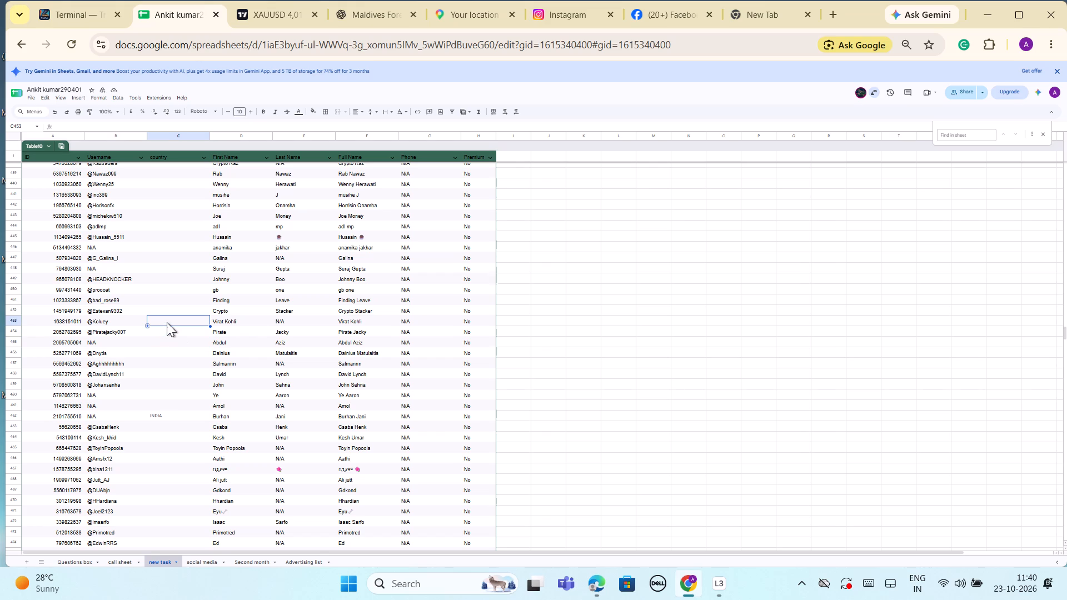
text(INDIA)
click(156, 267)
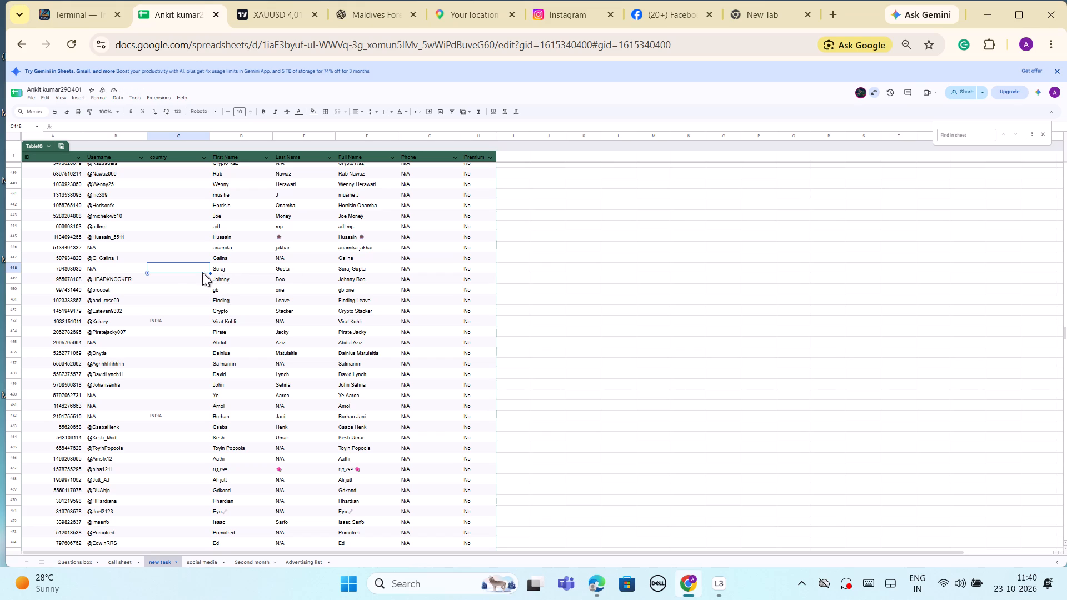
text(INDIA)
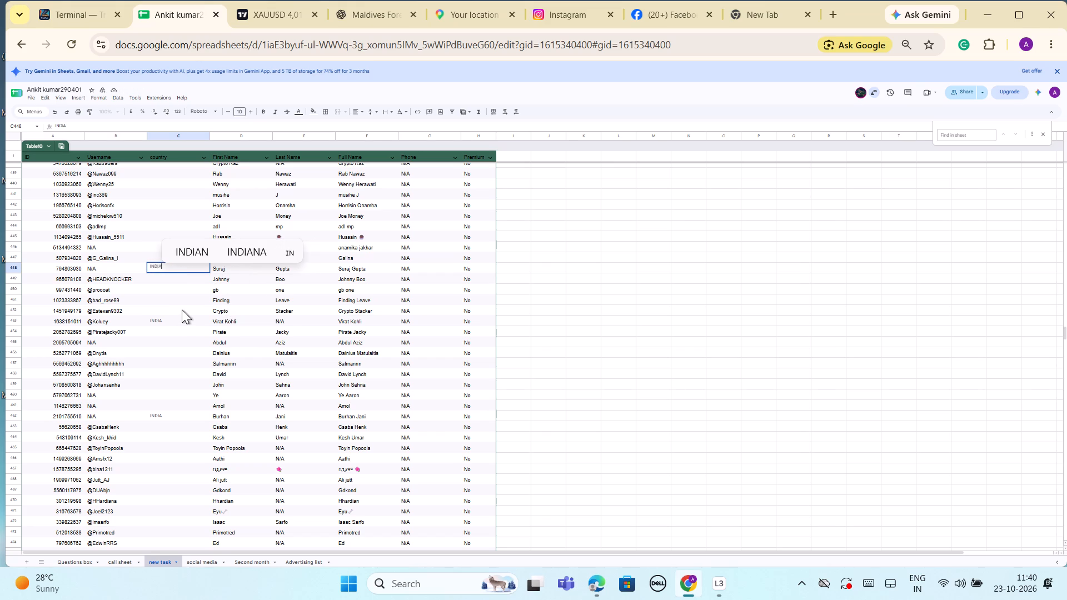
click(189, 299)
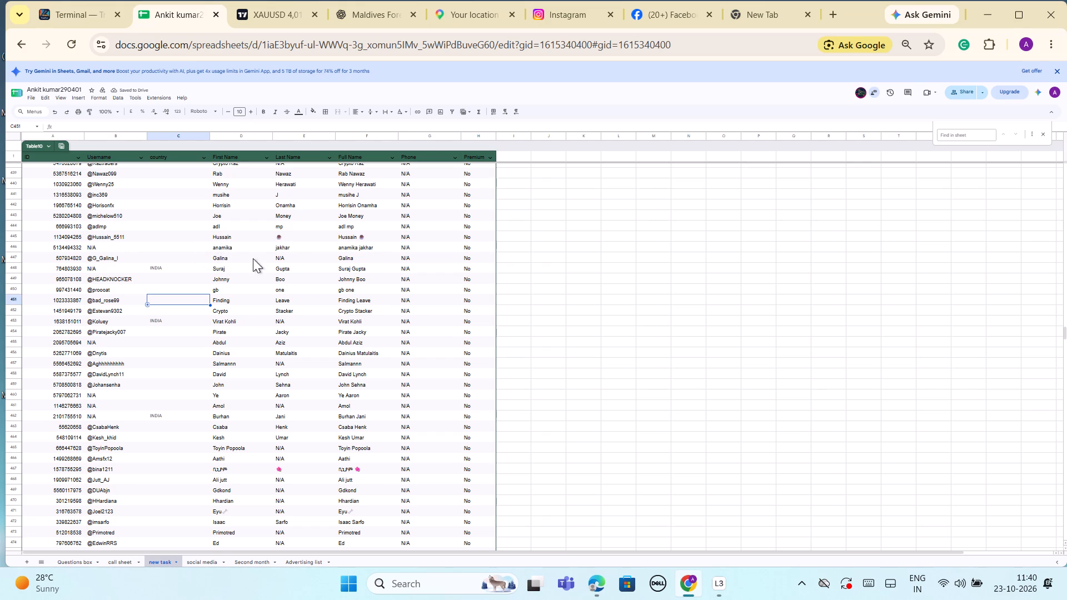
click(181, 247)
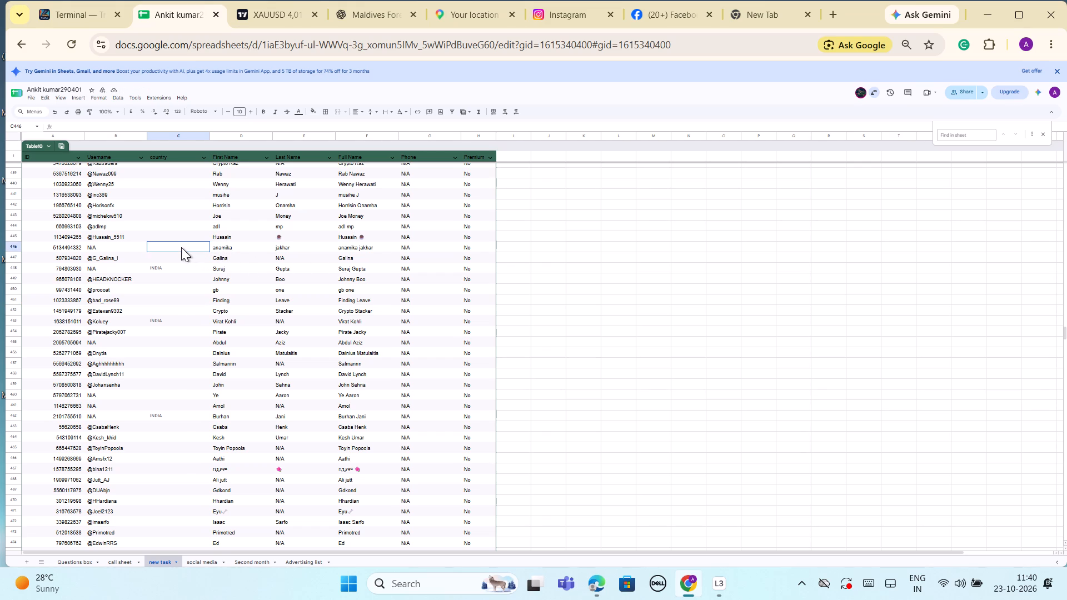
text(INDIA)
click(173, 293)
scroll(220, 204, up, 1)
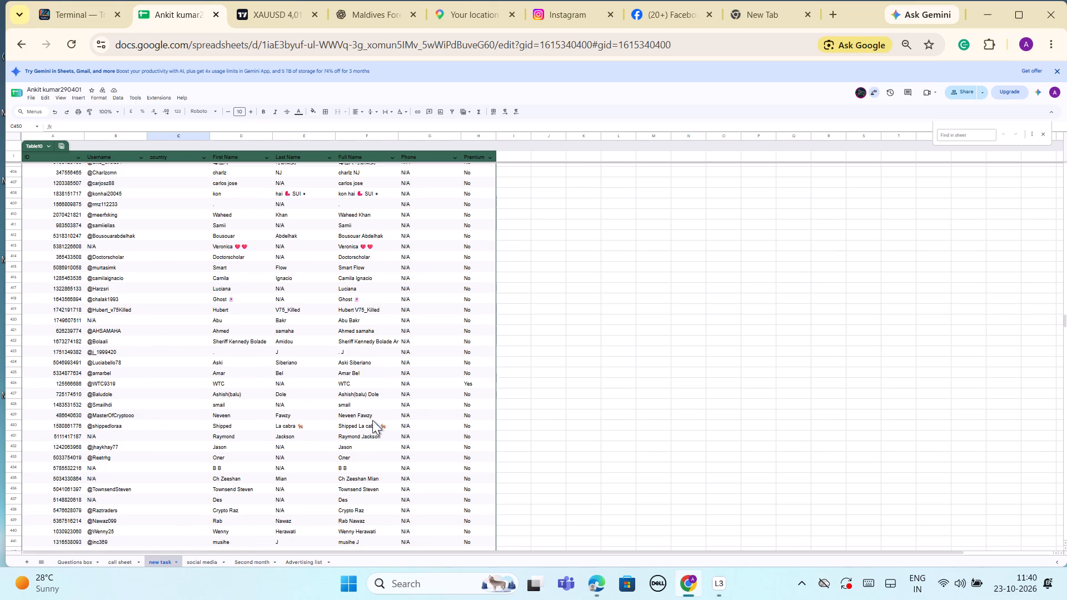
click(181, 416)
text(INDIA)
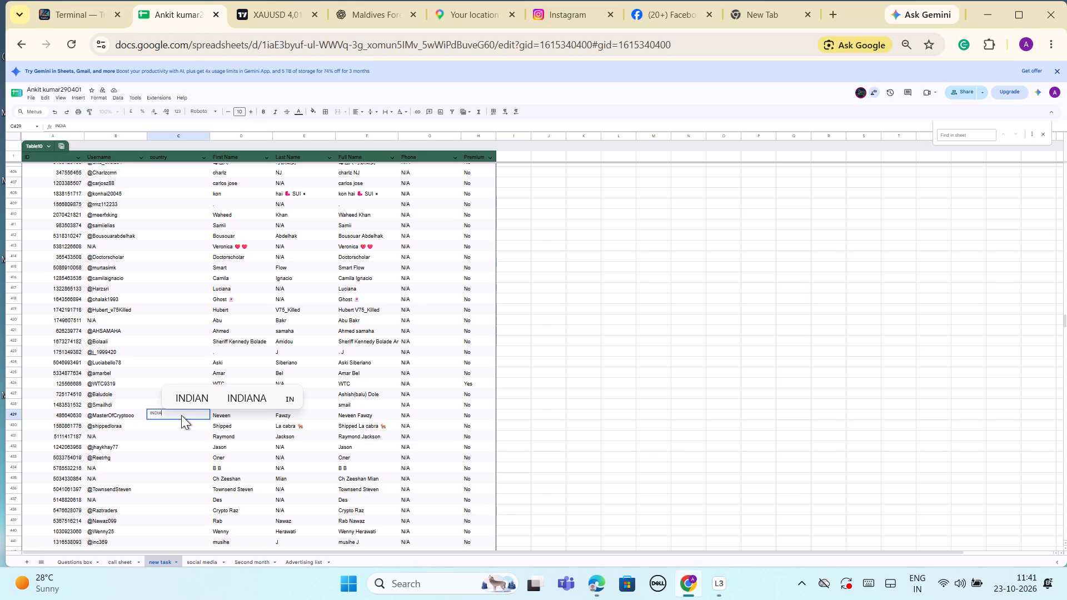
click(163, 355)
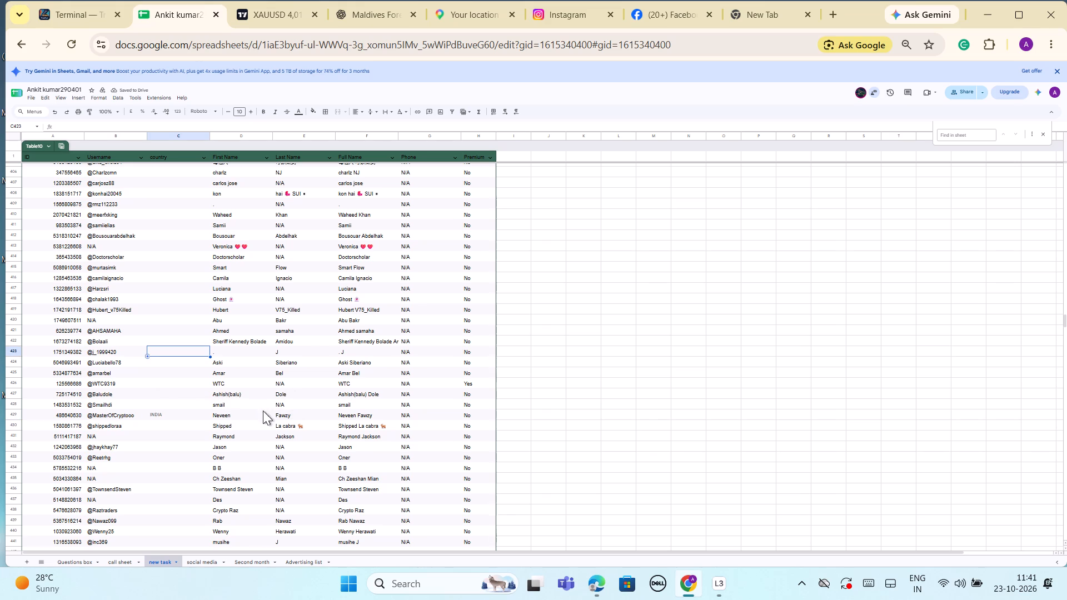
click(201, 394)
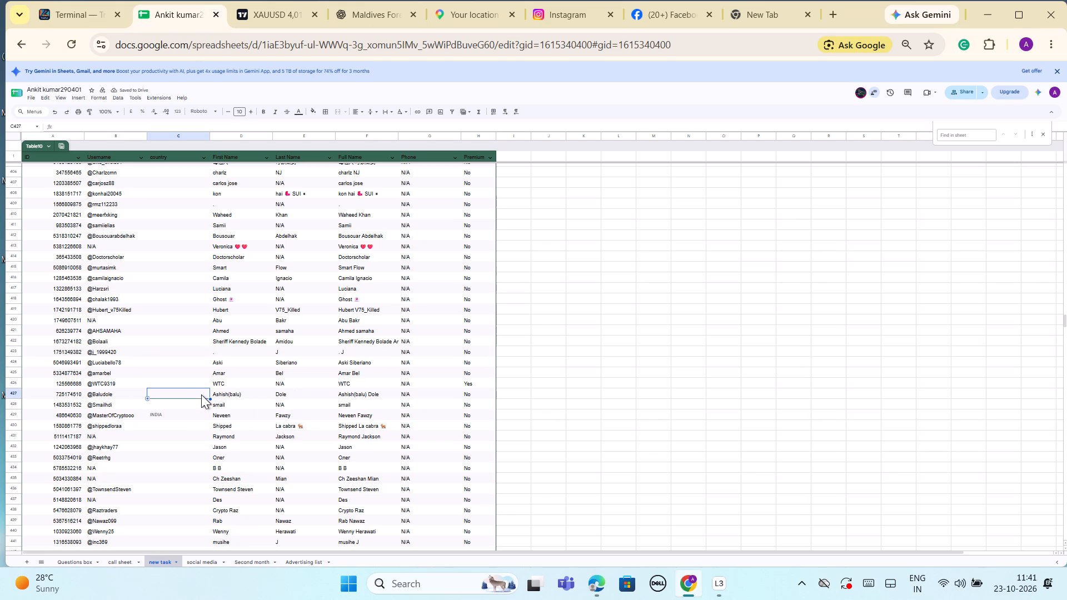
text(INDIA)
click(189, 315)
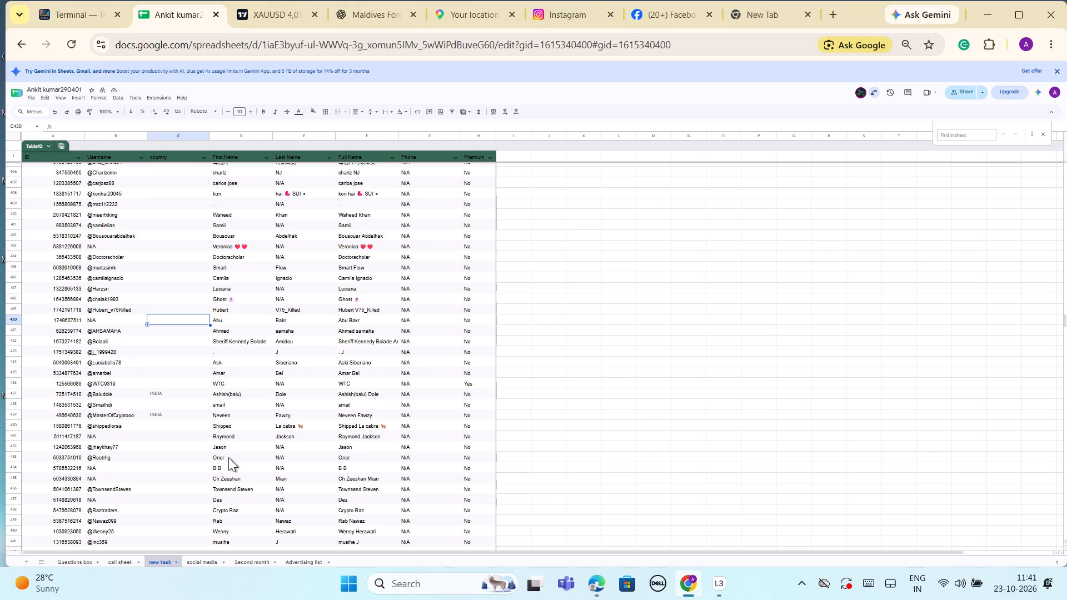
Enter INDIA in the country column for rows 461 and 457 of the new task sheet.
scroll(230, 510, down, 1)
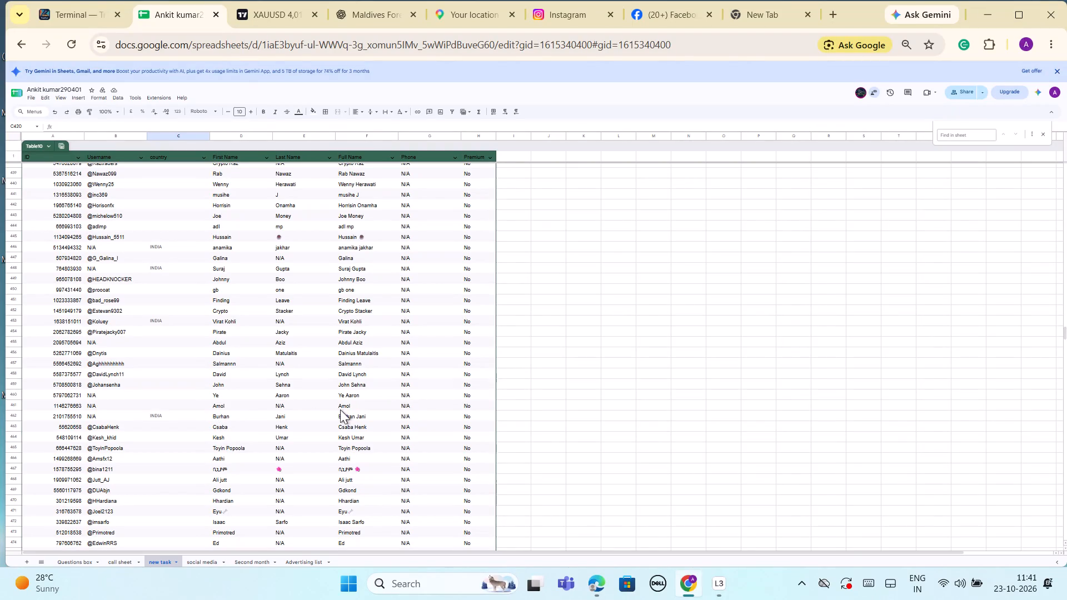
click(168, 406)
text(INDIA)
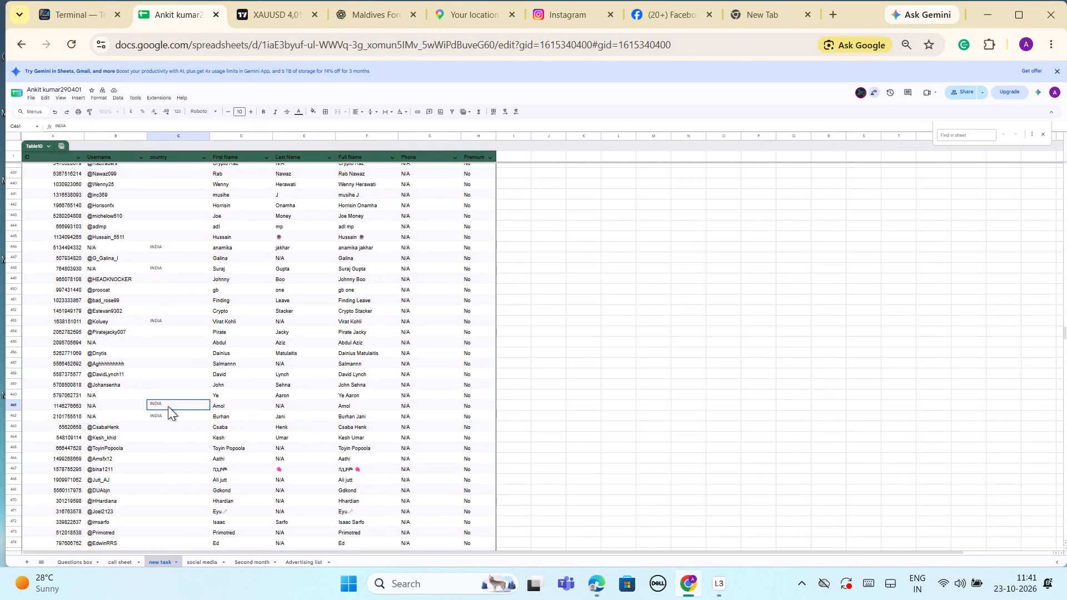
click(169, 368)
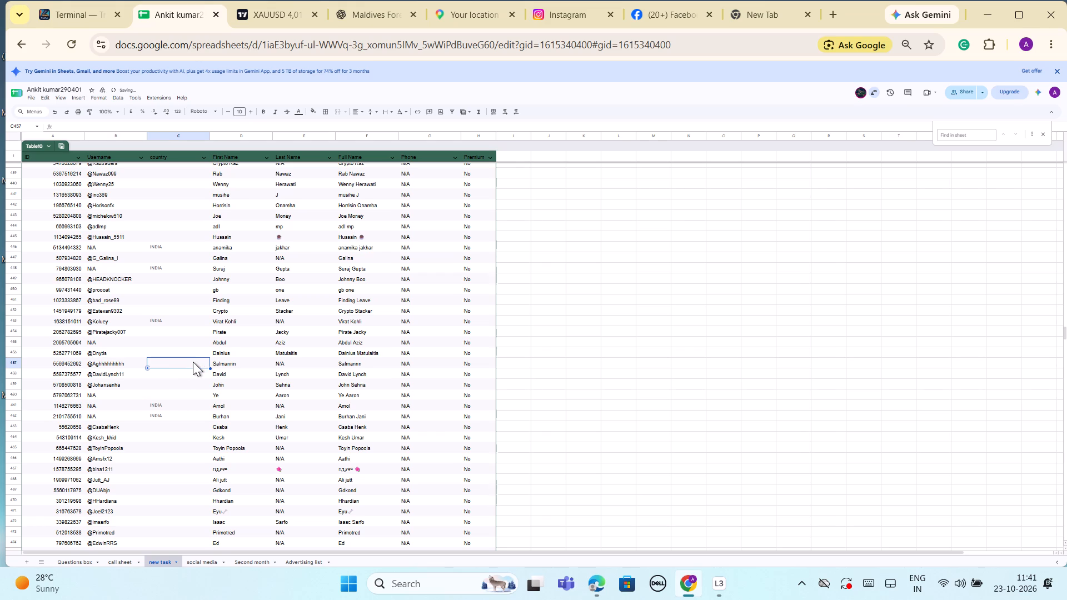
click(193, 362)
text(INDIA)
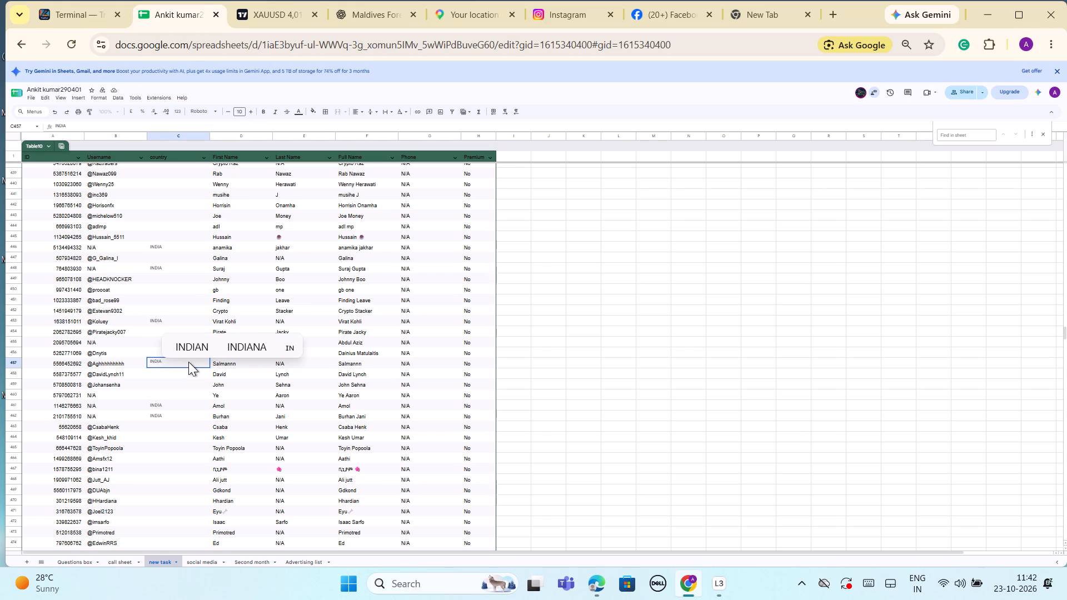
Copy the username in row 453 of the new task sheet and search for it on Instagram.
click(207, 288)
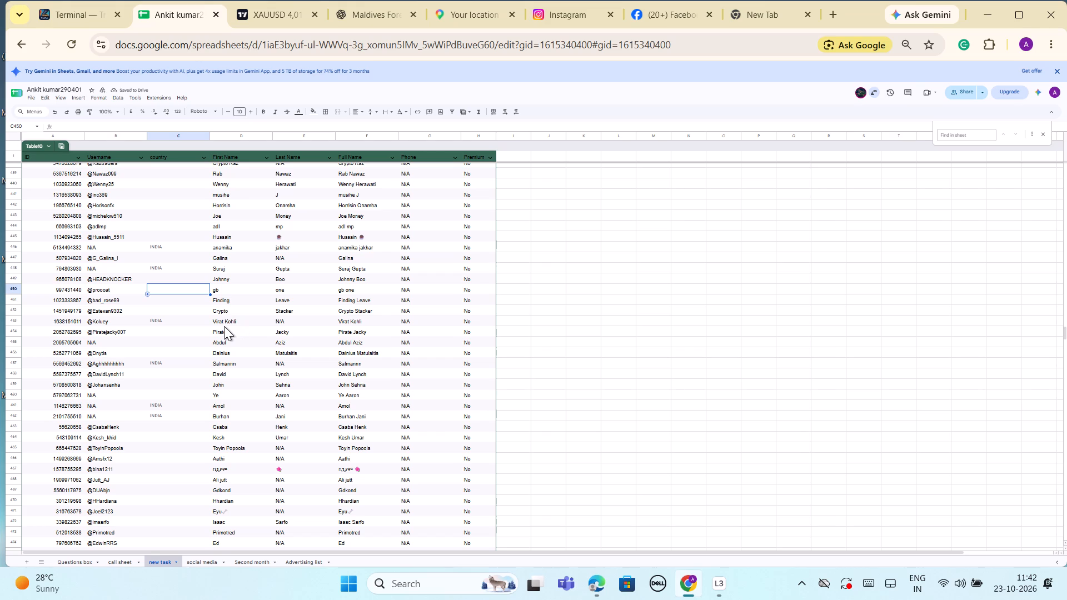
click(99, 323)
right_click(99, 323)
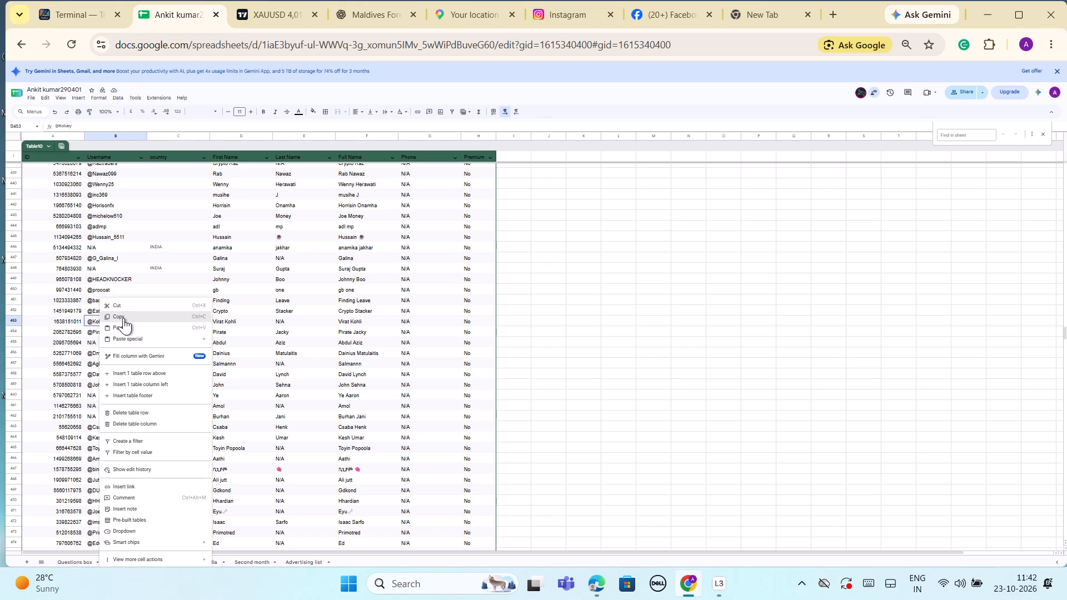
click(123, 318)
click(569, 16)
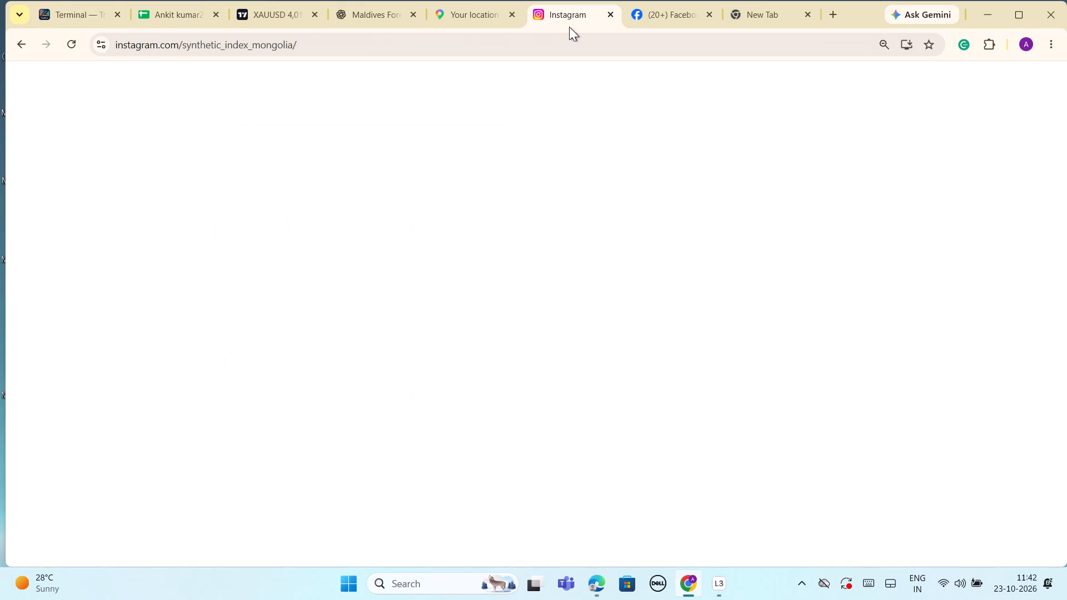
click(404, 201)
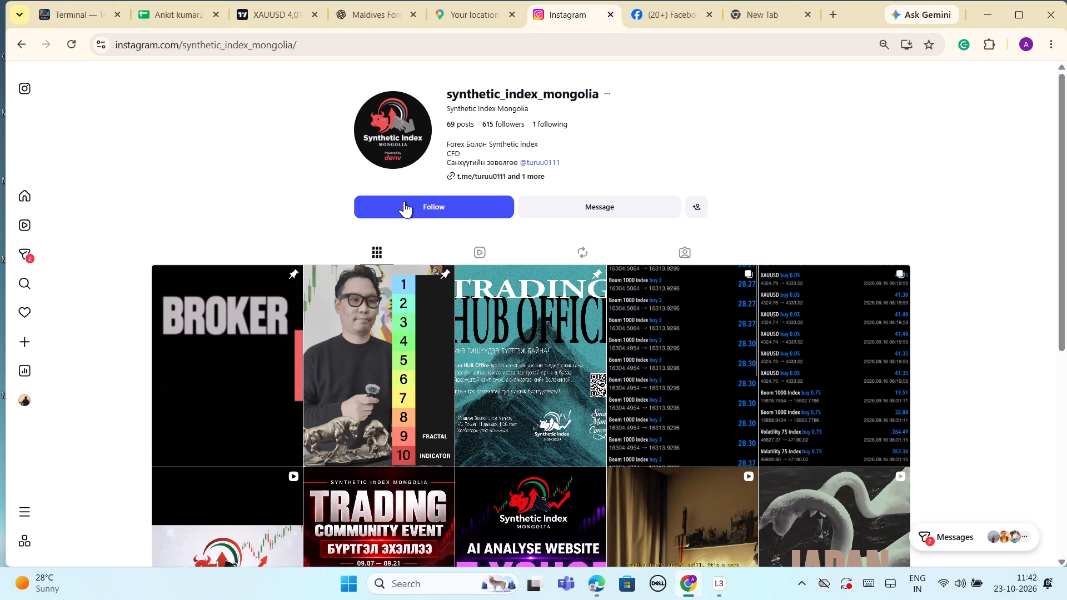
click(31, 279)
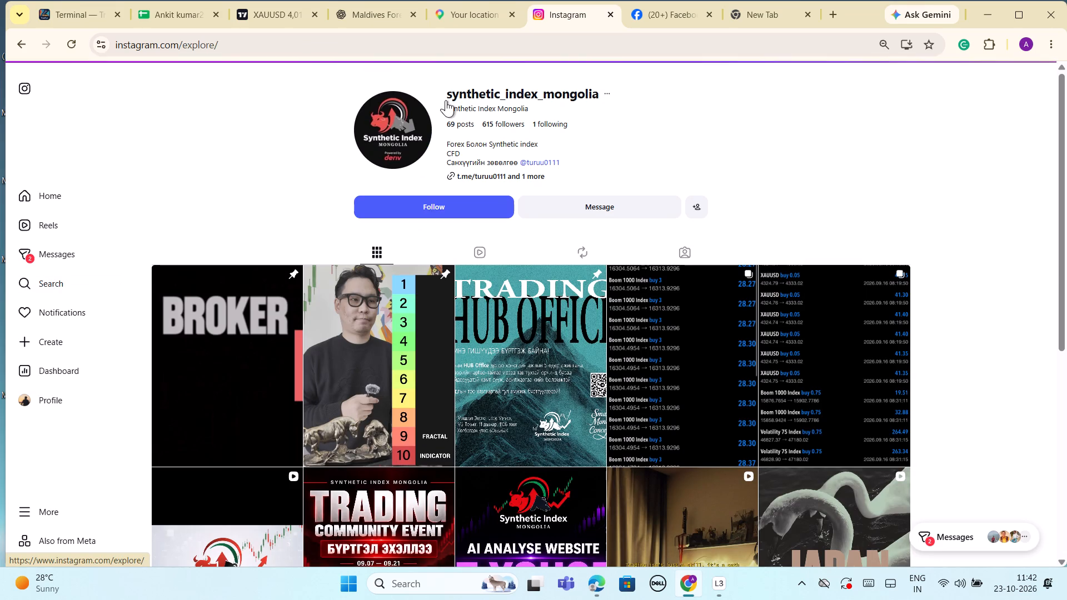
click(402, 85)
right_click(402, 85)
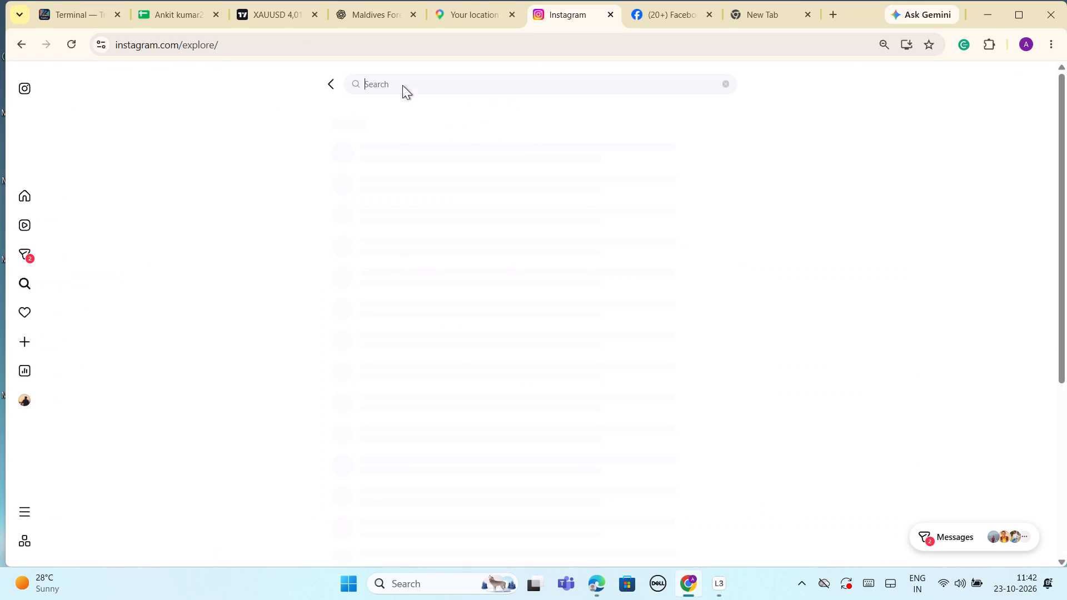
click(451, 250)
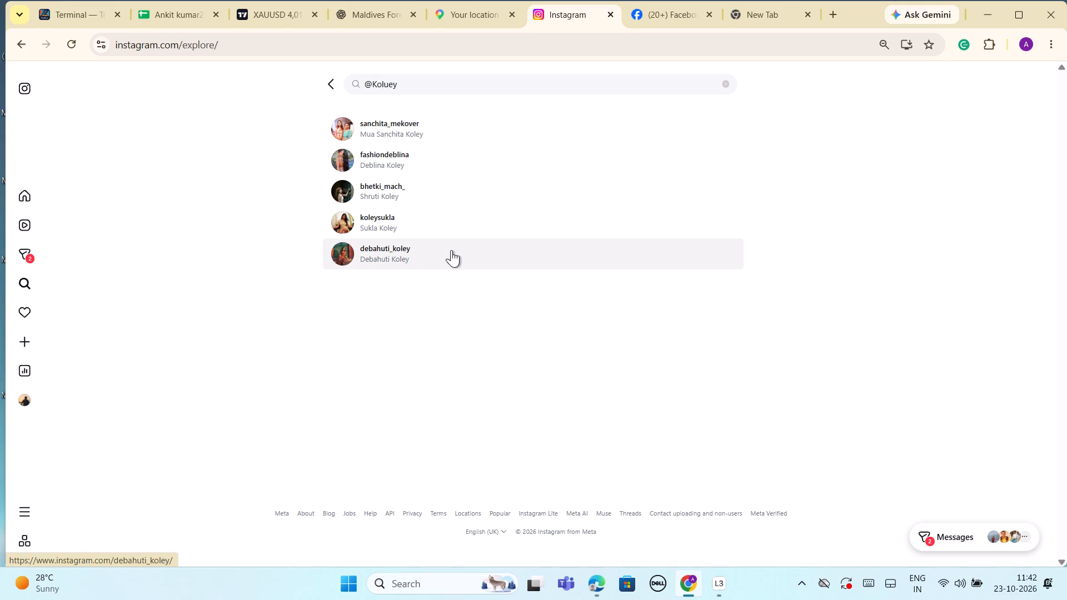
Return to the new task sheet, copy the username in row 447, and search for it on Instagram.
click(168, 9)
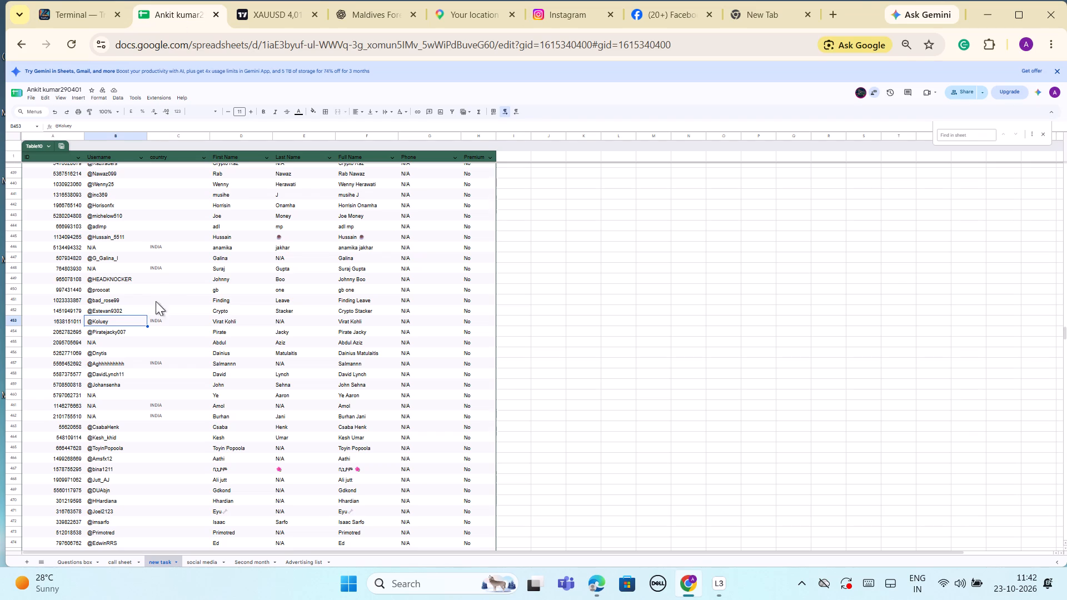
click(168, 295)
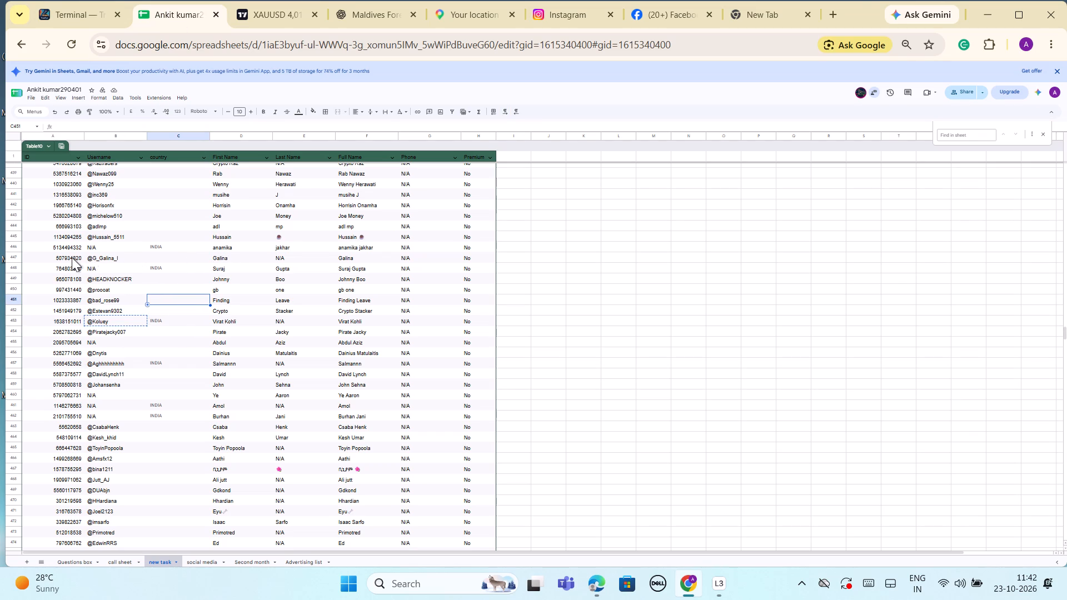
click(95, 257)
right_click(95, 257)
click(131, 279)
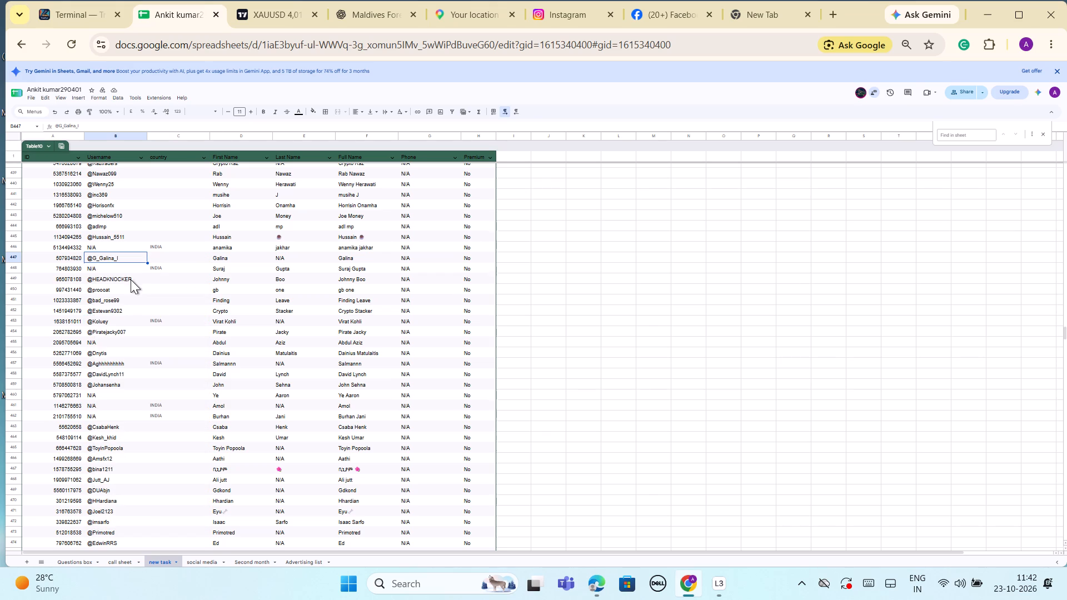
click(569, 10)
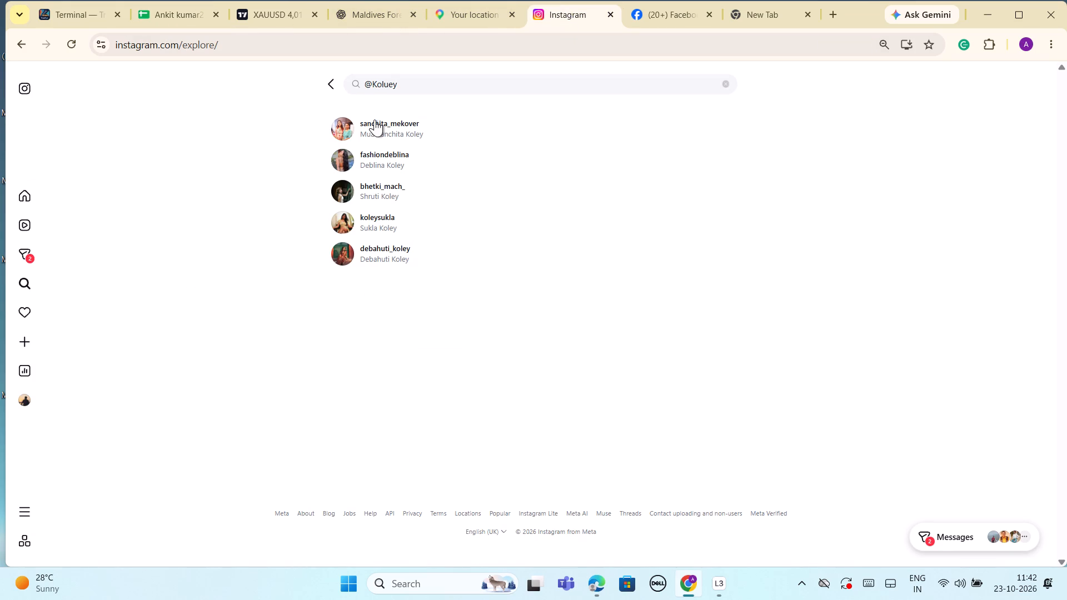
click(726, 82)
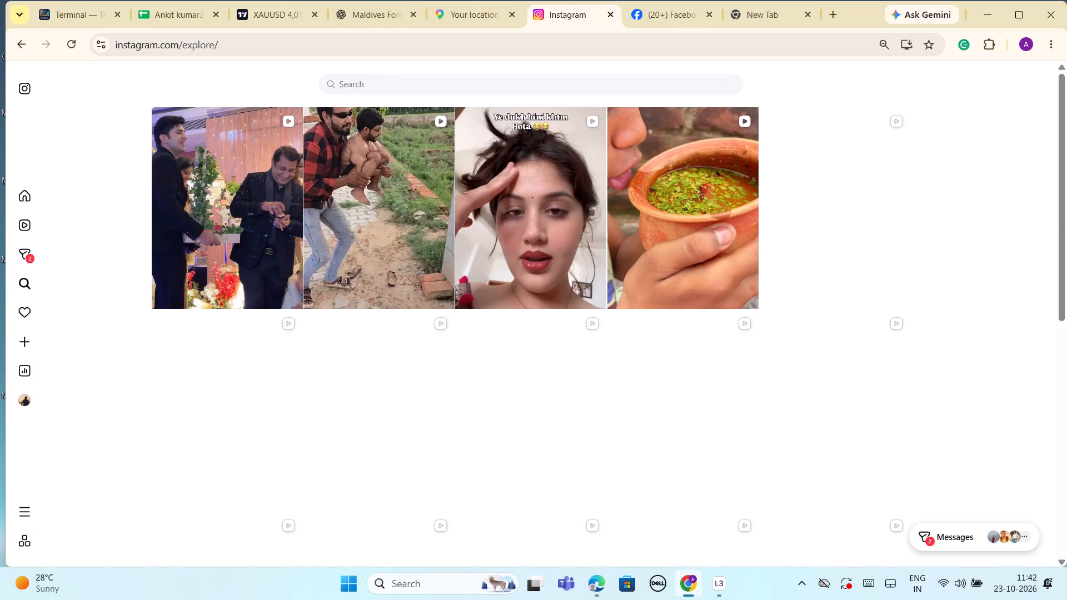
click(381, 81)
right_click(381, 81)
click(429, 254)
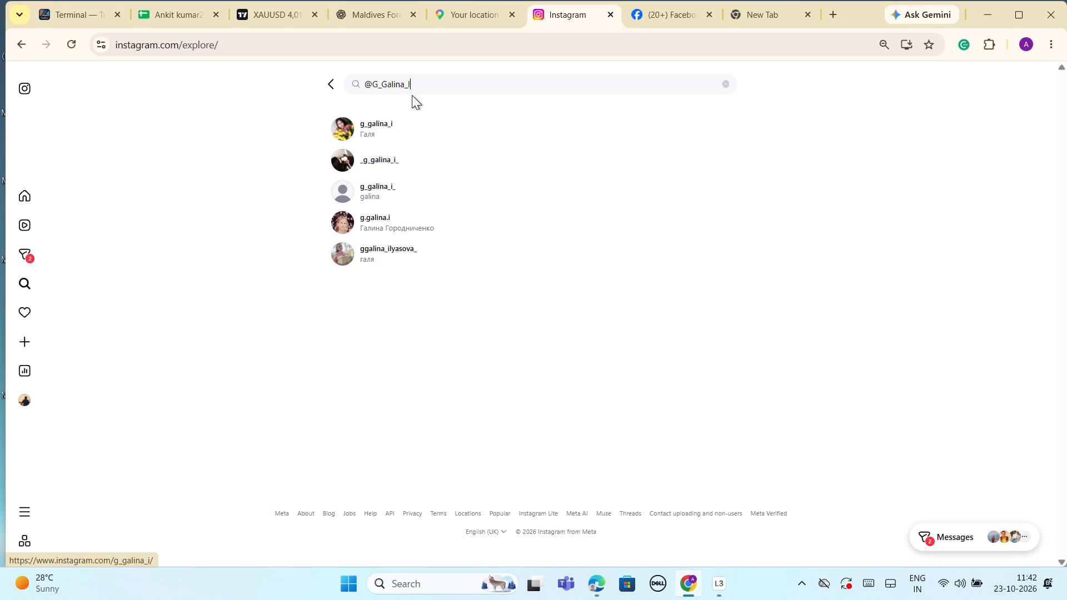
Open the Instagram profile whose handle matches the row 447 username and check its account information for a country.
click(387, 124)
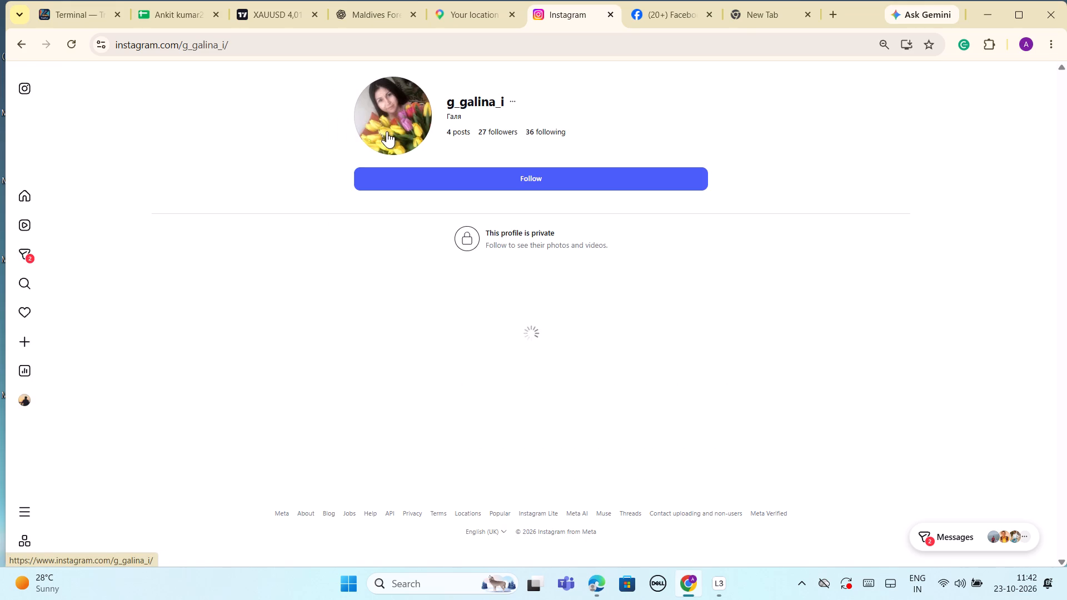
click(516, 101)
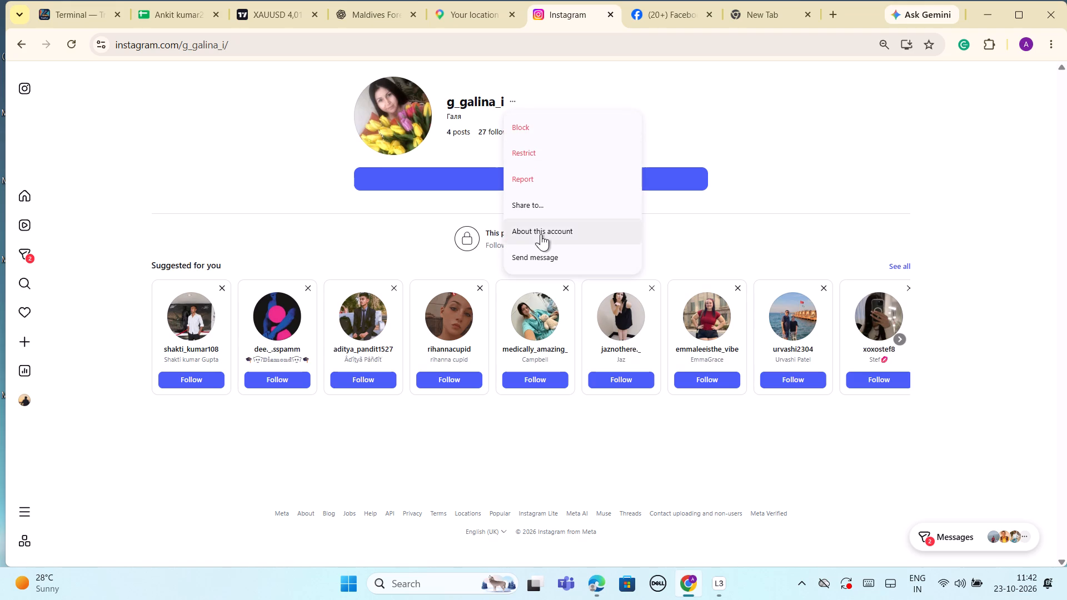
click(541, 234)
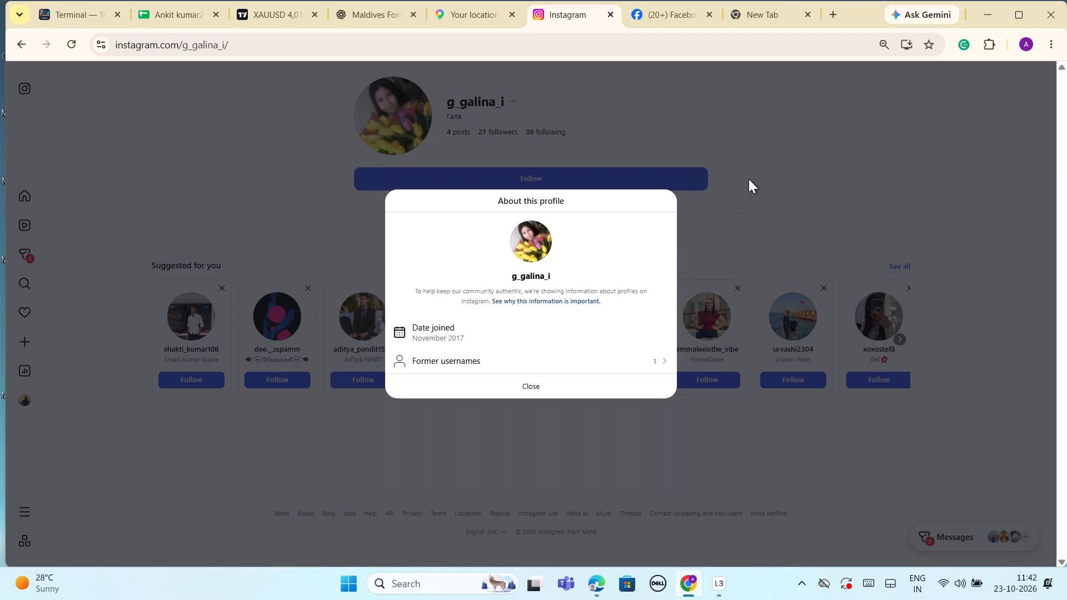
click(749, 179)
click(547, 87)
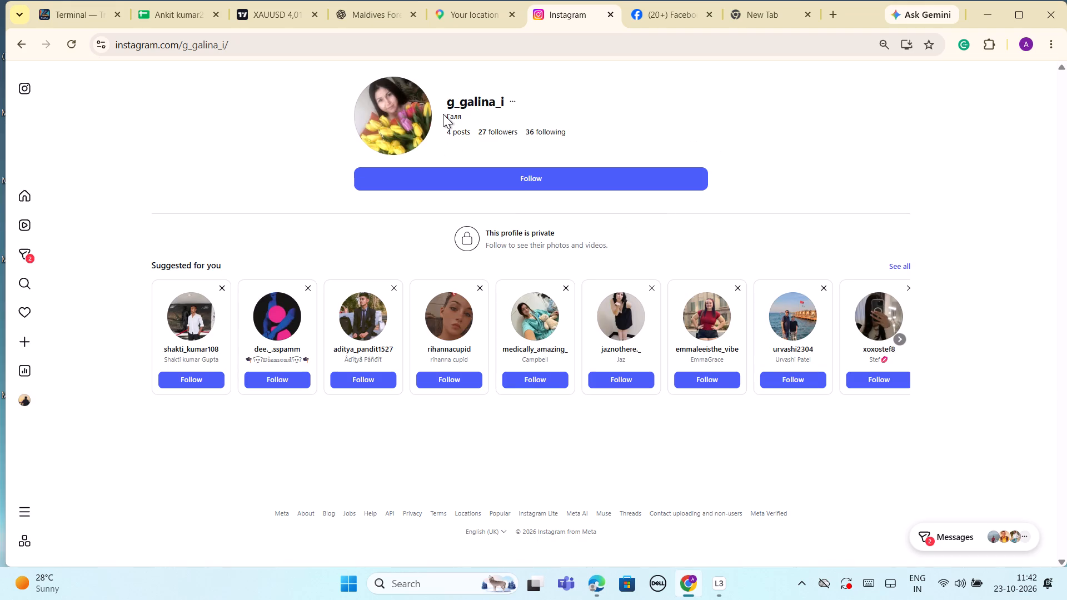
Copy the display name shown beneath the handle on the open Instagram profile.
drag(443, 114, 464, 114)
right_click(462, 116)
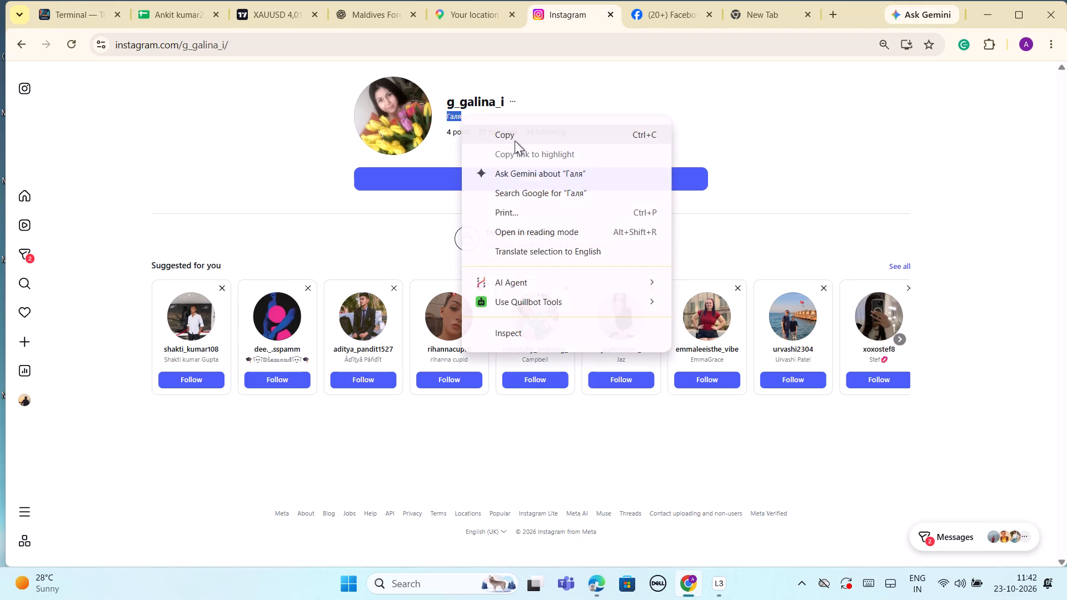
click(515, 141)
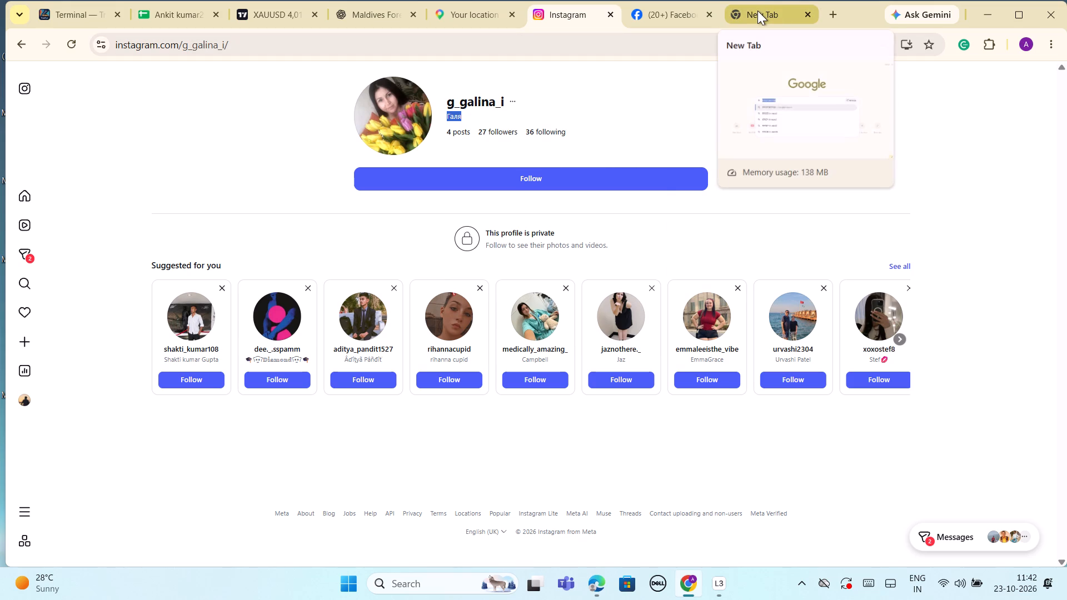
Close the empty new page and the location map page, and switch to the Maldives Forex page.
click(810, 11)
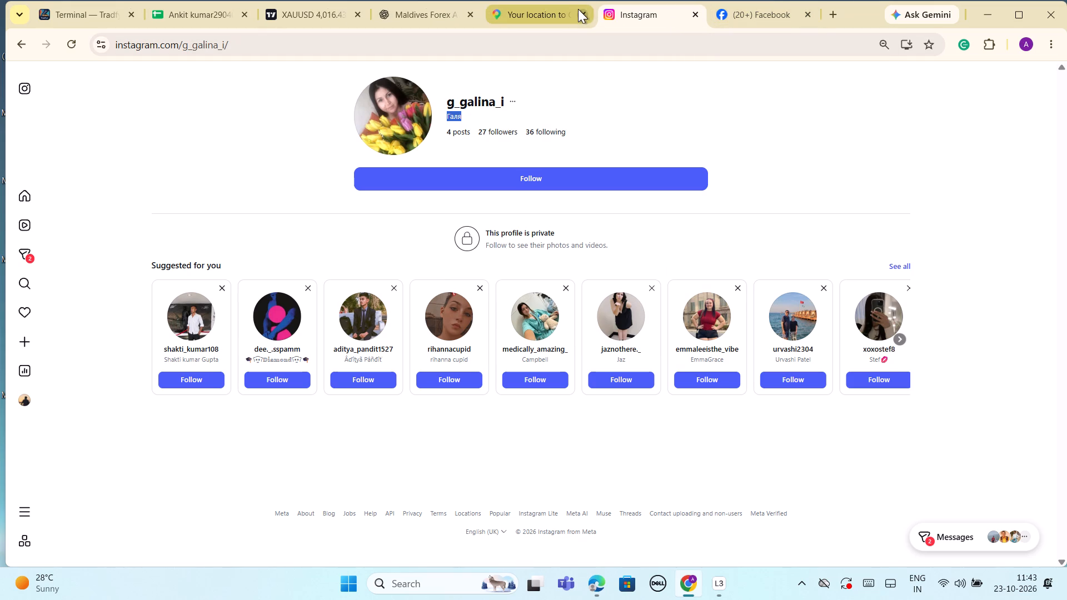
click(585, 14)
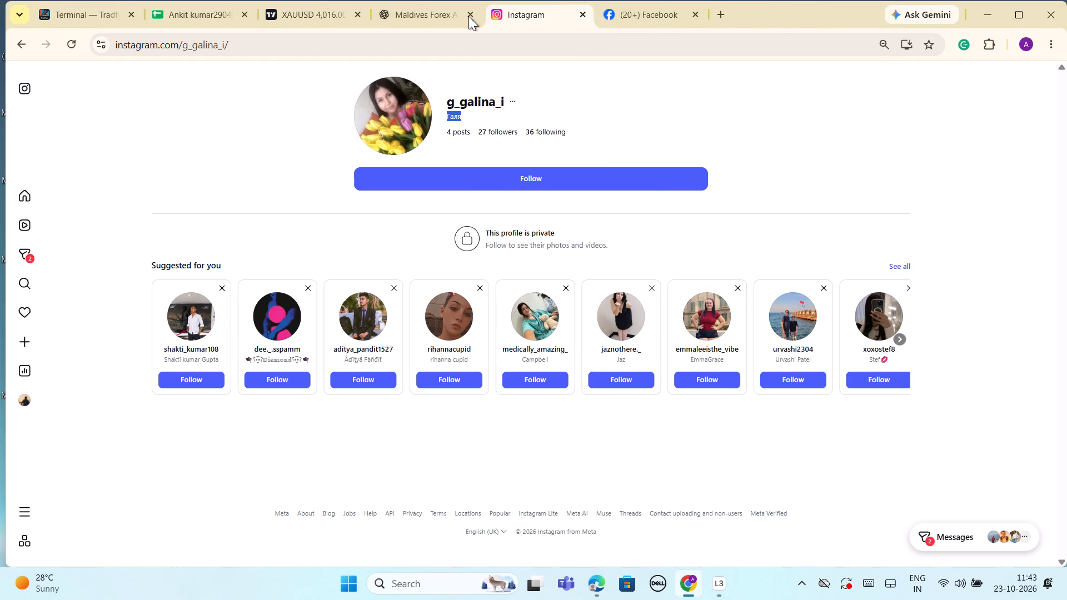
click(418, 16)
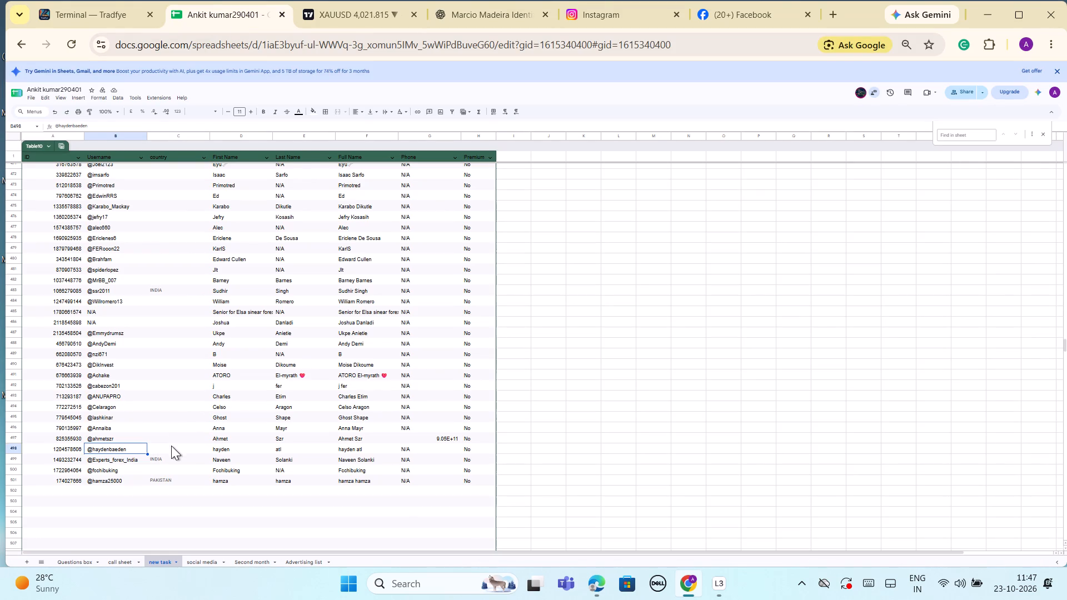
Look up the full name from row 498 on Instagram and check the first matching profile's account information.
click(346, 450)
right_click(346, 450)
click(383, 201)
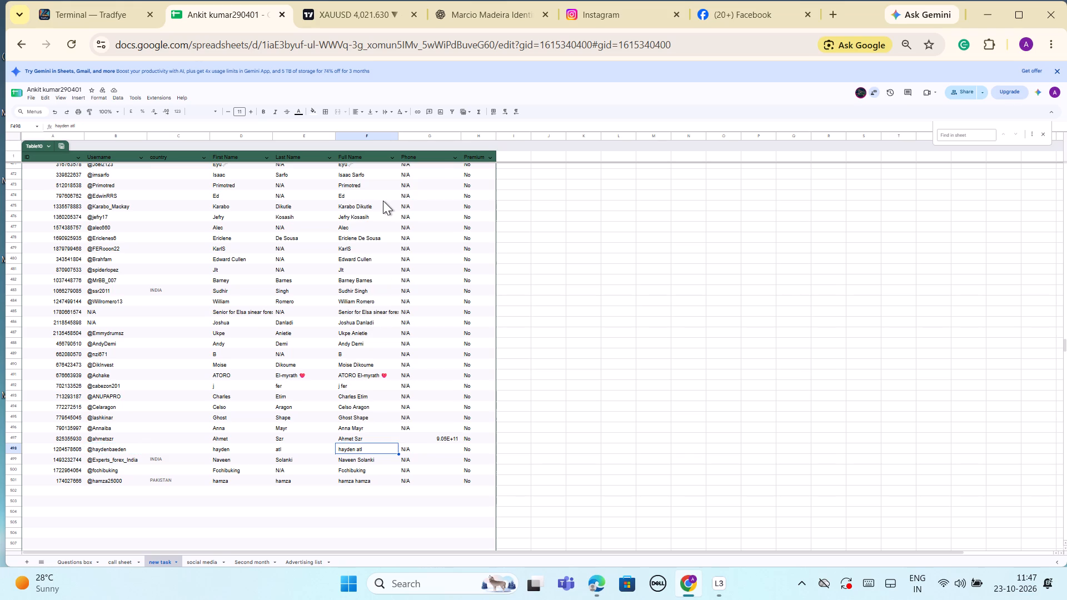
click(597, 18)
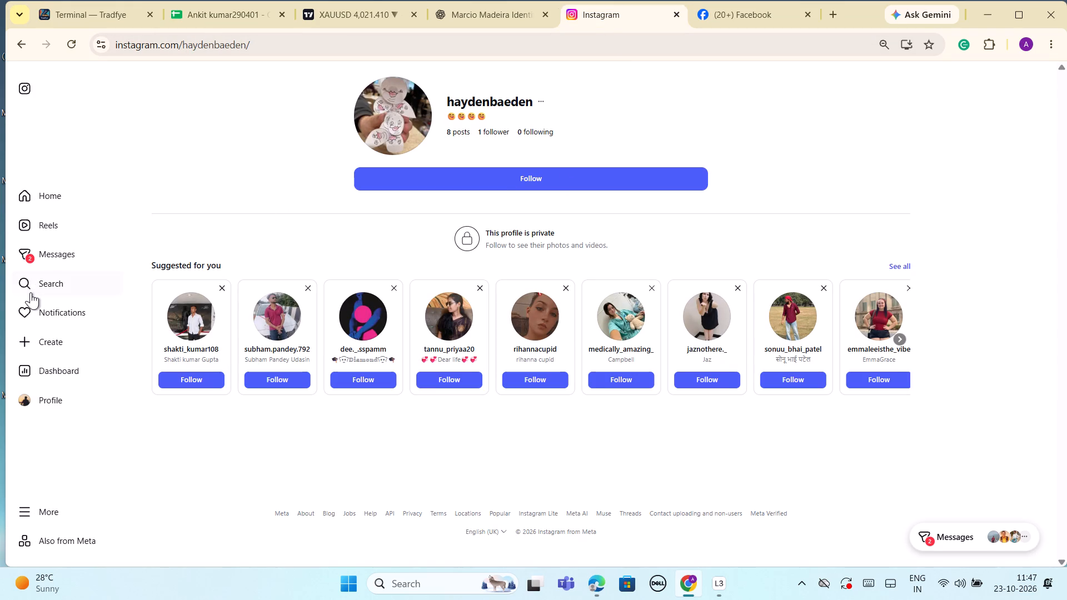
click(31, 292)
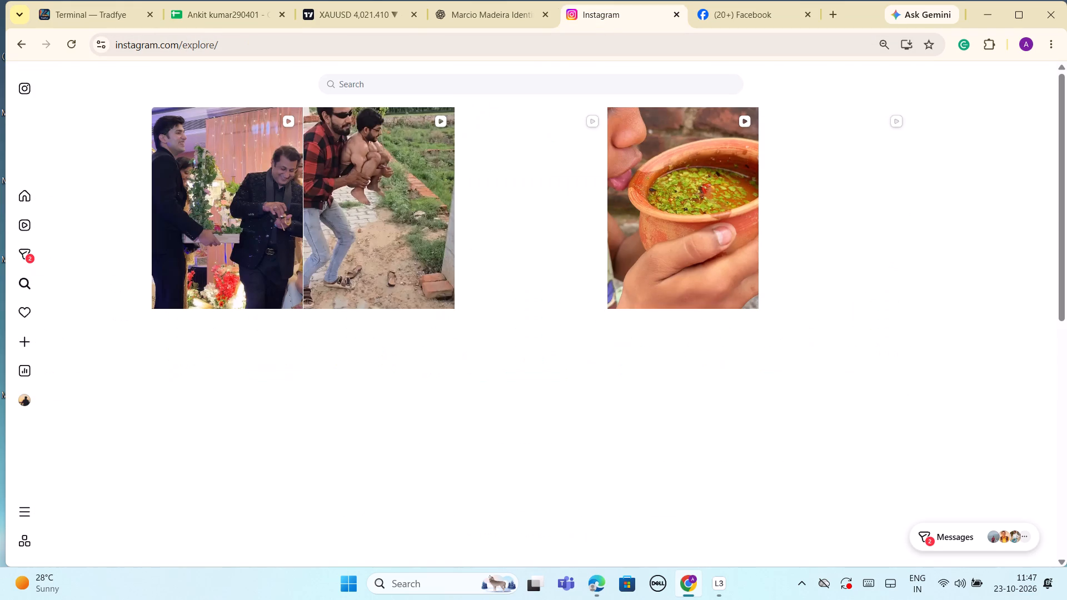
click(471, 87)
right_click(471, 87)
click(525, 263)
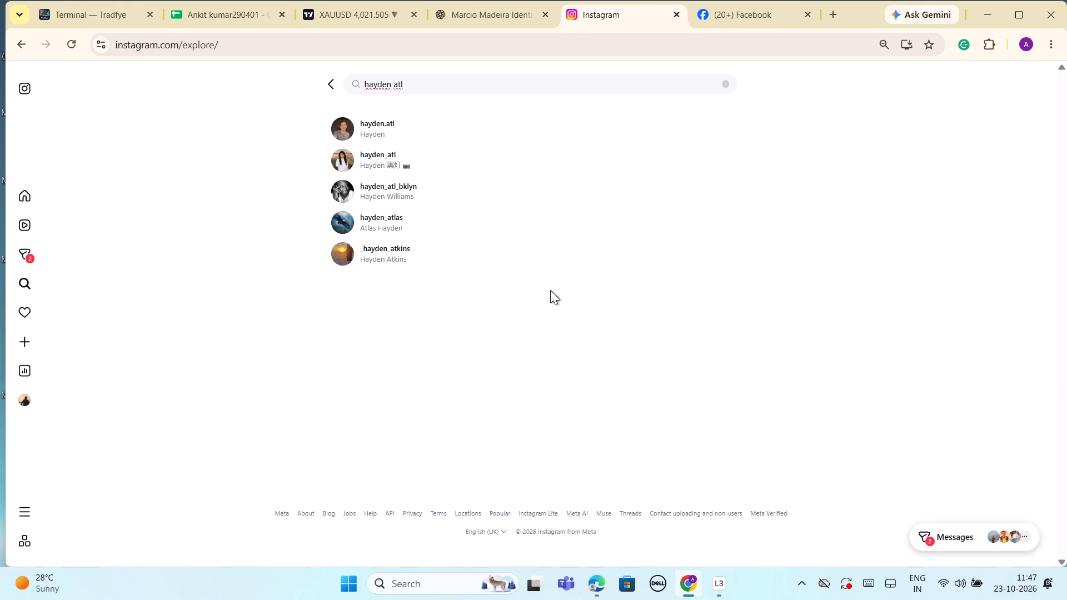
click(375, 121)
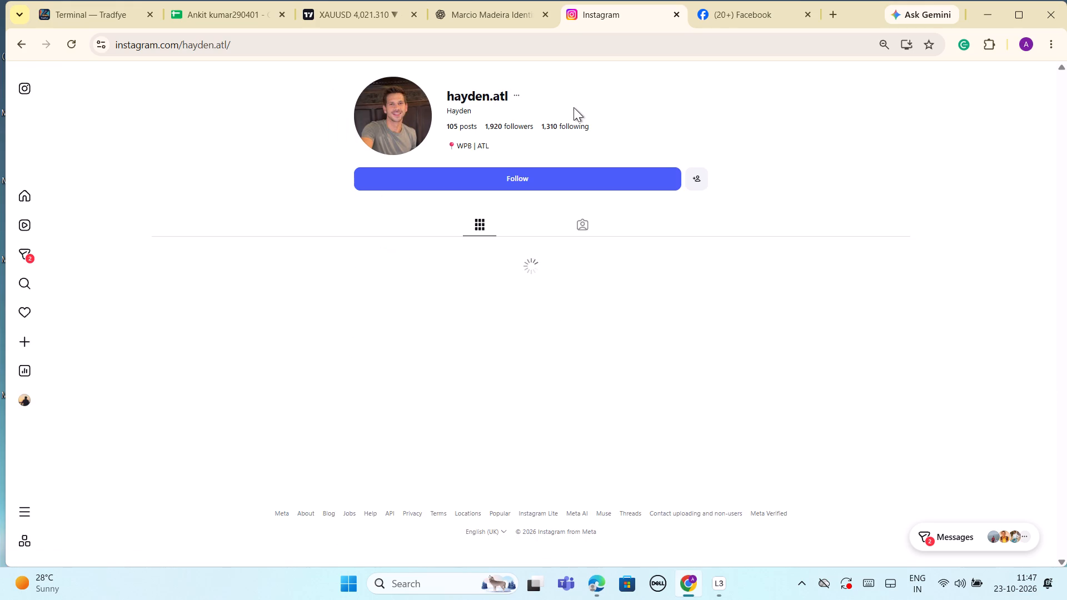
click(520, 94)
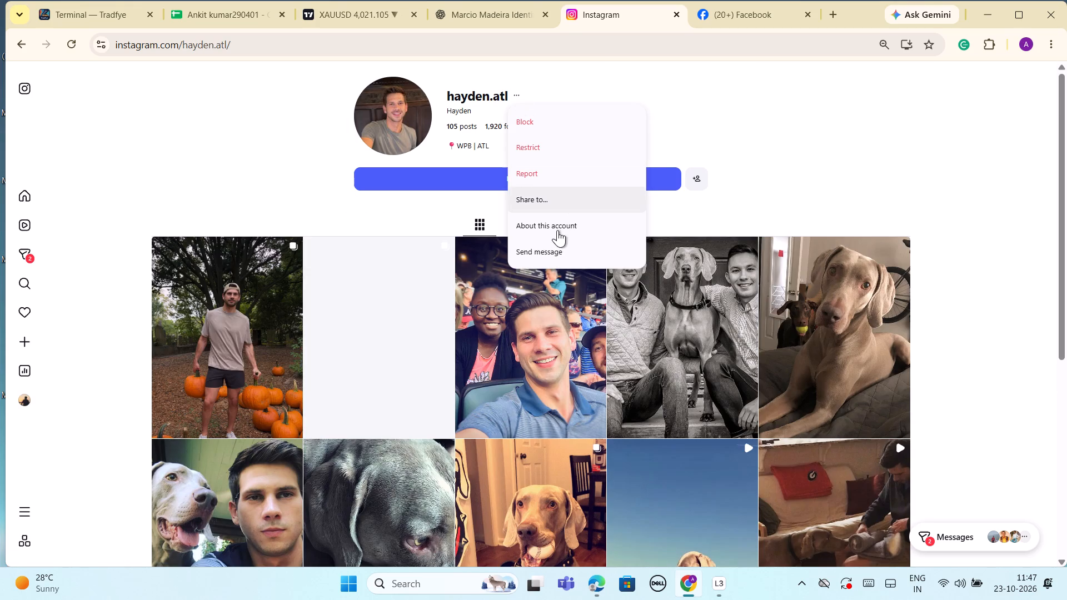
click(557, 229)
click(726, 180)
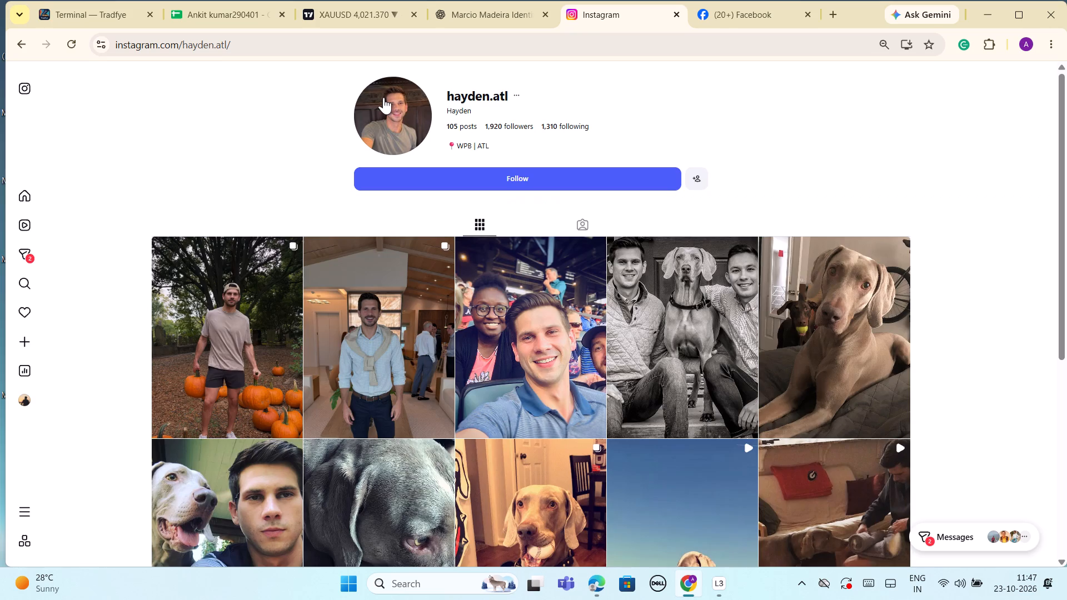
Enter UNITED STATE in the country column for row 498 of the new task sheet.
click(245, 18)
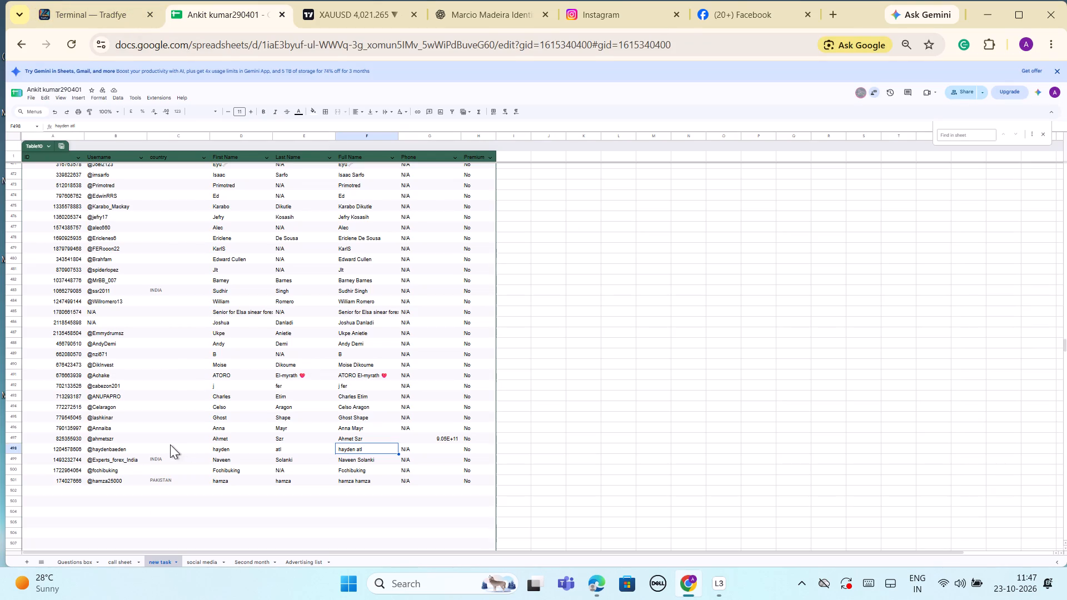
click(162, 448)
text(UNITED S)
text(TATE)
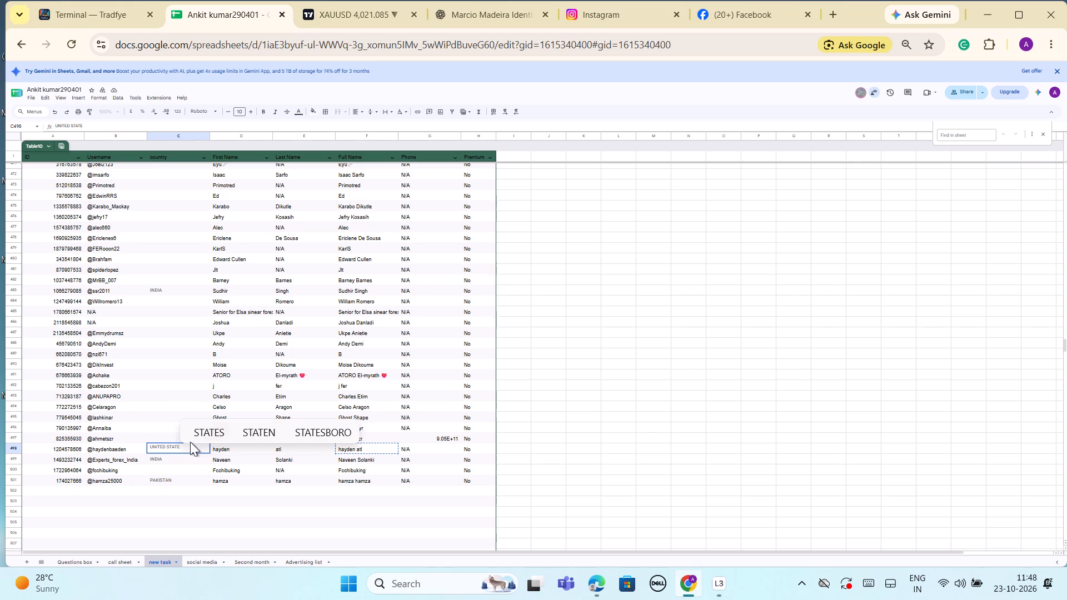
click(161, 407)
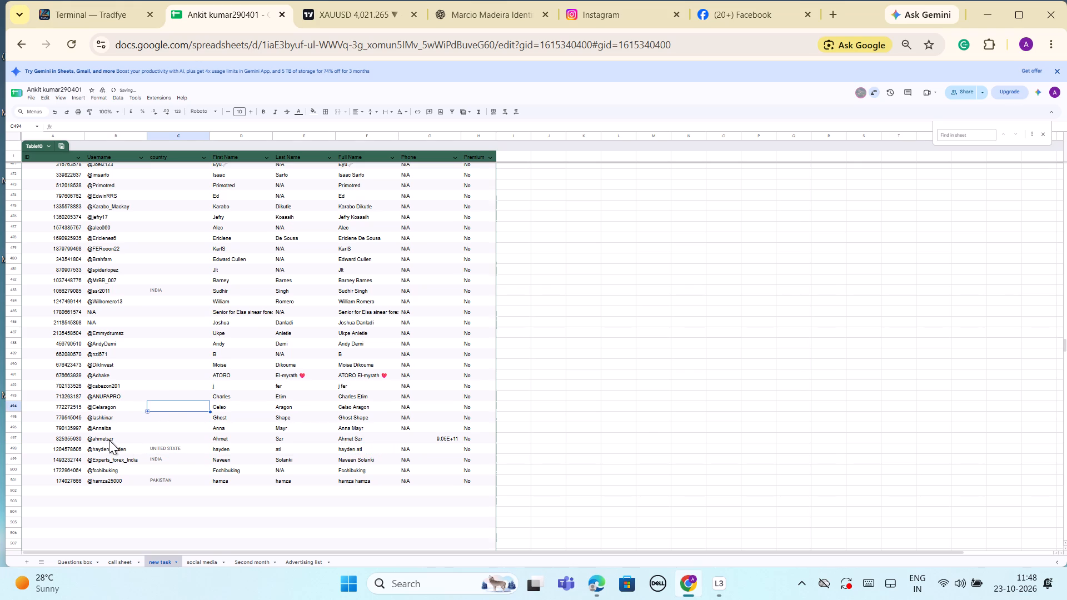
Look up the username from row 497 on Instagram and check the first matching profile's location and account information.
right_click(111, 439)
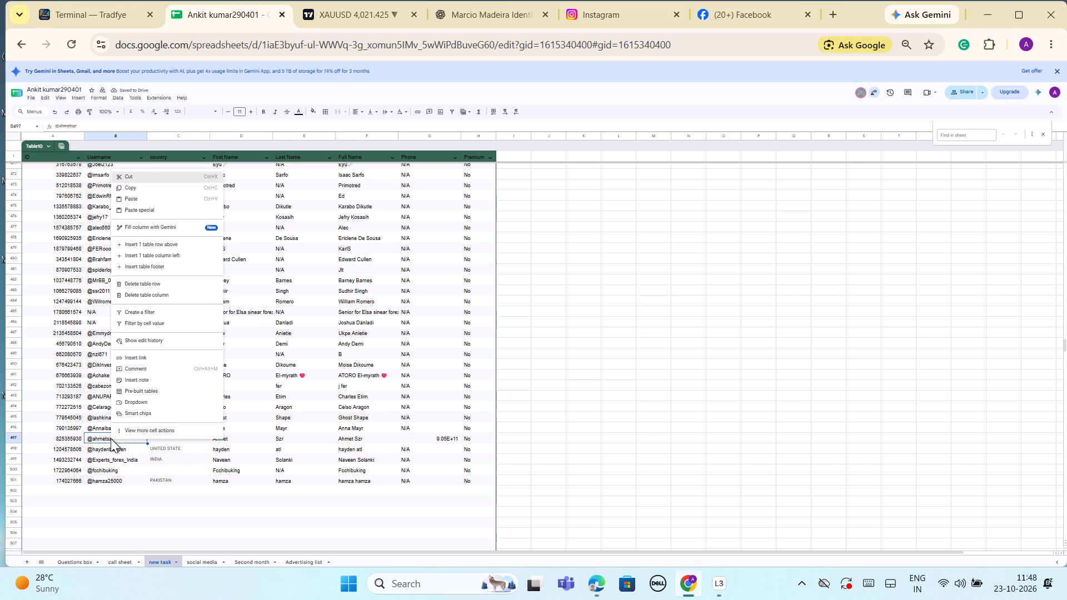
click(146, 182)
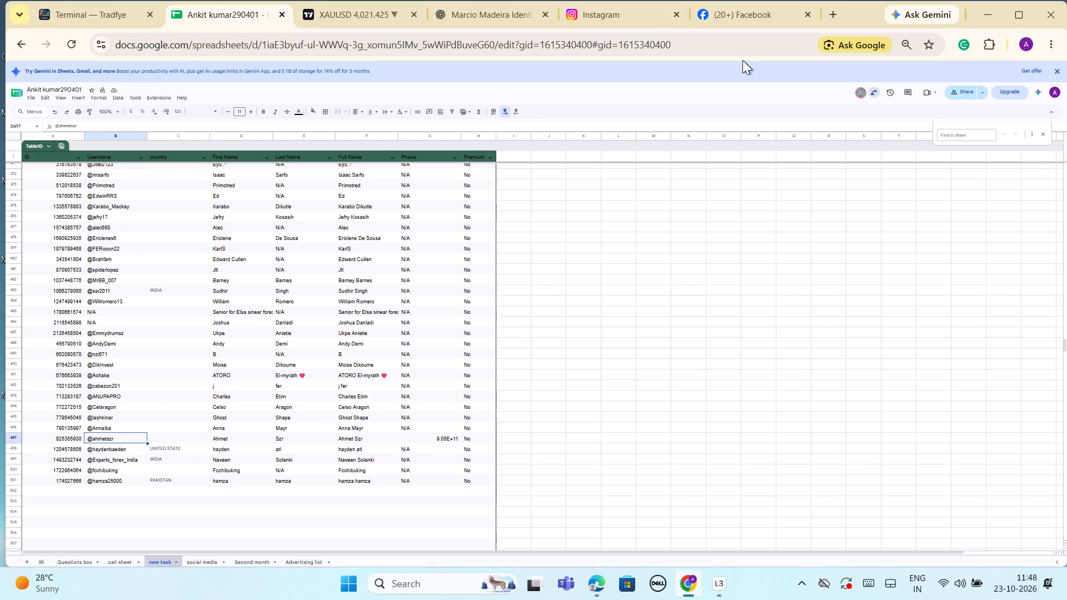
click(624, 16)
click(36, 288)
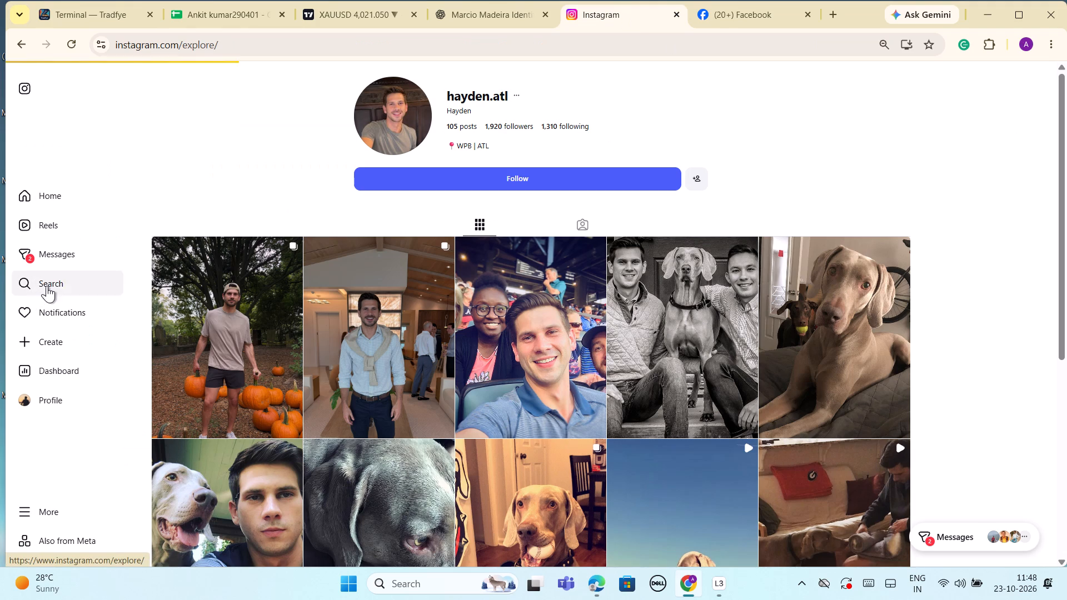
click(398, 87)
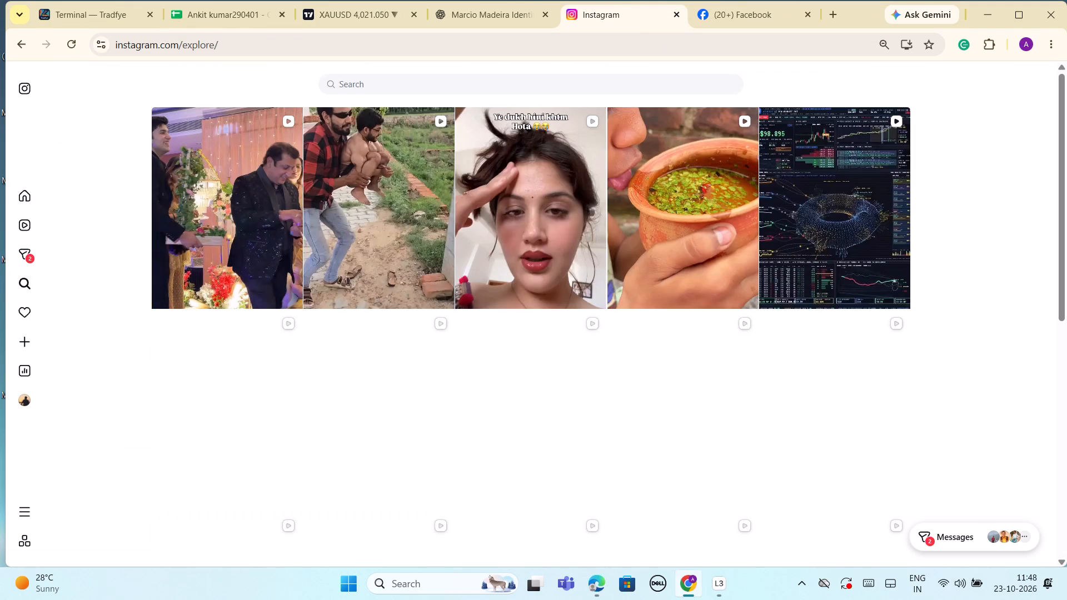
right_click(398, 86)
click(470, 256)
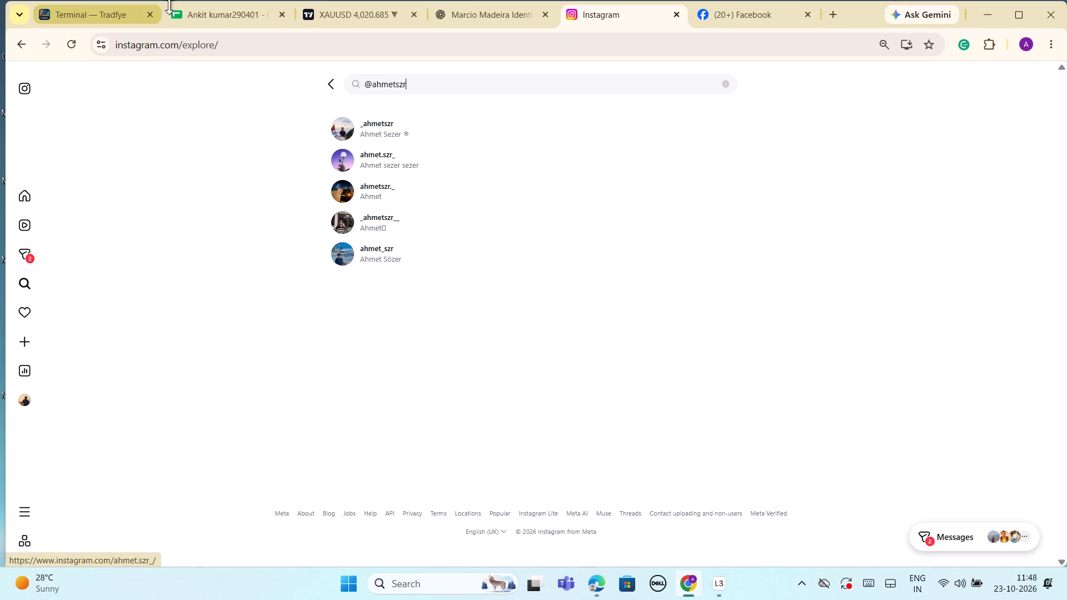
click(214, 19)
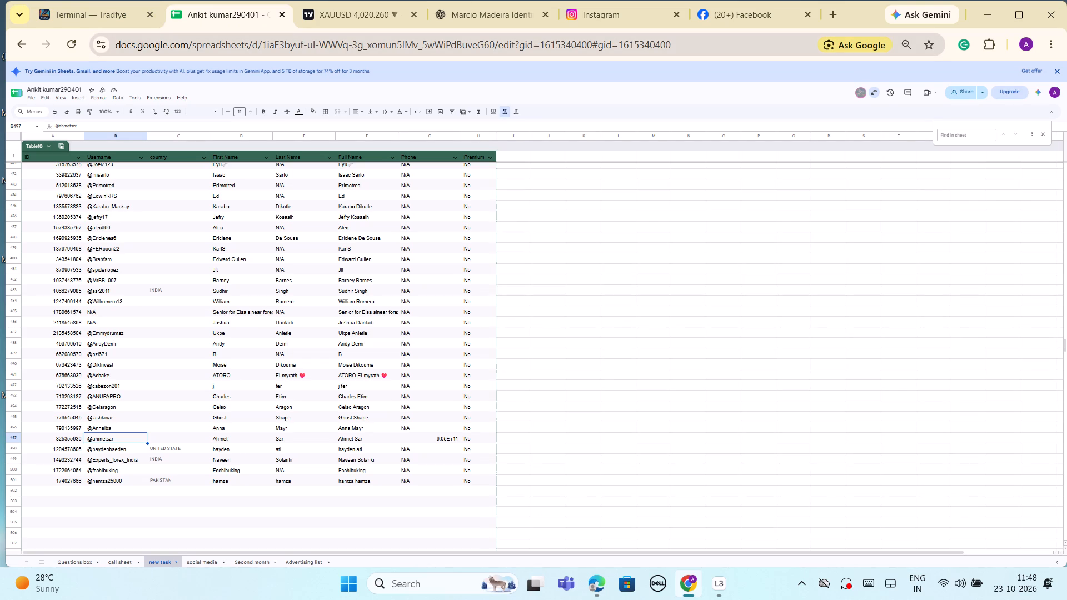
click(627, 22)
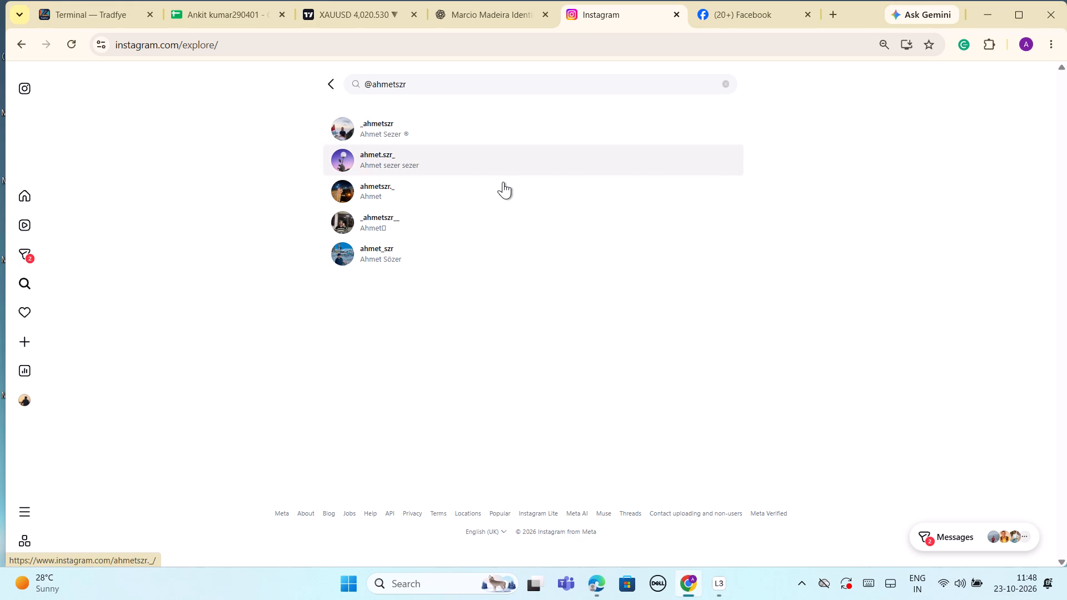
click(388, 129)
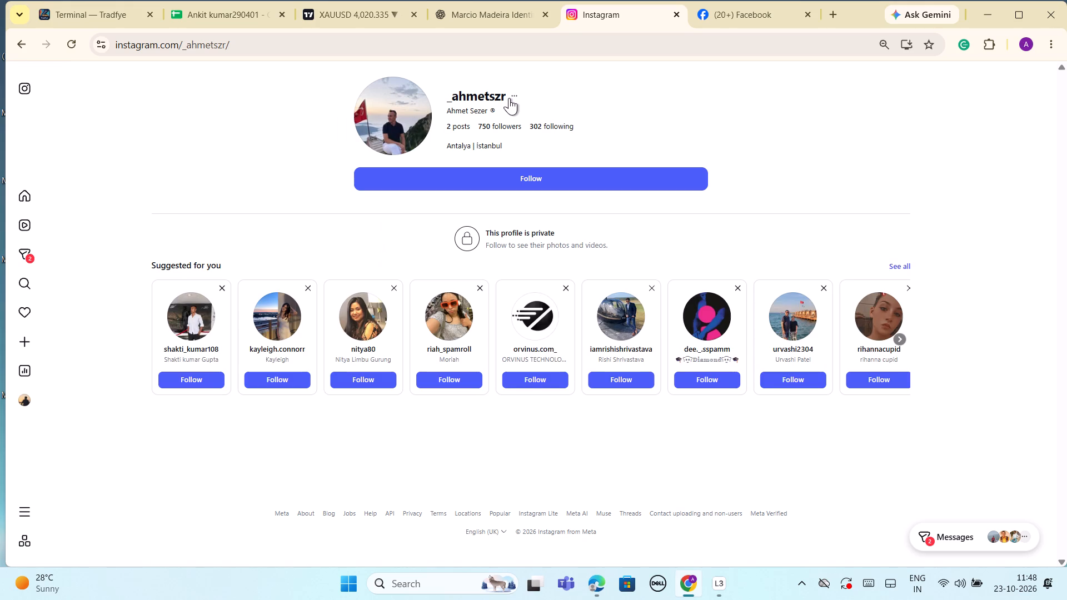
click(515, 94)
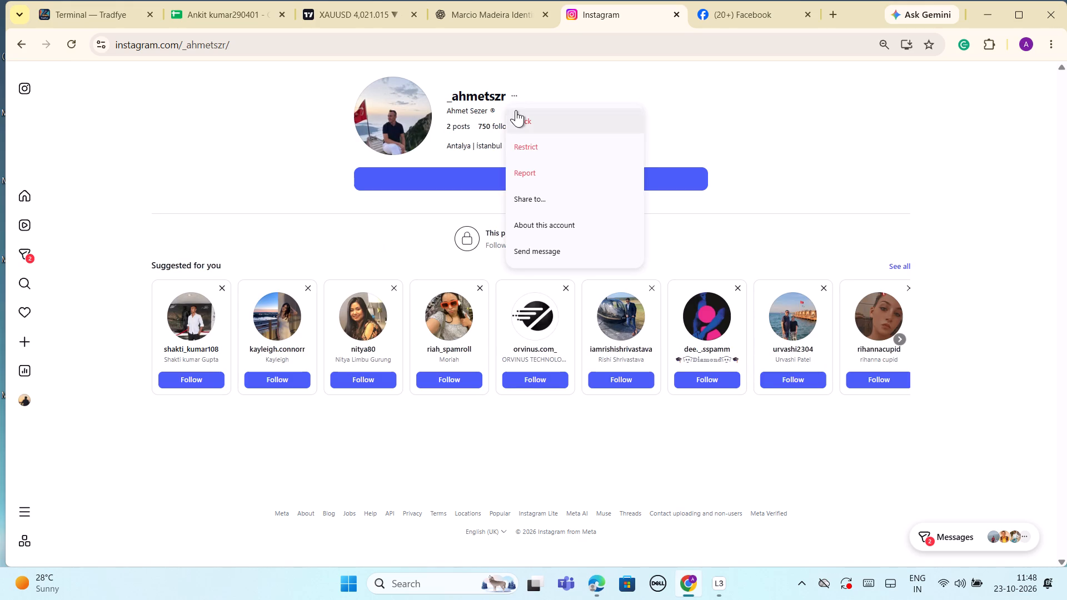
click(525, 224)
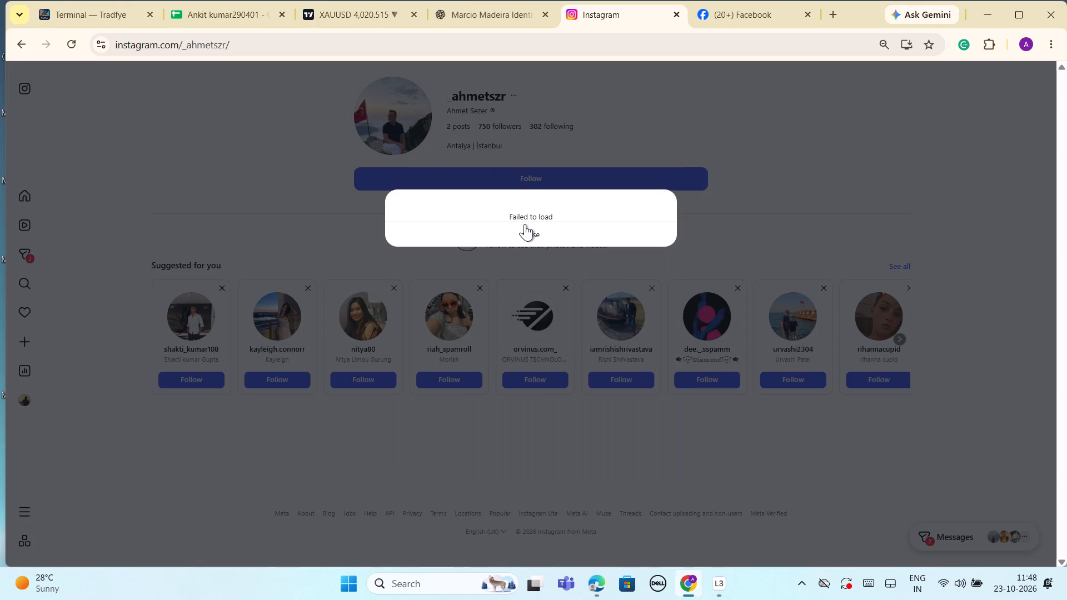
click(696, 125)
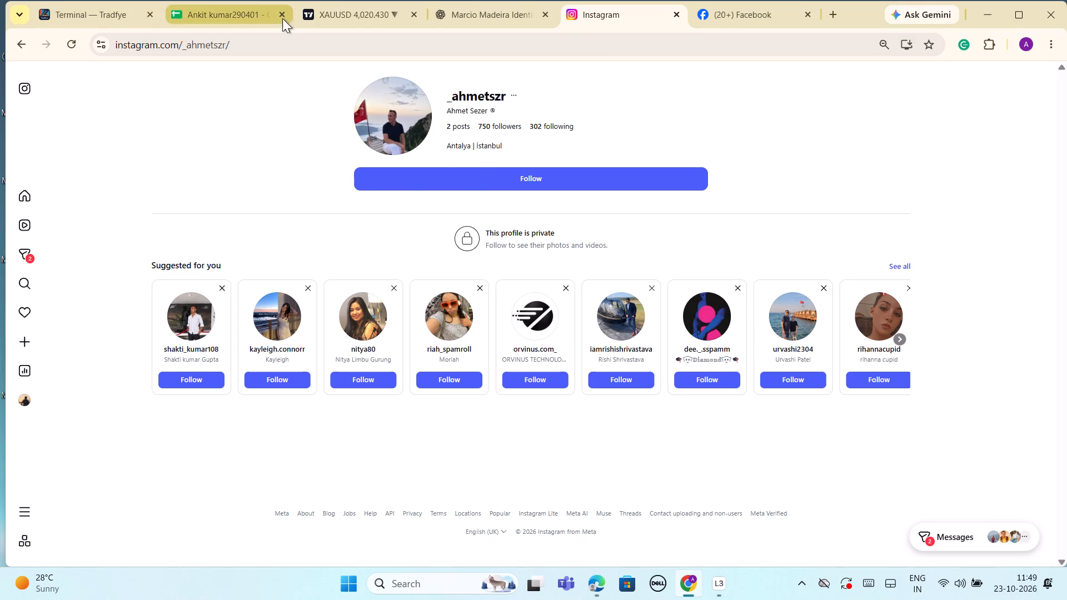
Enter ISTANBUL in the country column for row 497 of the new task sheet.
click(242, 11)
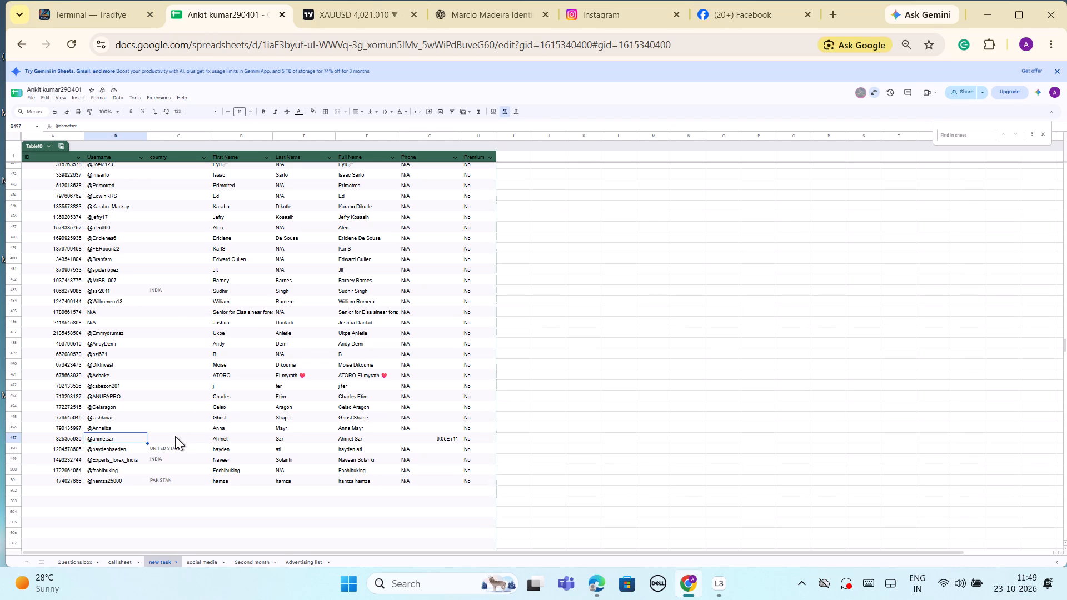
click(175, 437)
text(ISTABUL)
click(214, 424)
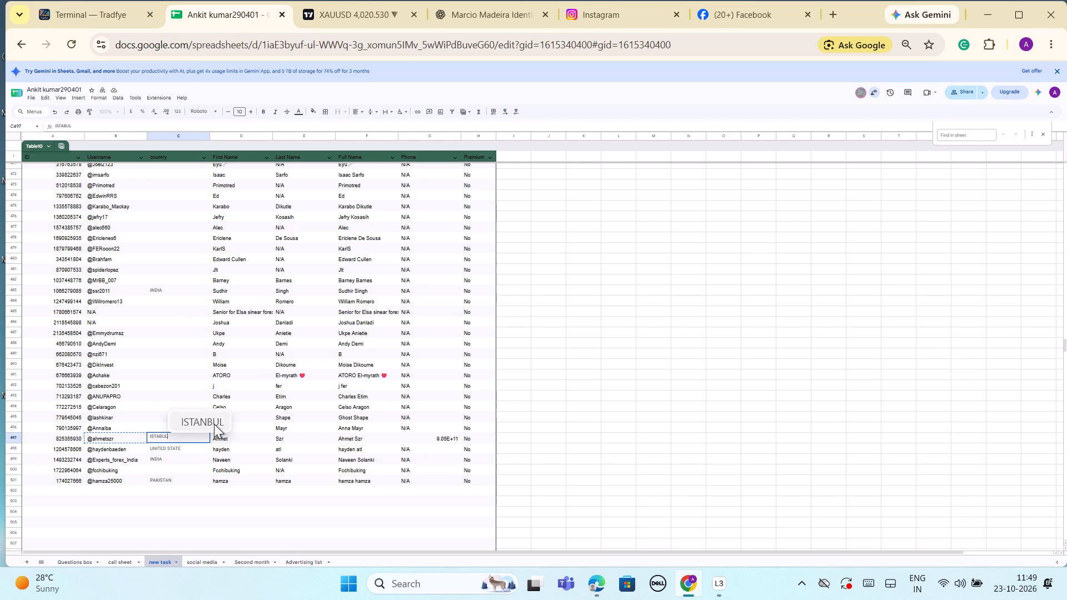
click(157, 426)
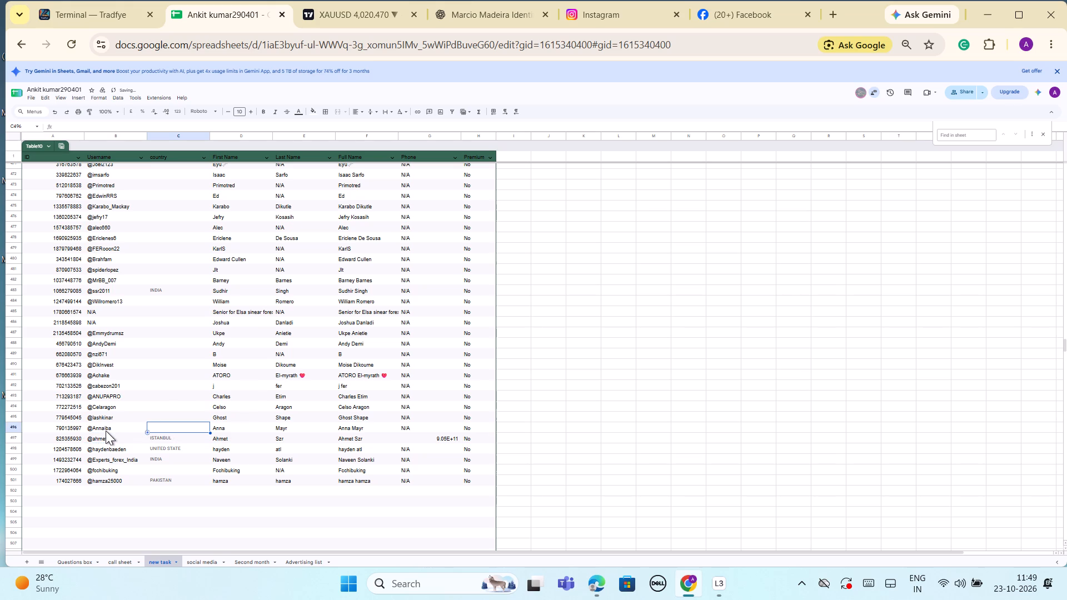
Search Instagram for the username from row 496 and check the suggested accounts.
right_click(104, 428)
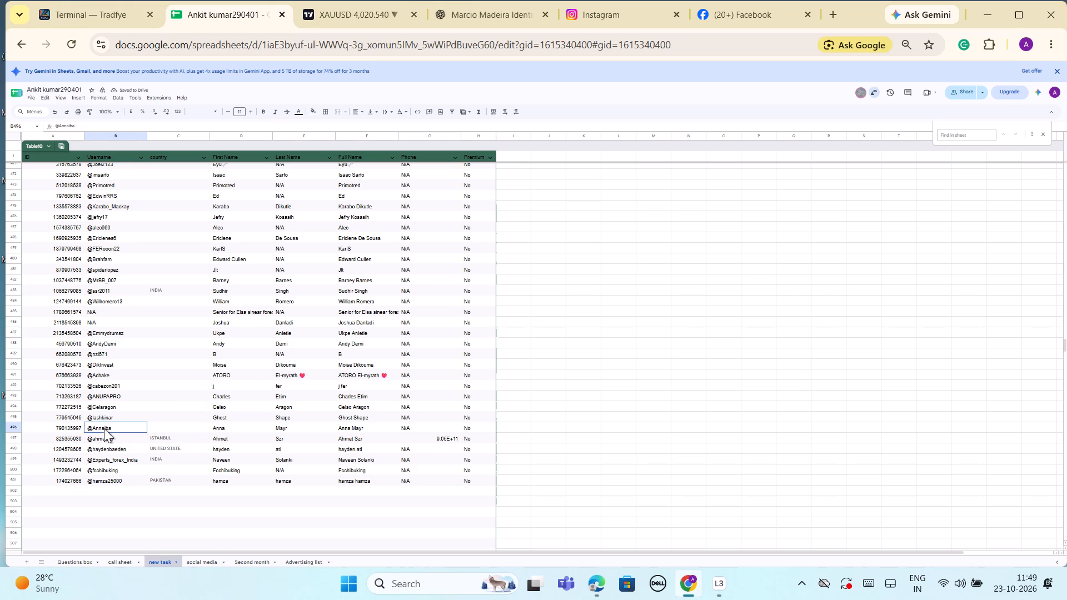
click(138, 178)
click(630, 20)
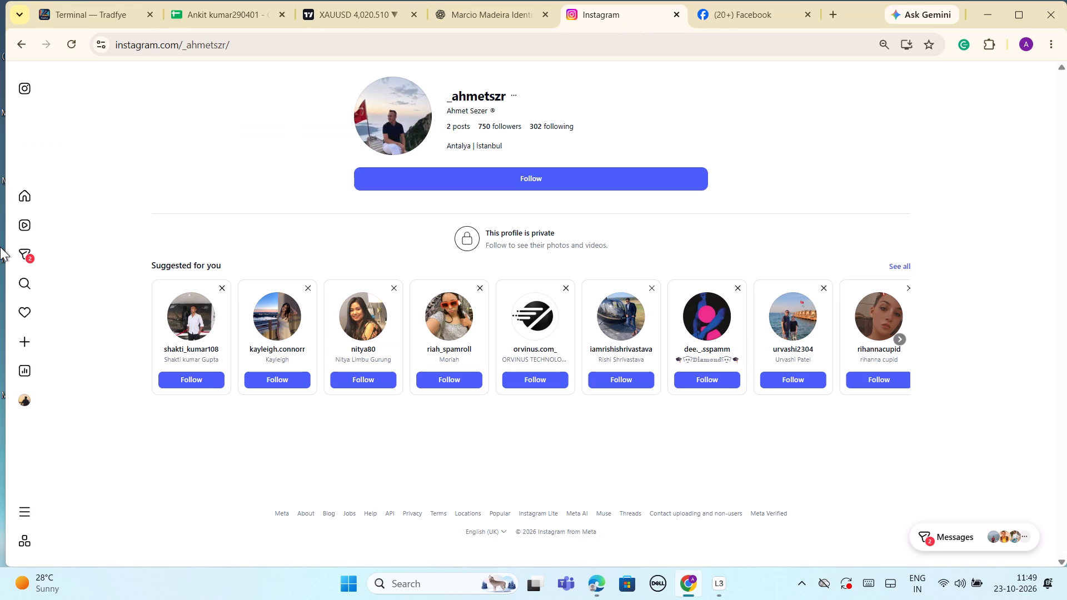
click(23, 284)
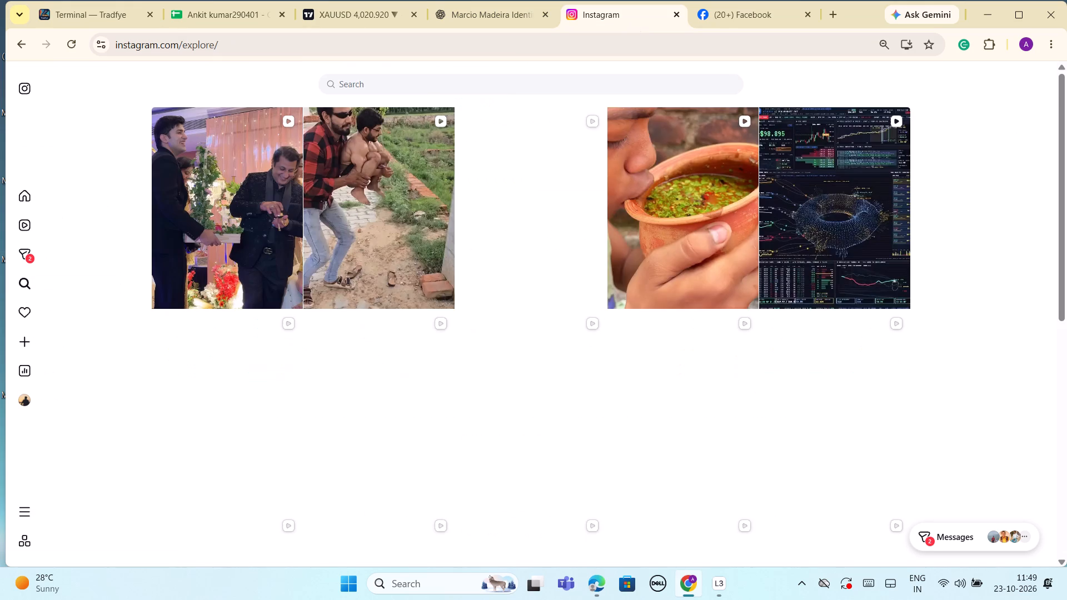
click(361, 88)
right_click(365, 83)
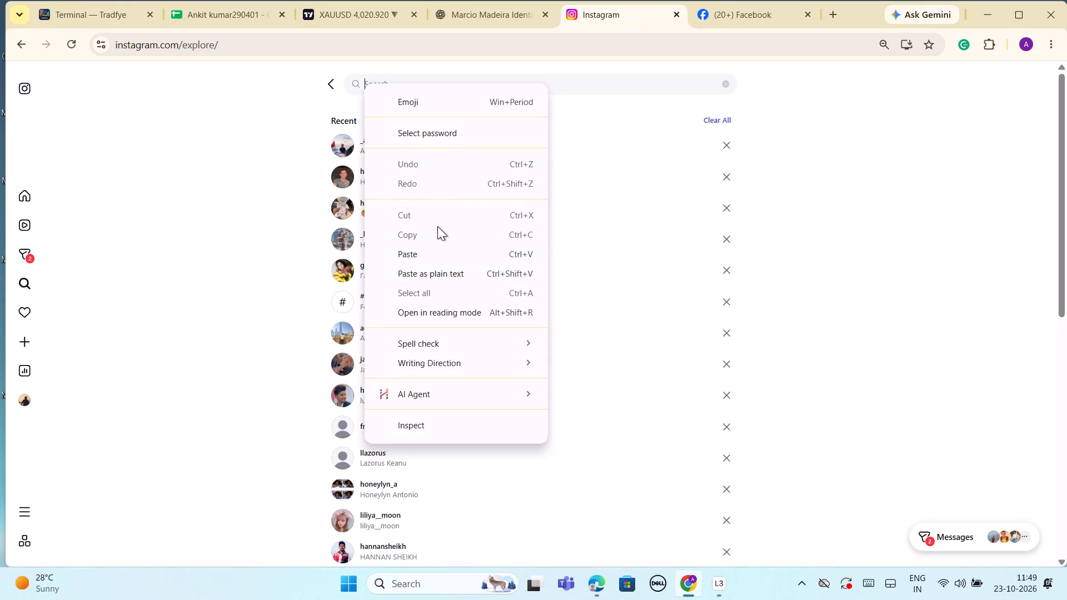
click(424, 259)
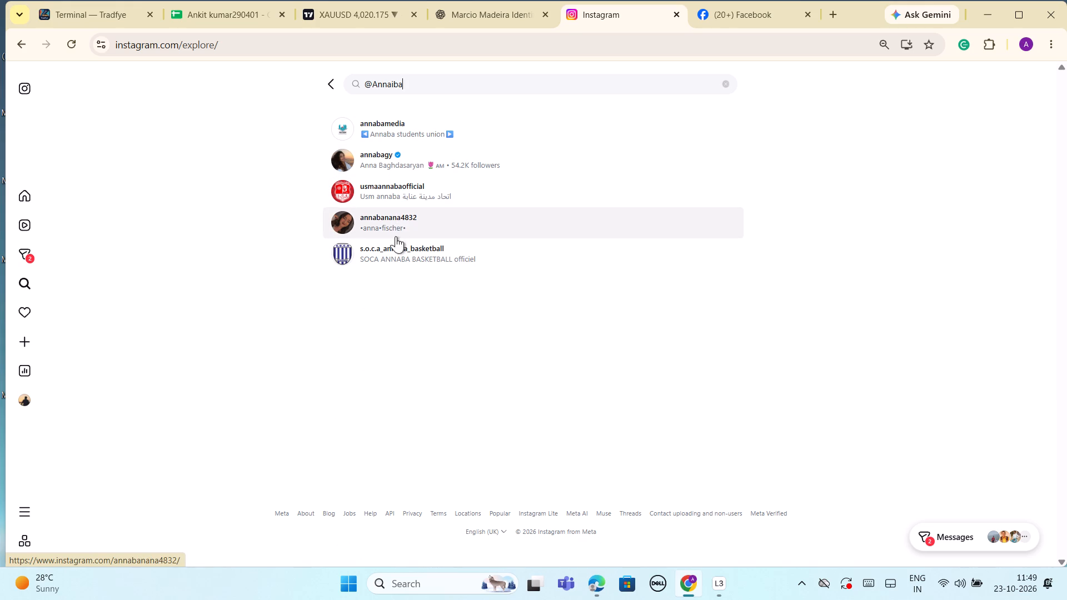
Search Facebook for the same row 496 username and look through the results for a matching person.
click(749, 18)
scroll(280, 293, up, 3)
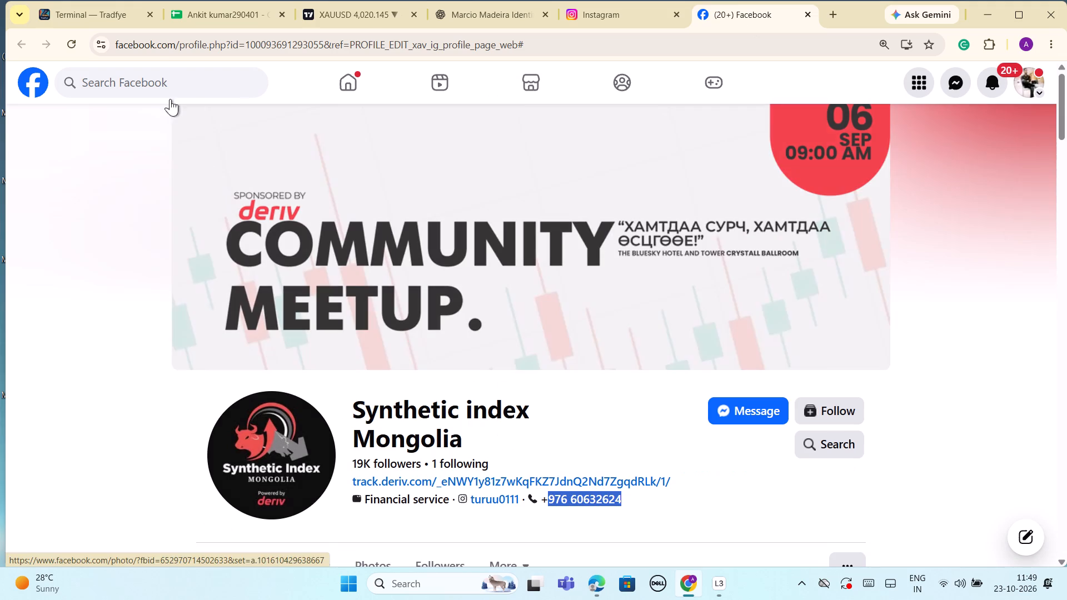
click(156, 79)
right_click(156, 79)
click(224, 255)
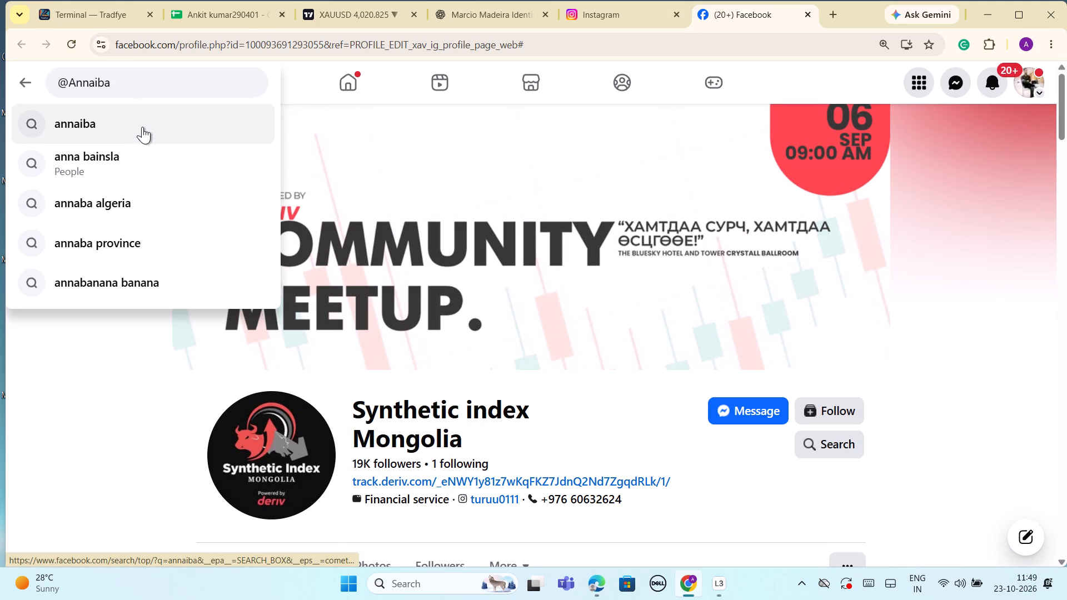
click(143, 124)
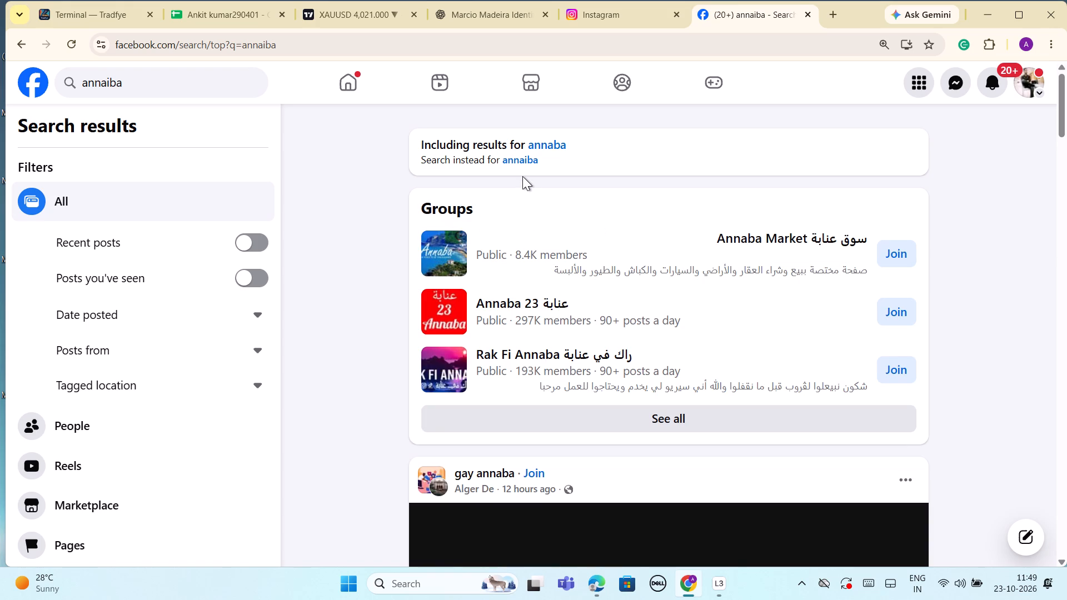
scroll(587, 403, down, 2)
scroll(581, 423, up, 2)
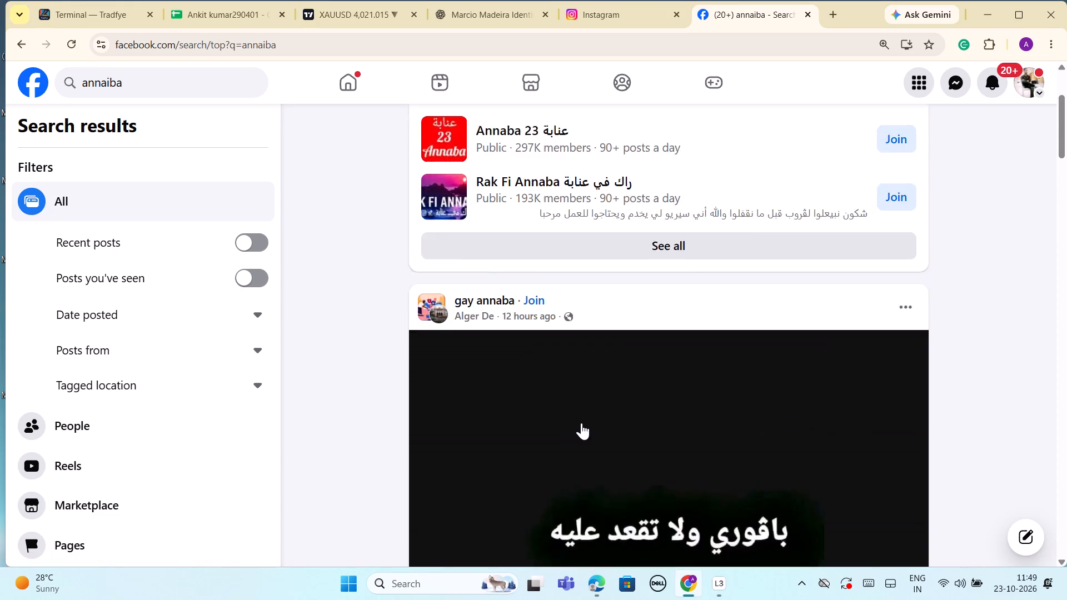
Copy the full name from row 496 of the new task sheet and search Instagram for it.
click(226, 10)
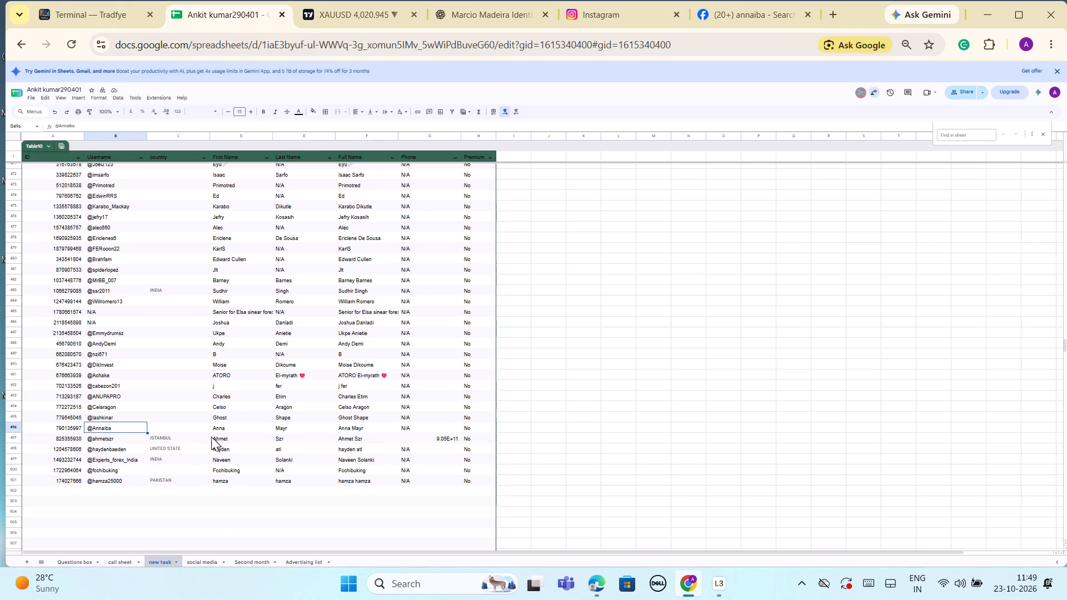
click(357, 427)
right_click(357, 426)
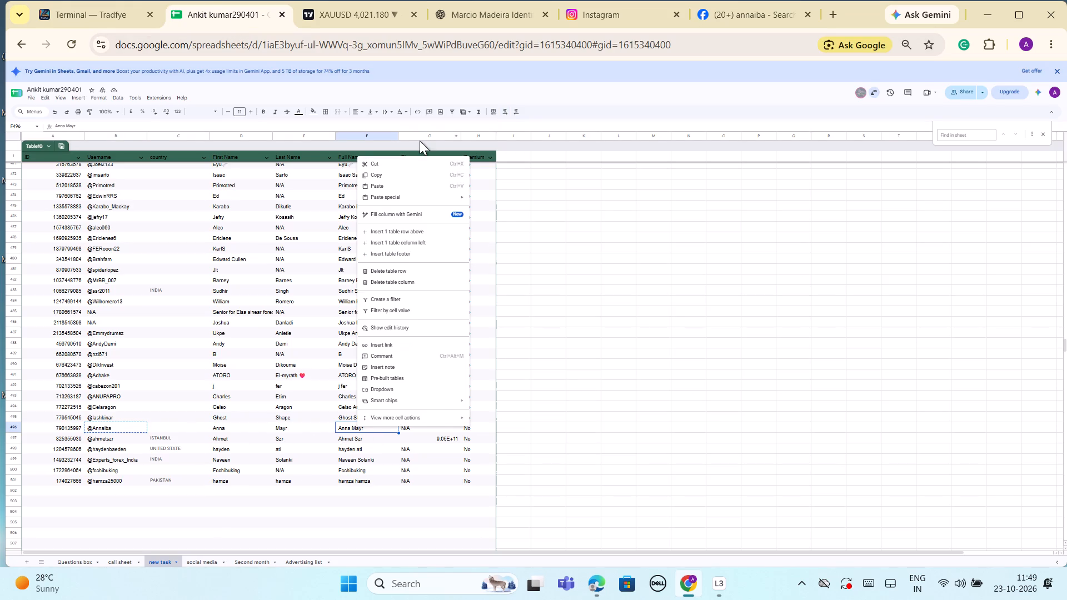
click(393, 178)
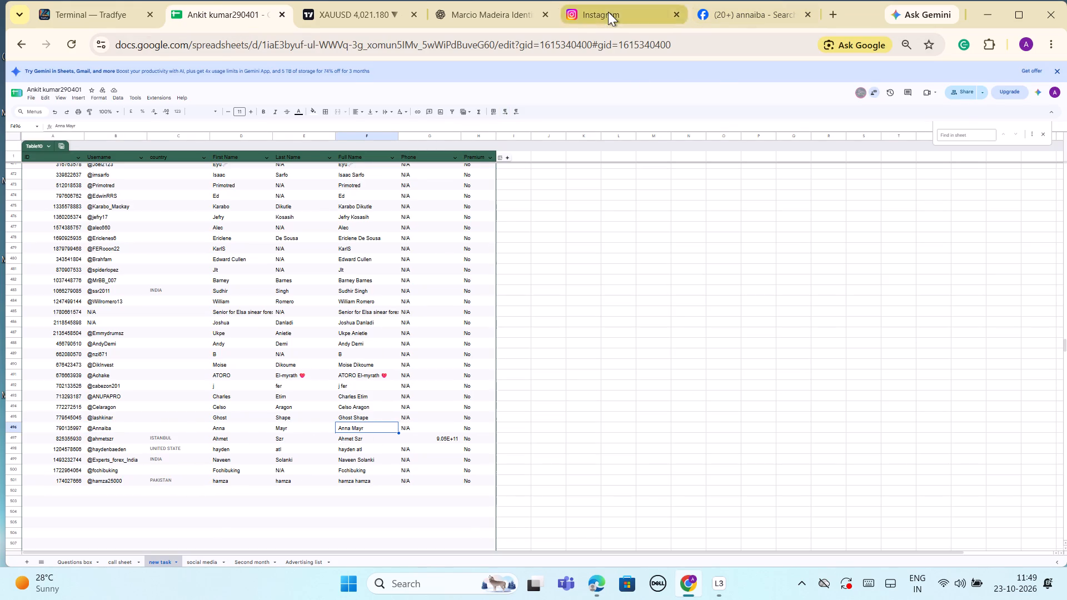
click(608, 12)
click(727, 81)
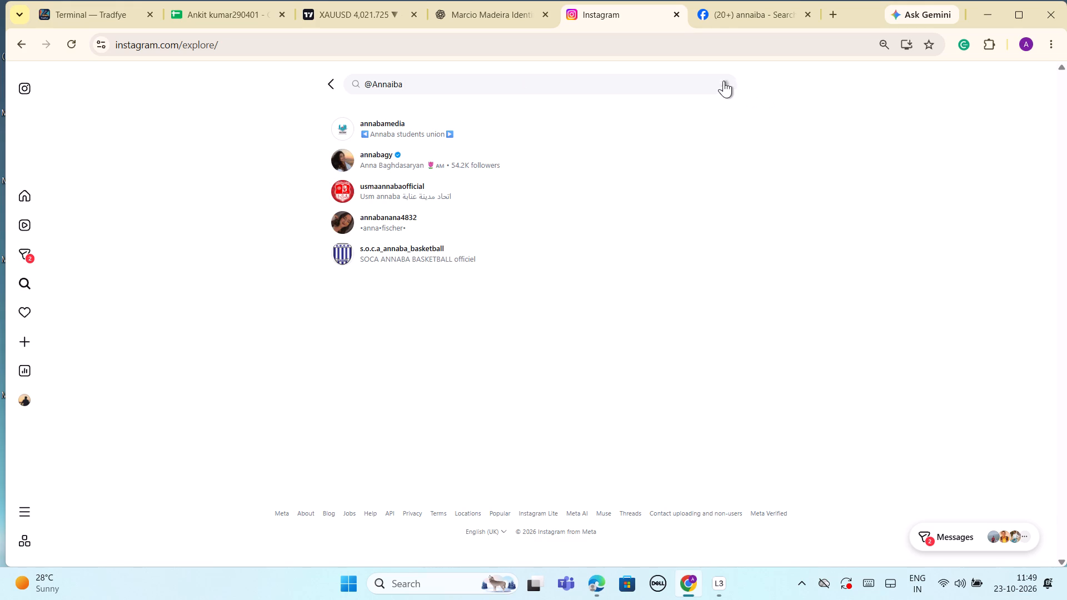
click(392, 84)
right_click(392, 84)
click(435, 252)
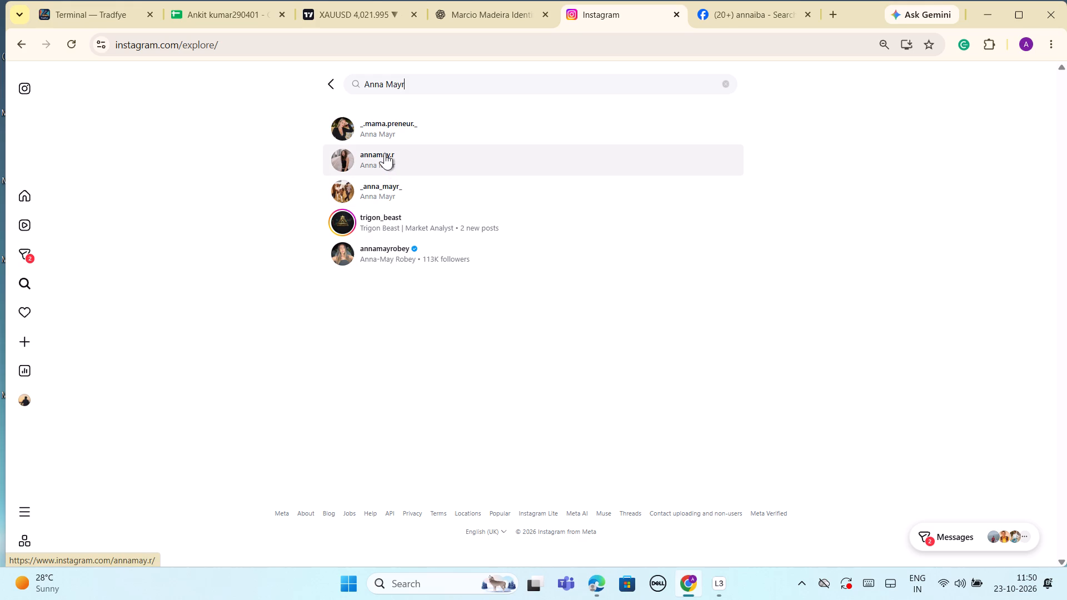
Open the third matching Instagram profile and check its account information for a location.
click(387, 186)
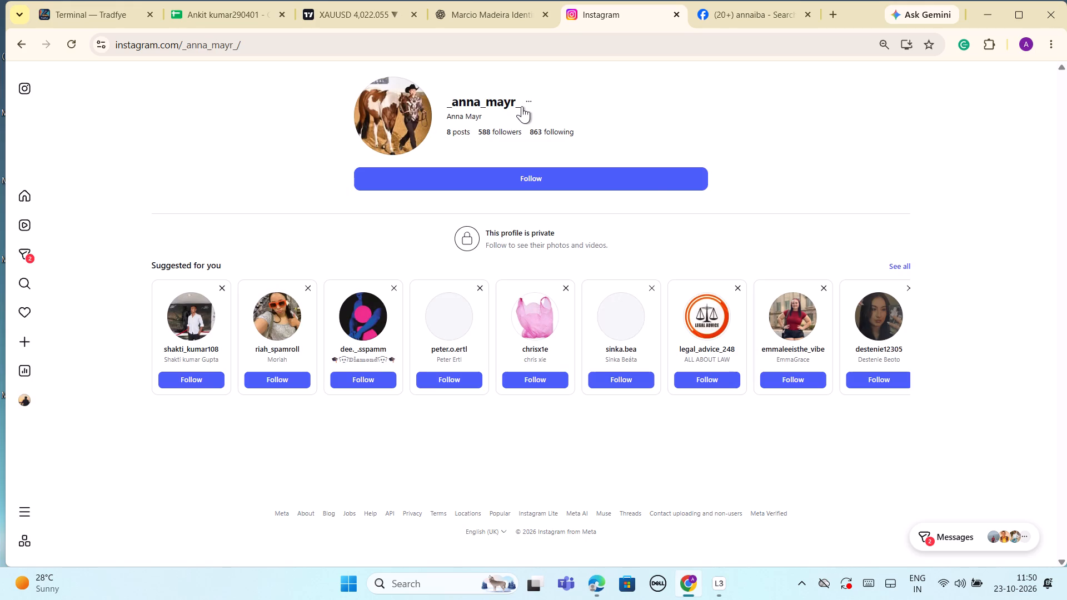
click(528, 98)
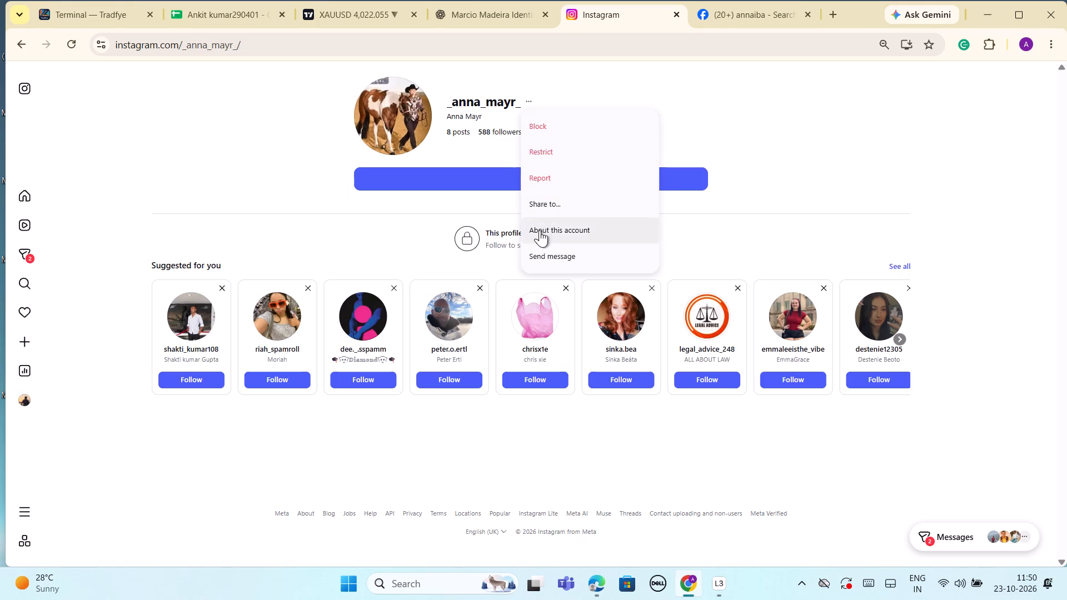
click(540, 230)
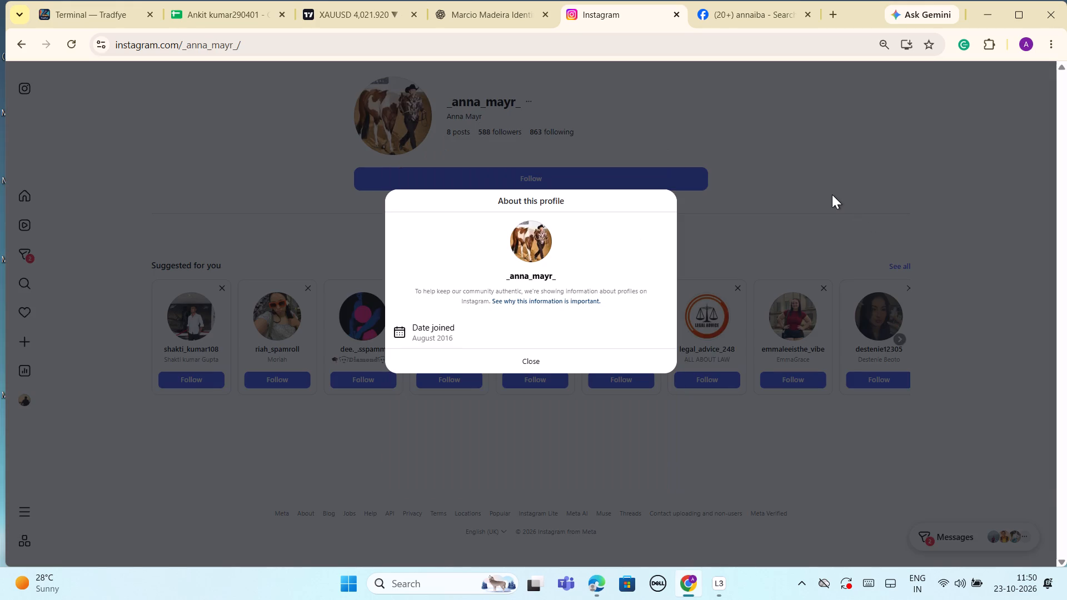
click(832, 194)
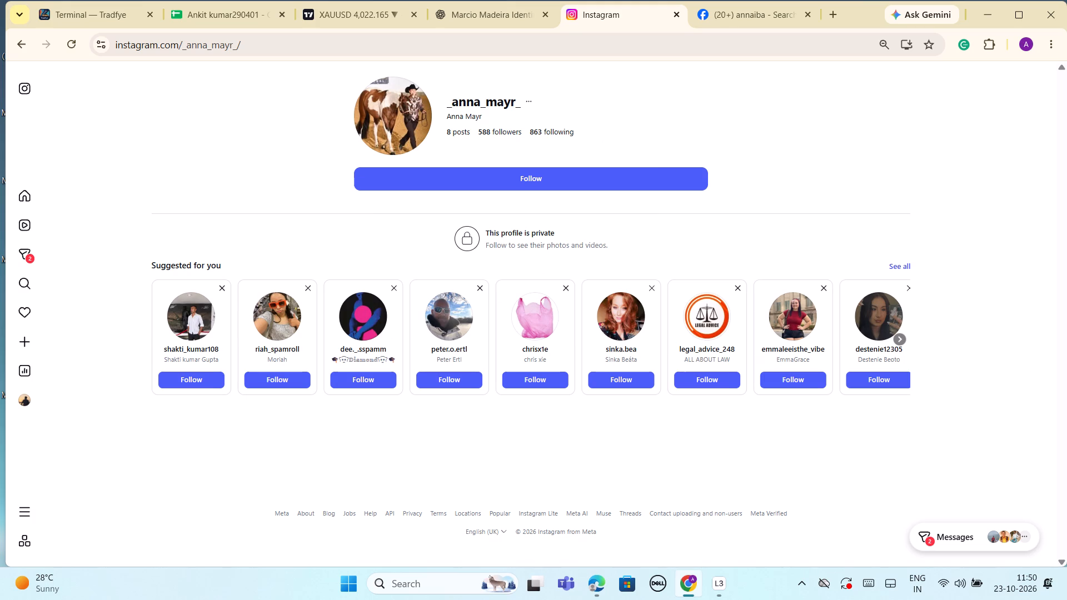
Take the display name from the Instagram profile and look up its likely country in ChatGPT.
drag(449, 115, 461, 115)
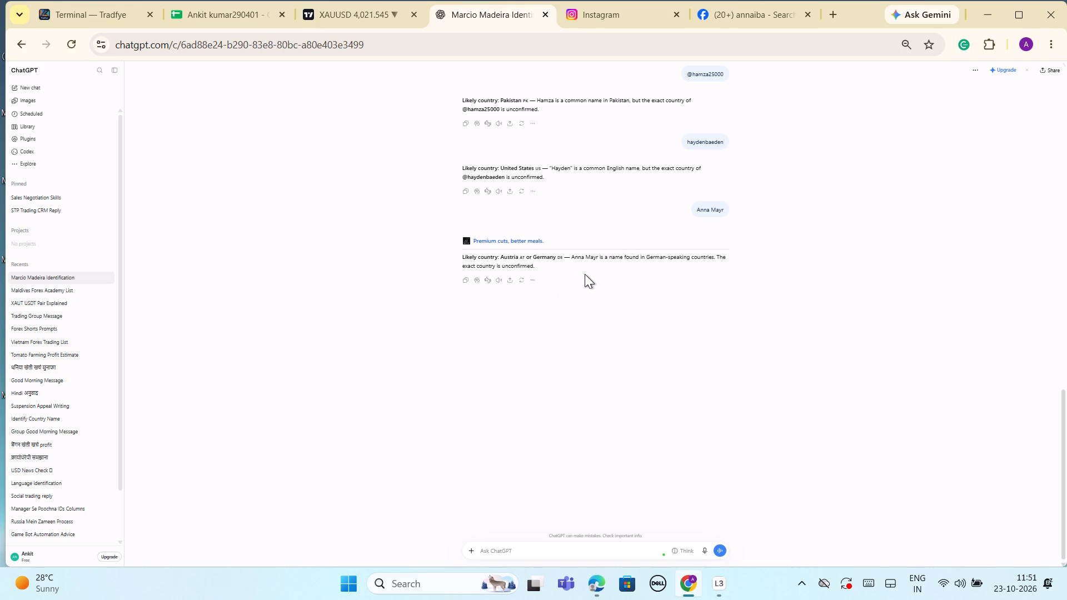
Enter GERMANY in the country column for row 496 of the new task sheet.
click(242, 19)
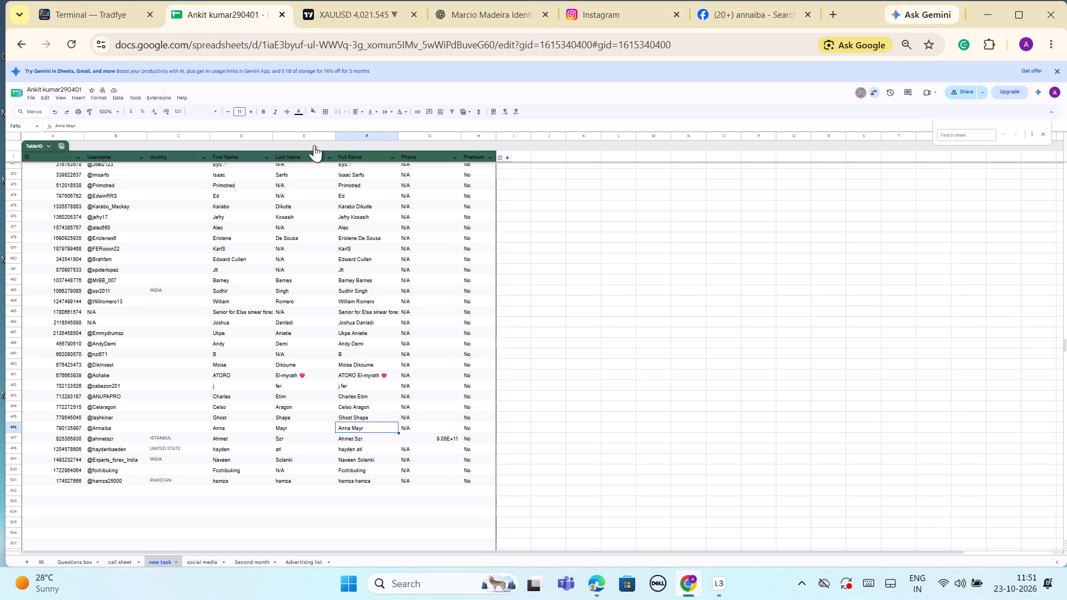
click(166, 429)
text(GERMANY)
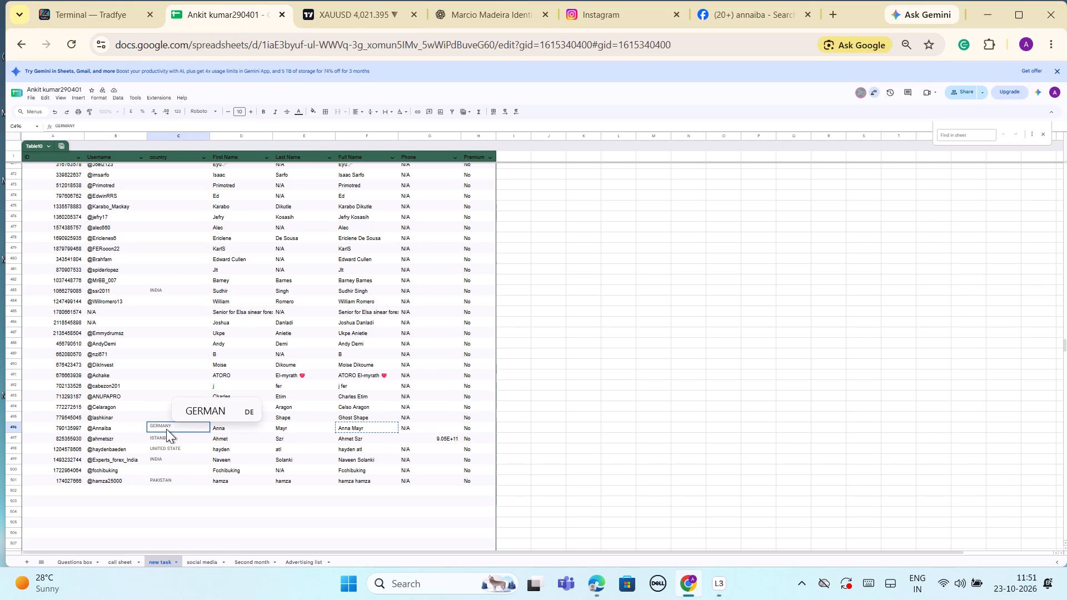
click(142, 402)
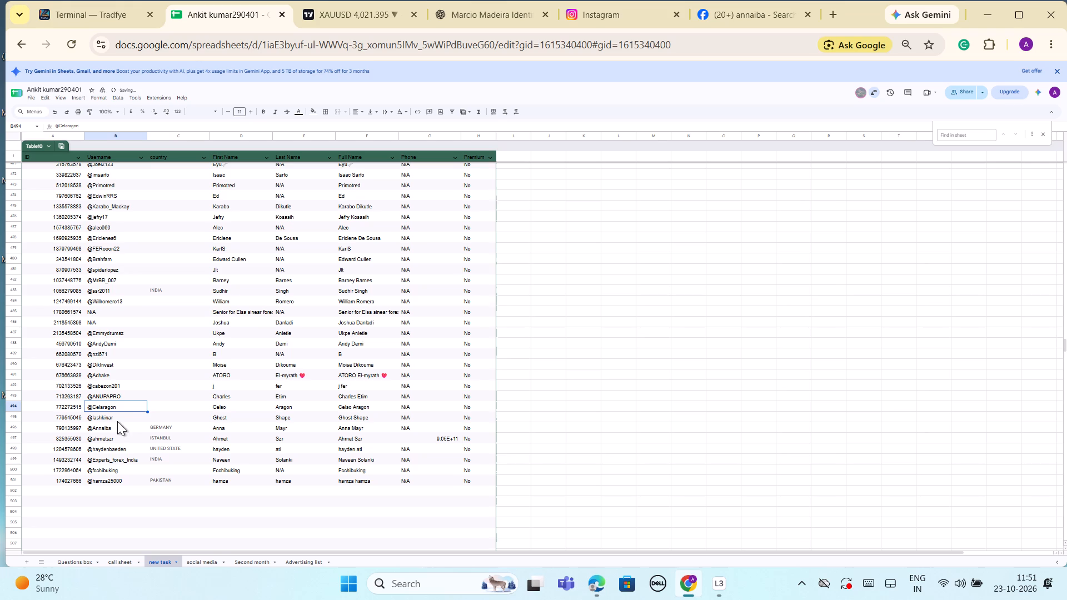
right_click(105, 419)
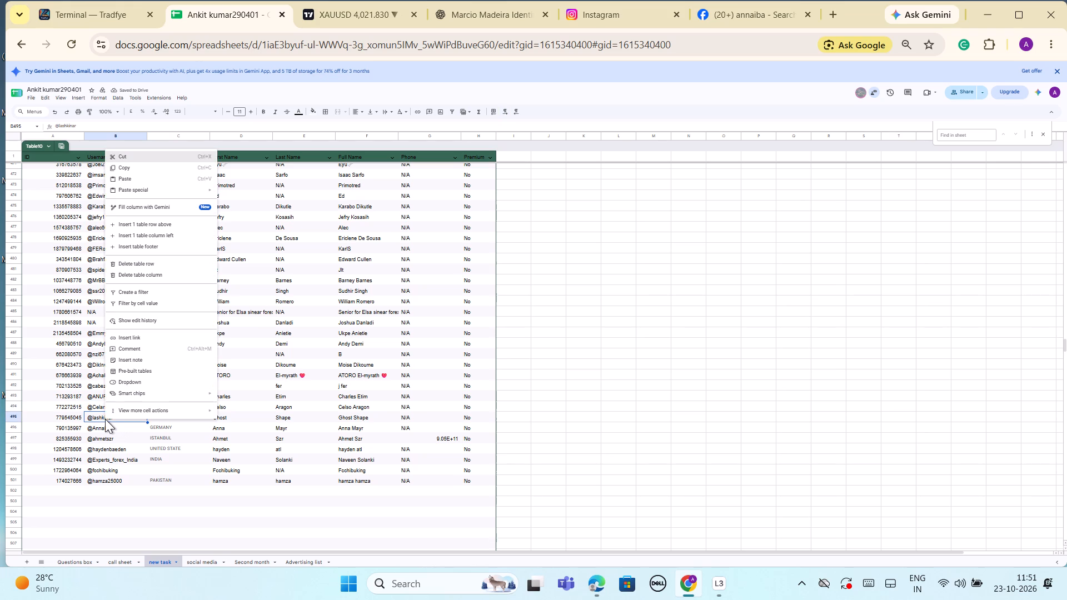
click(156, 165)
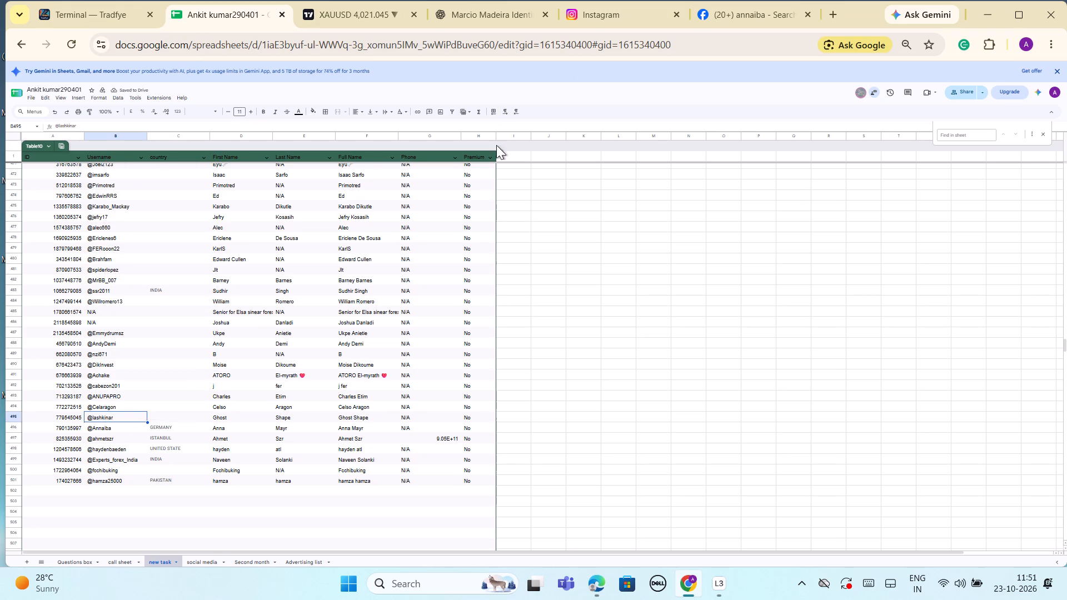
click(636, 17)
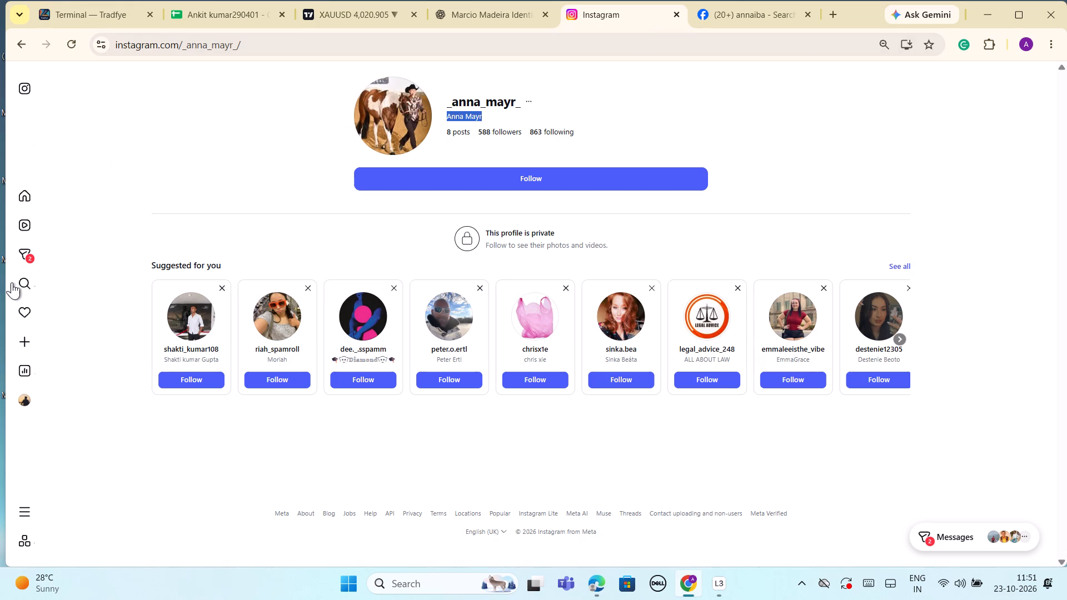
click(13, 281)
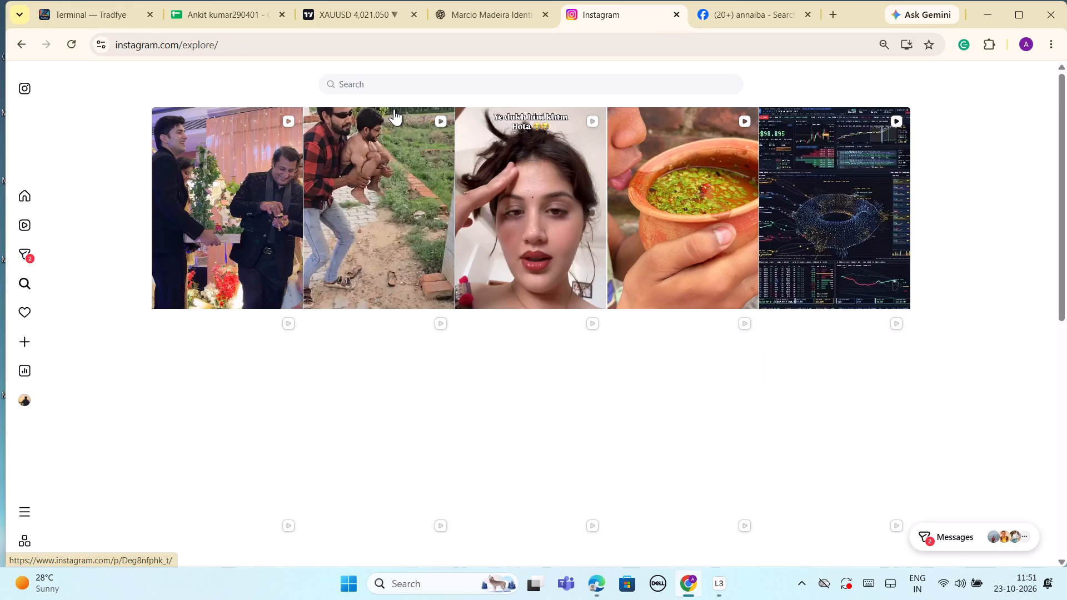
click(382, 87)
right_click(383, 87)
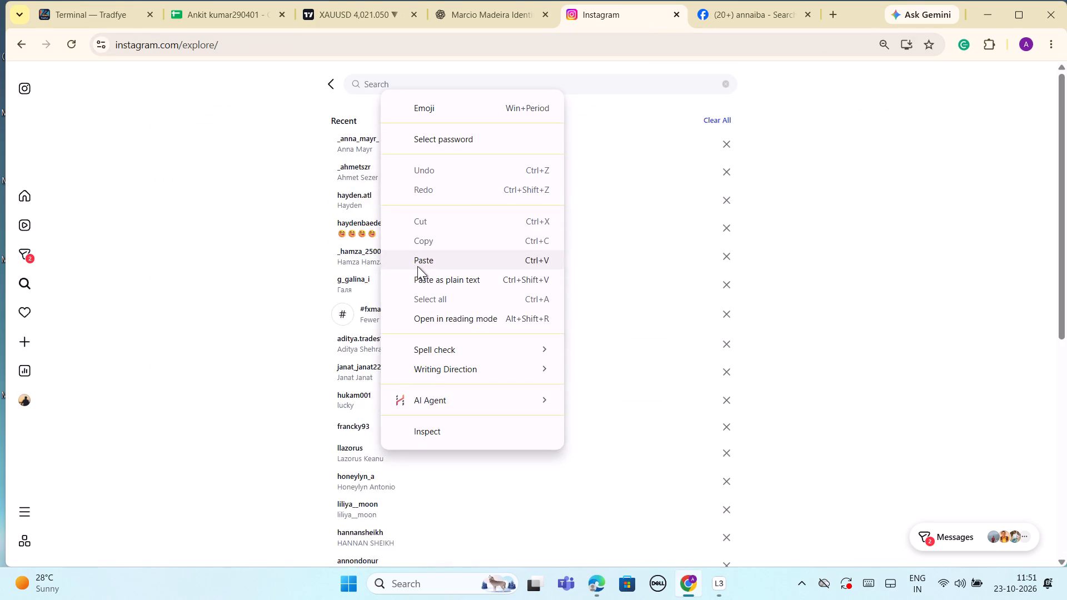
click(417, 266)
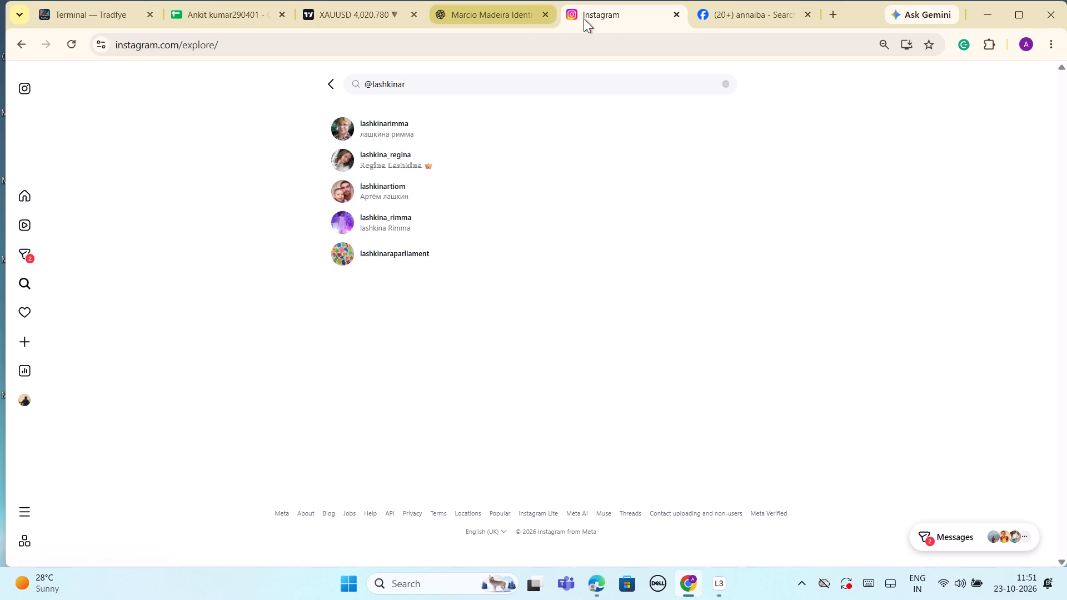
click(604, 18)
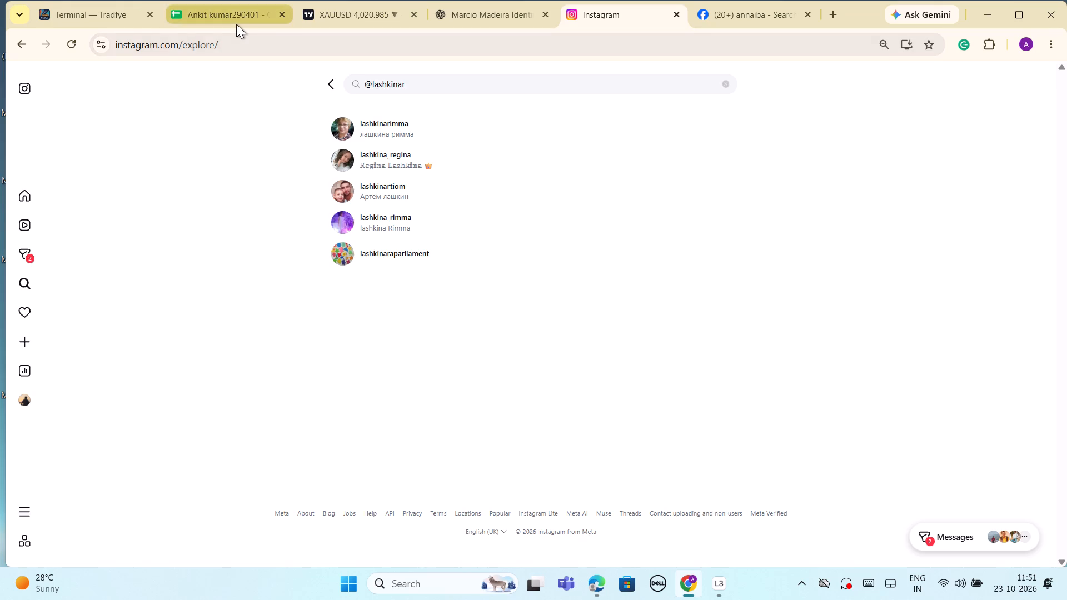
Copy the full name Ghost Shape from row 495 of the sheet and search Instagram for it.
click(236, 24)
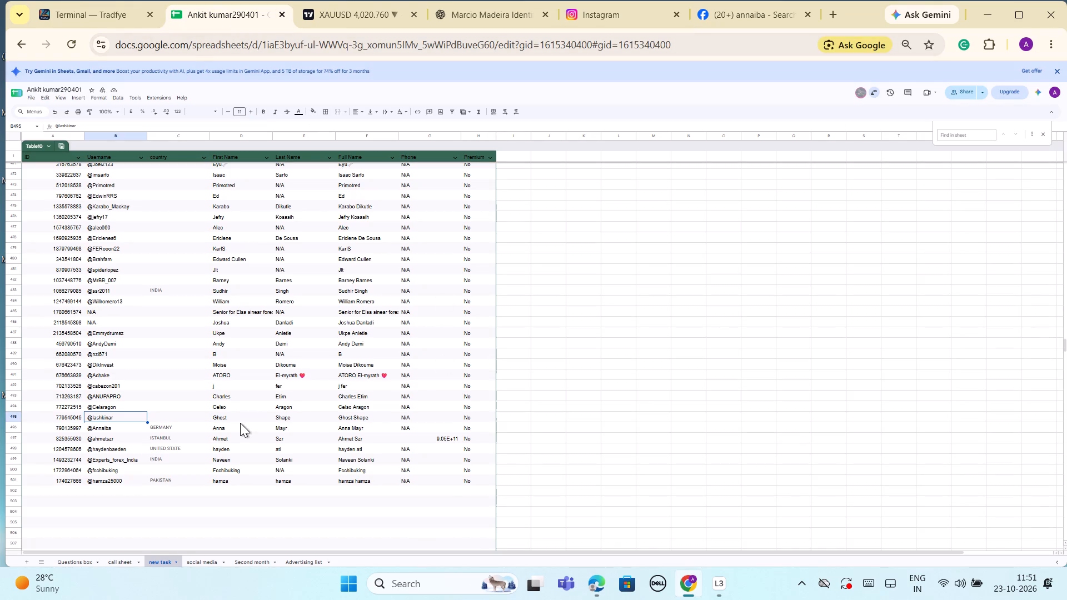
click(341, 420)
right_click(341, 420)
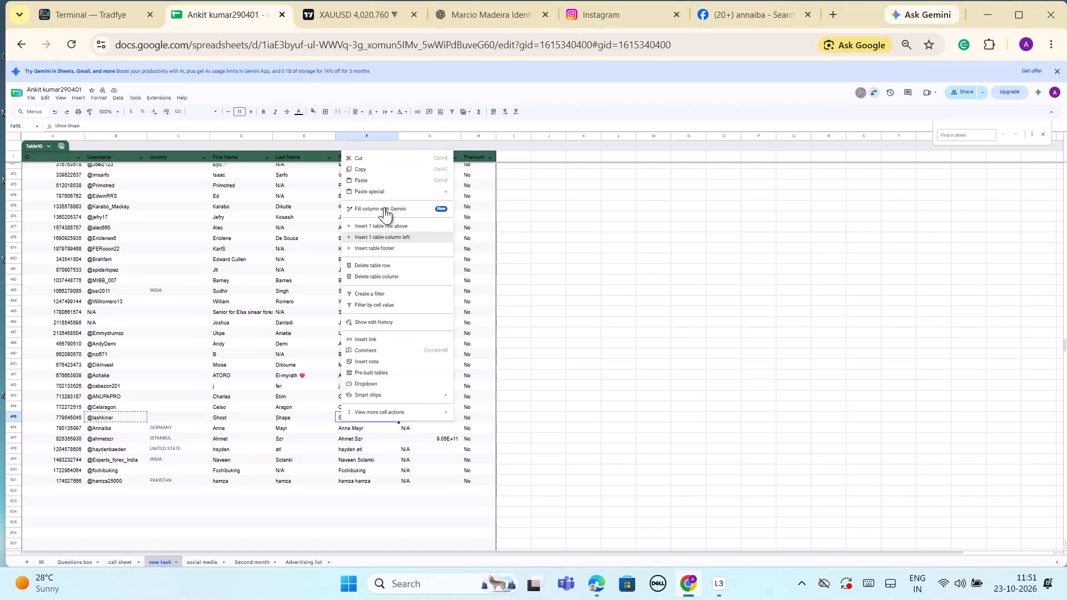
click(385, 167)
click(634, 18)
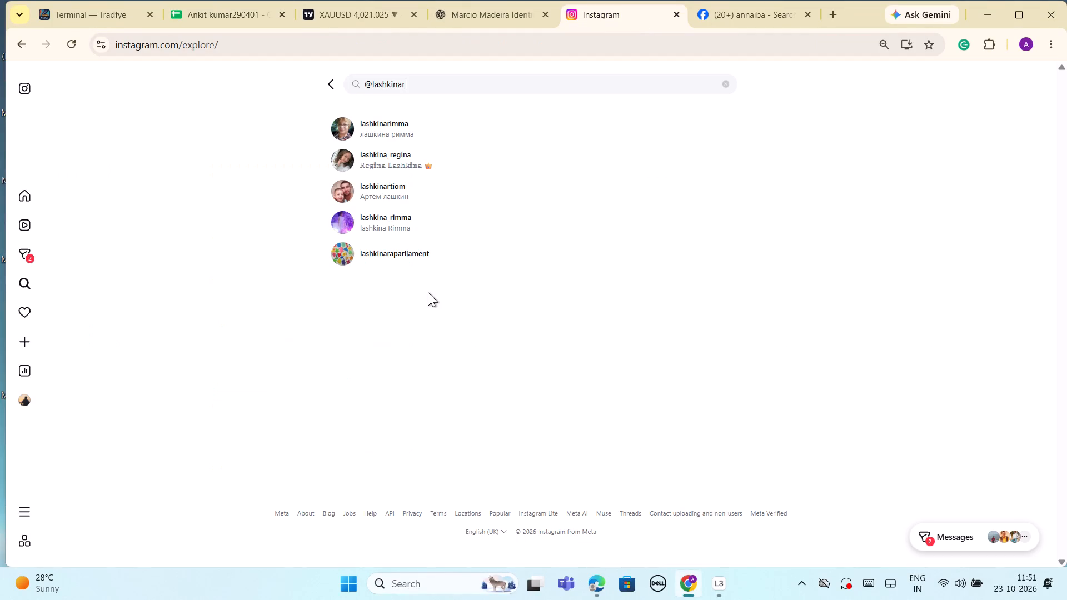
click(24, 286)
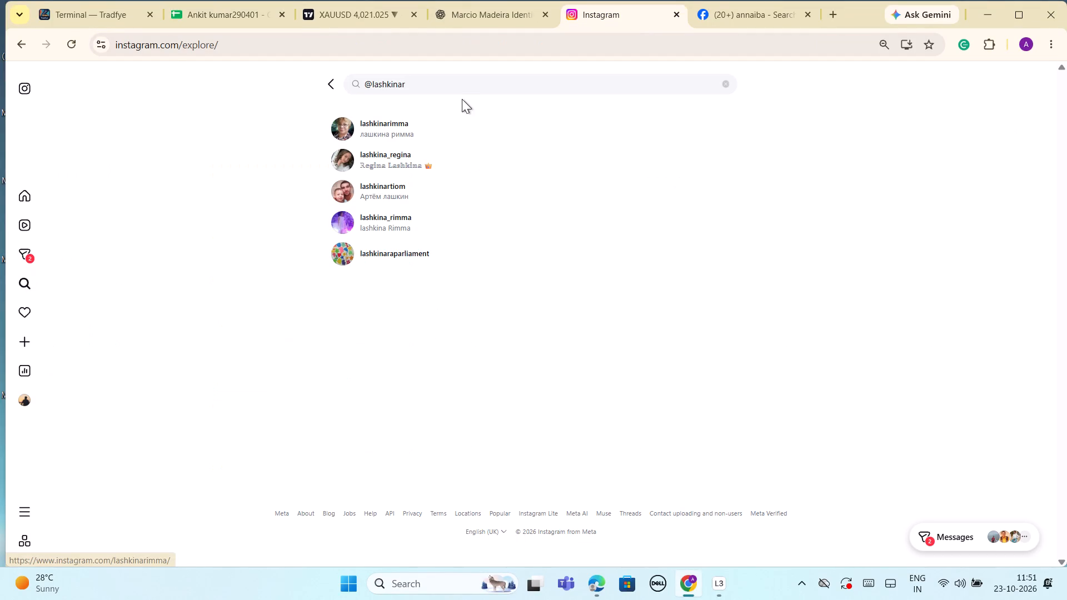
click(725, 86)
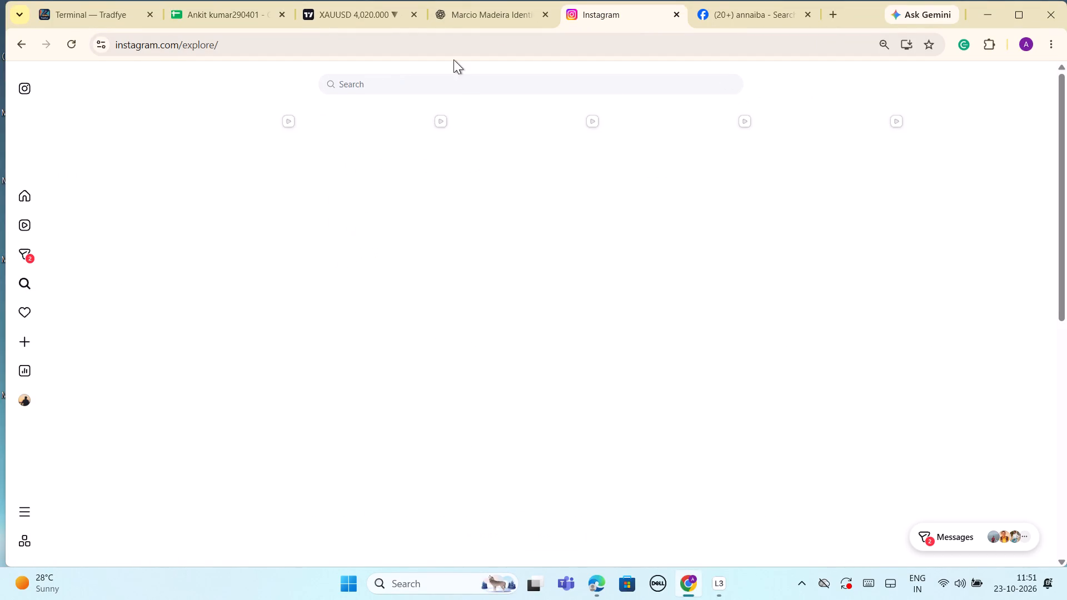
click(397, 86)
right_click(390, 89)
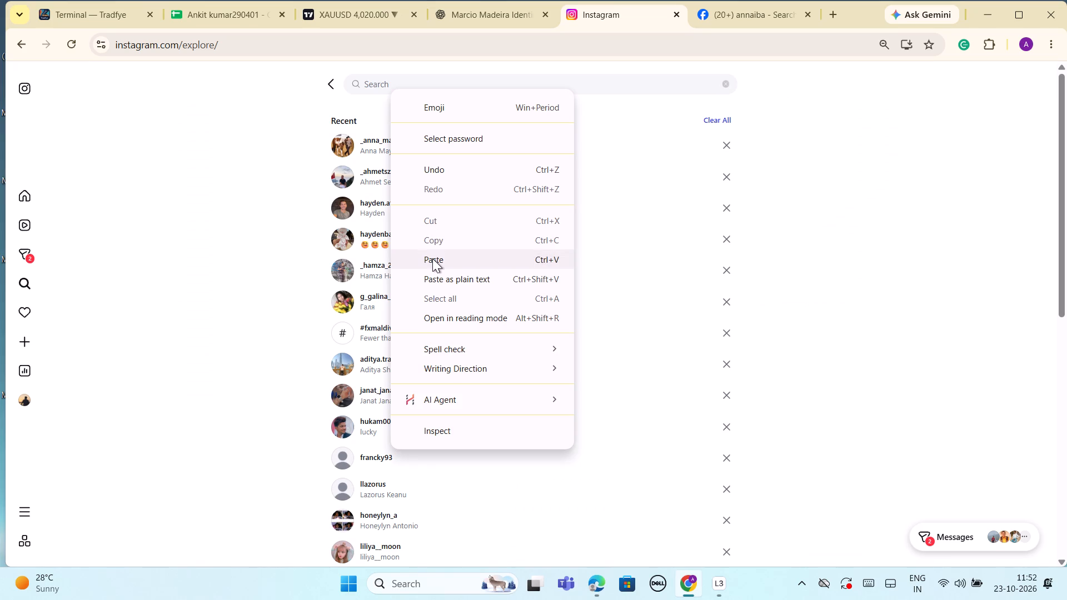
click(432, 258)
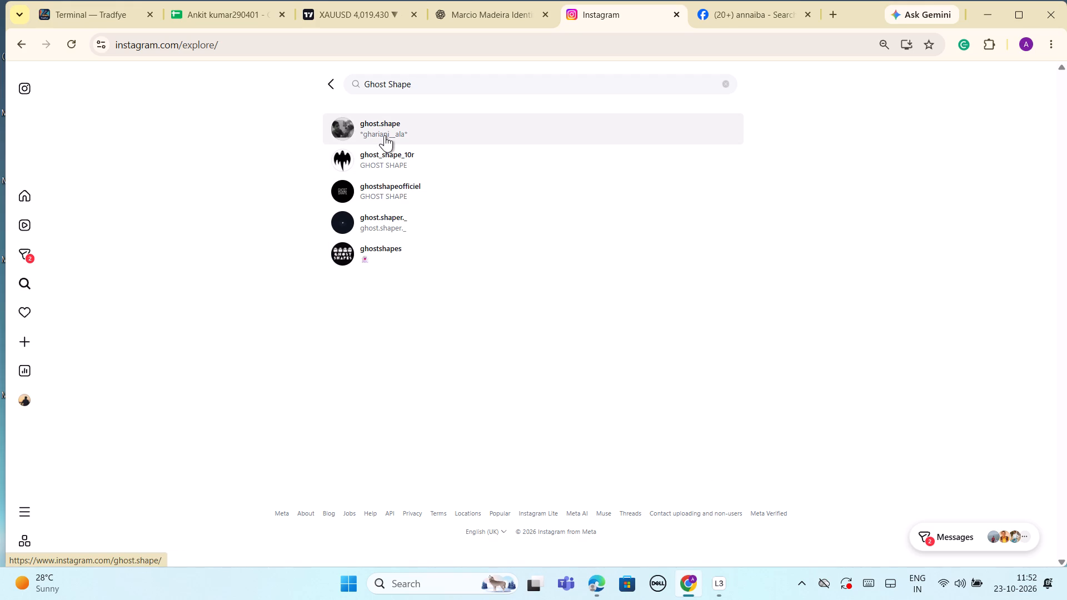
click(19, 282)
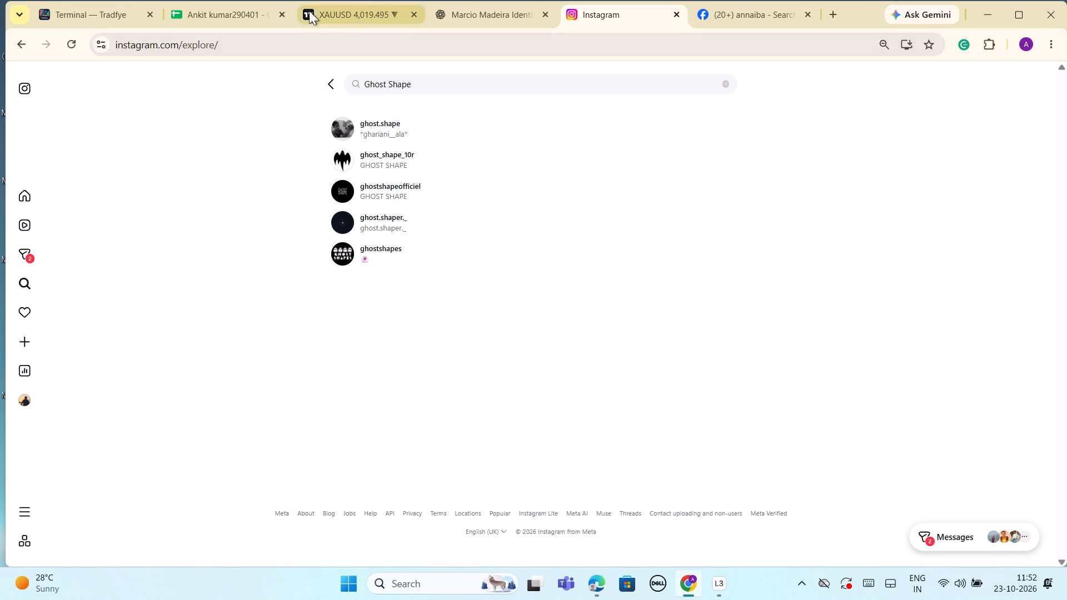
click(235, 9)
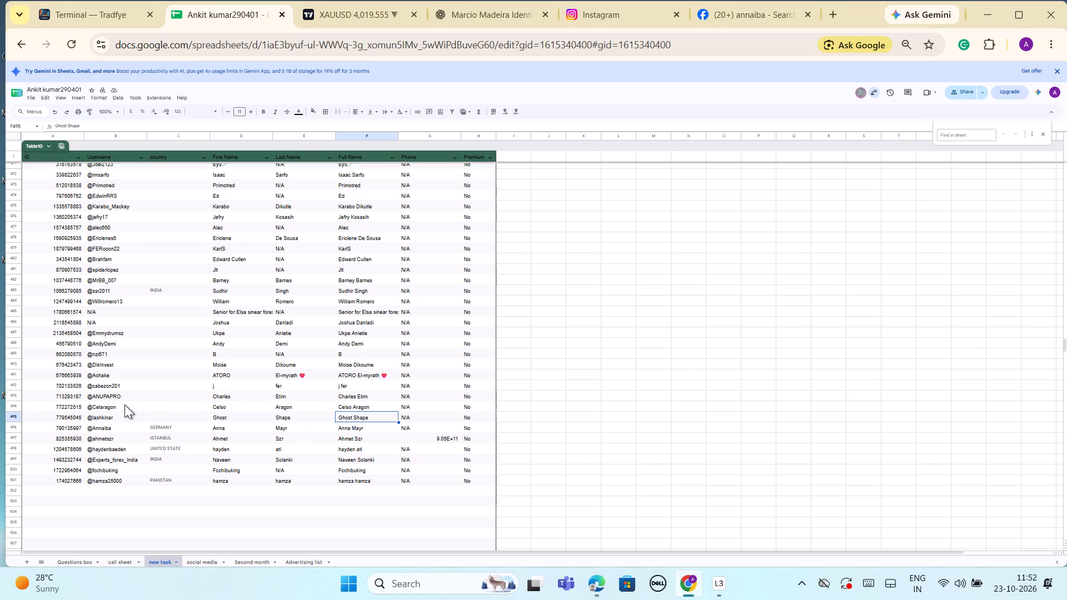
click(109, 406)
right_click(109, 406)
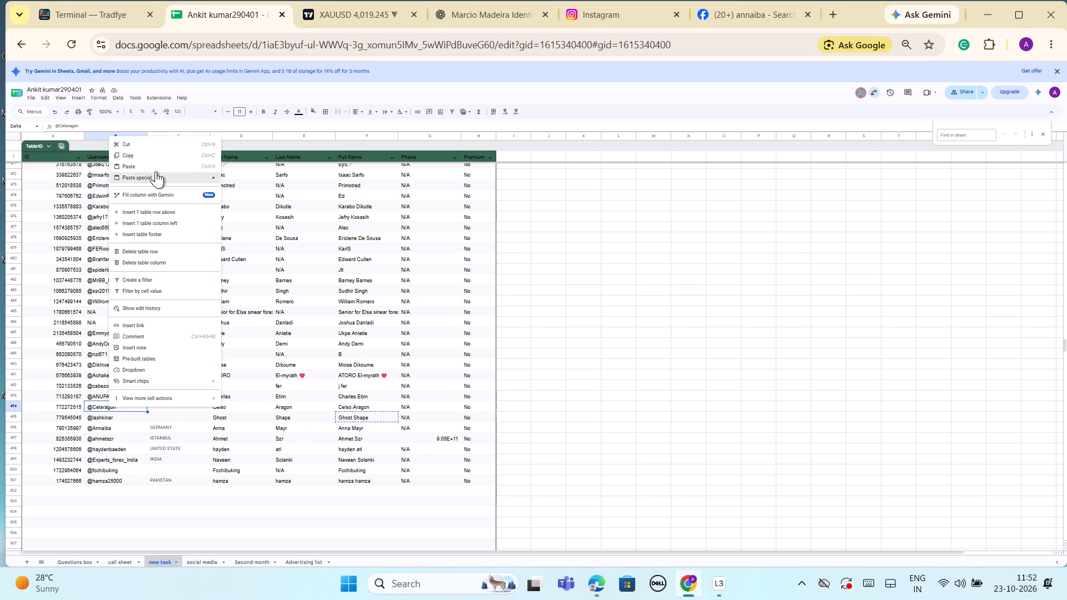
click(245, 376)
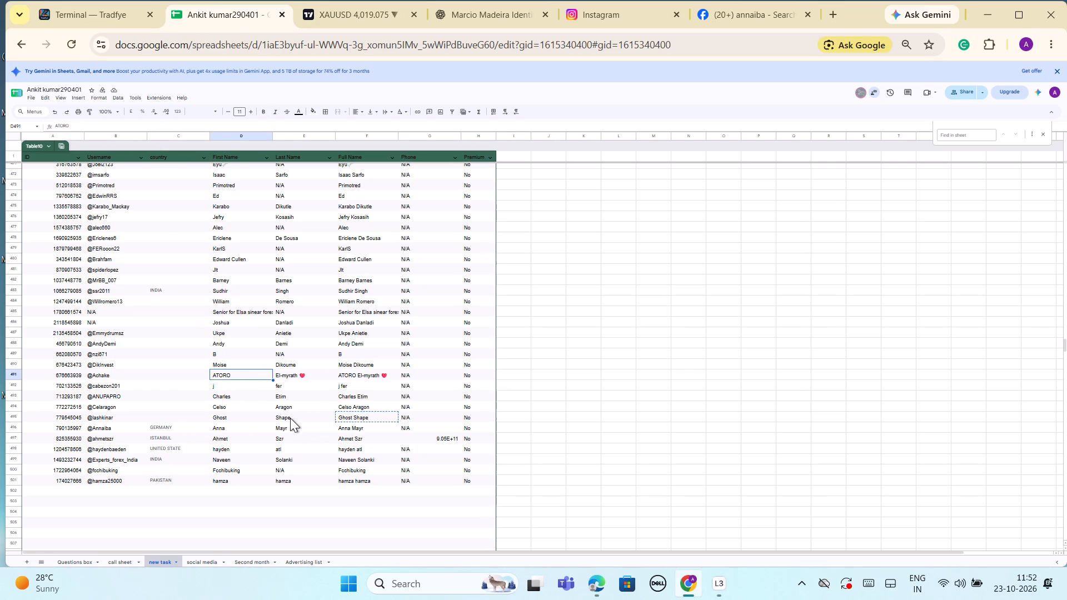
click(107, 410)
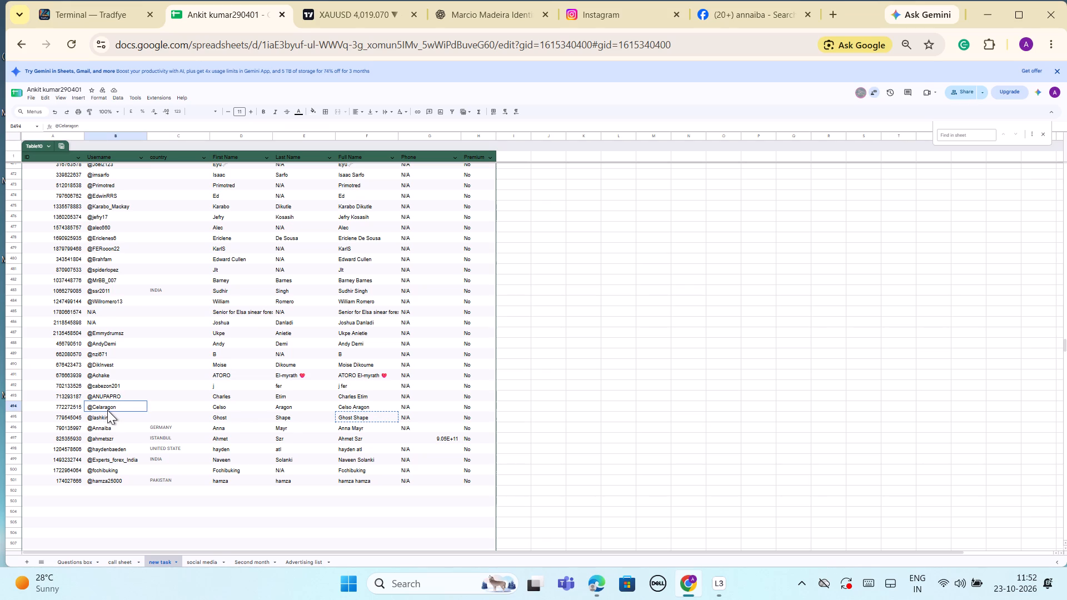
right_click(107, 410)
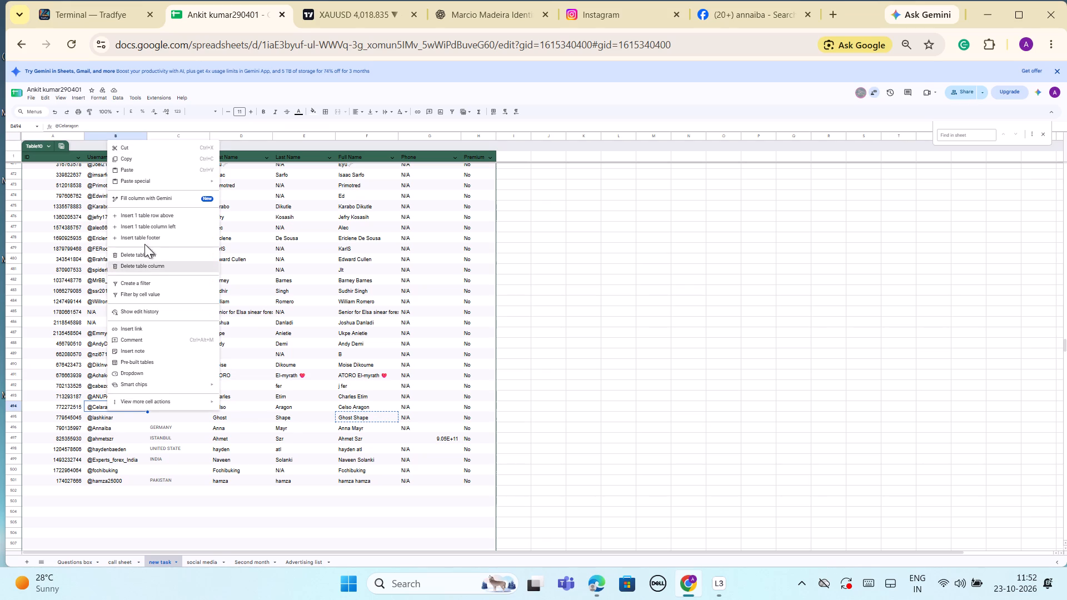
click(176, 154)
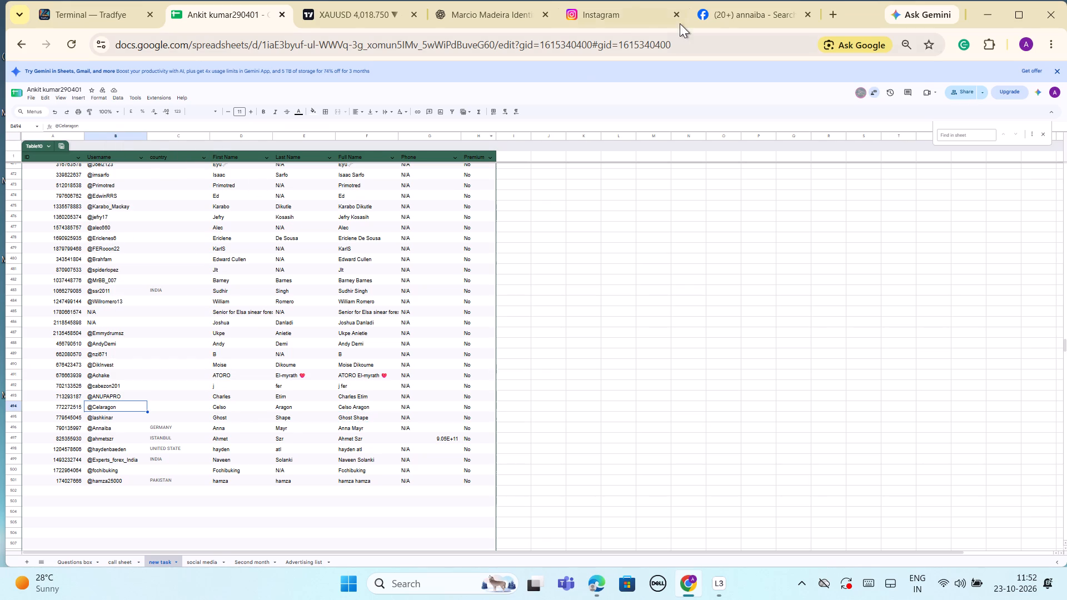
click(610, 12)
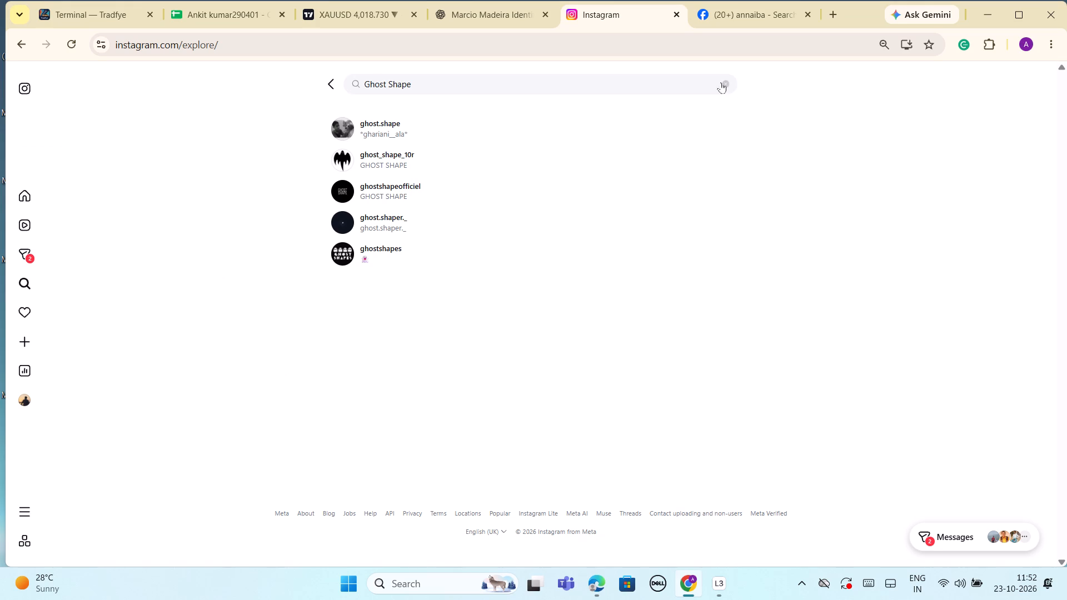
click(725, 81)
click(406, 85)
right_click(406, 85)
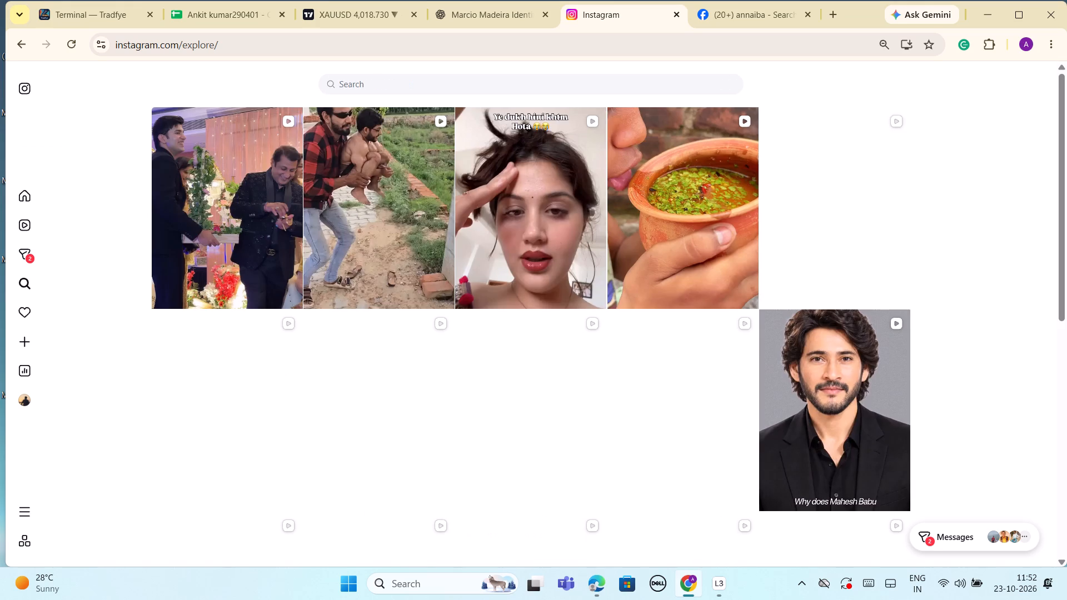
click(476, 253)
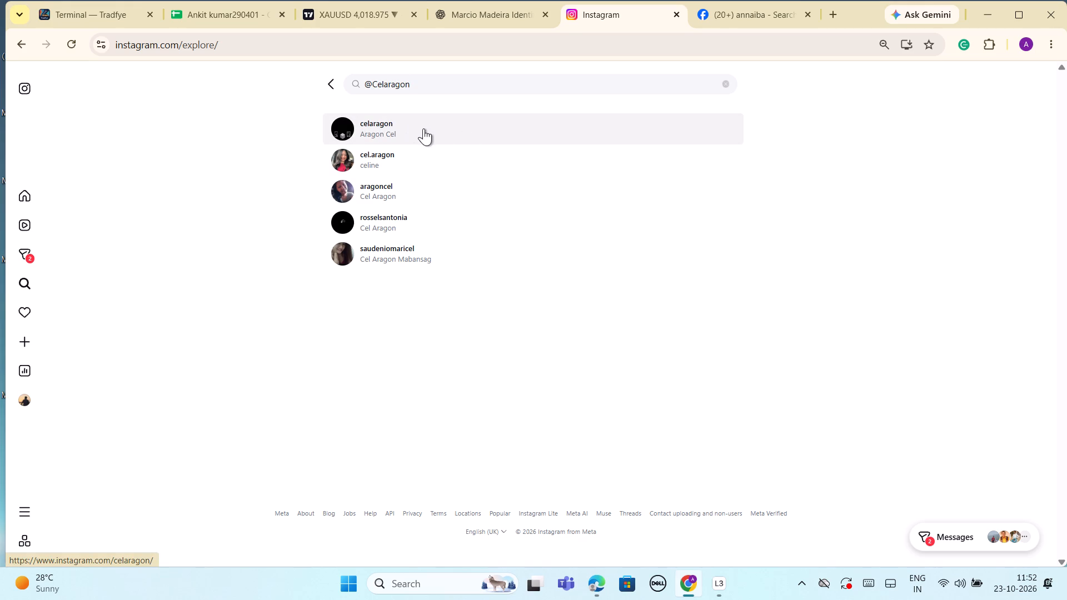
click(373, 122)
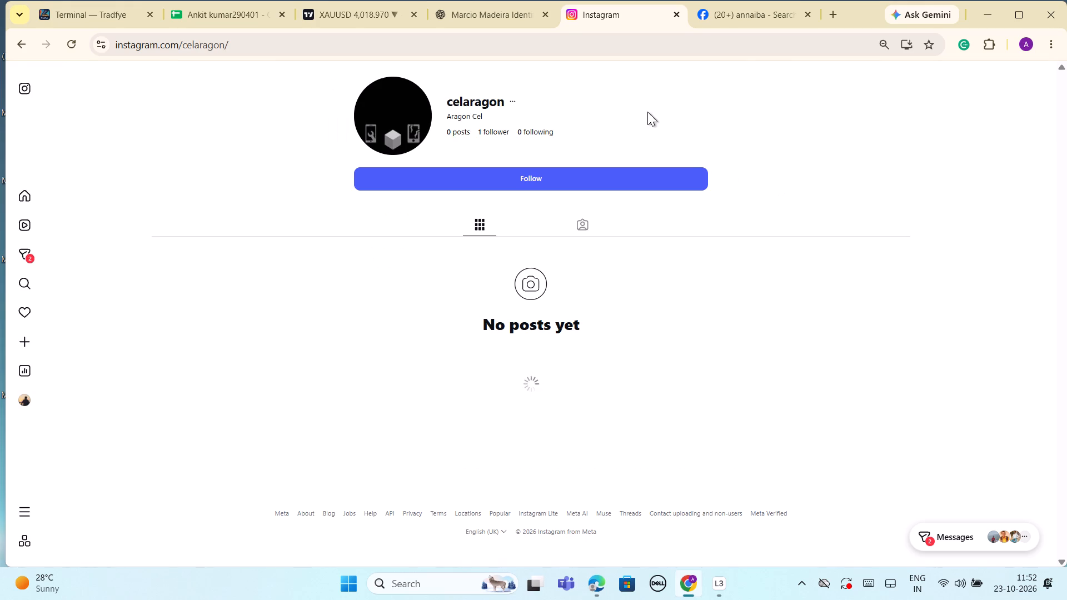
click(512, 99)
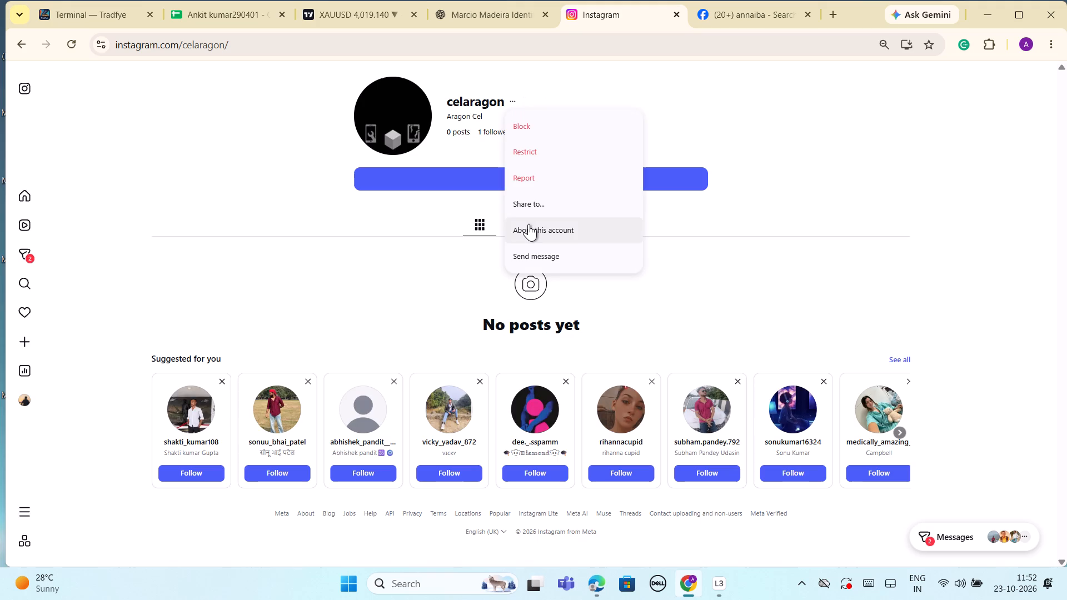
click(528, 224)
click(704, 178)
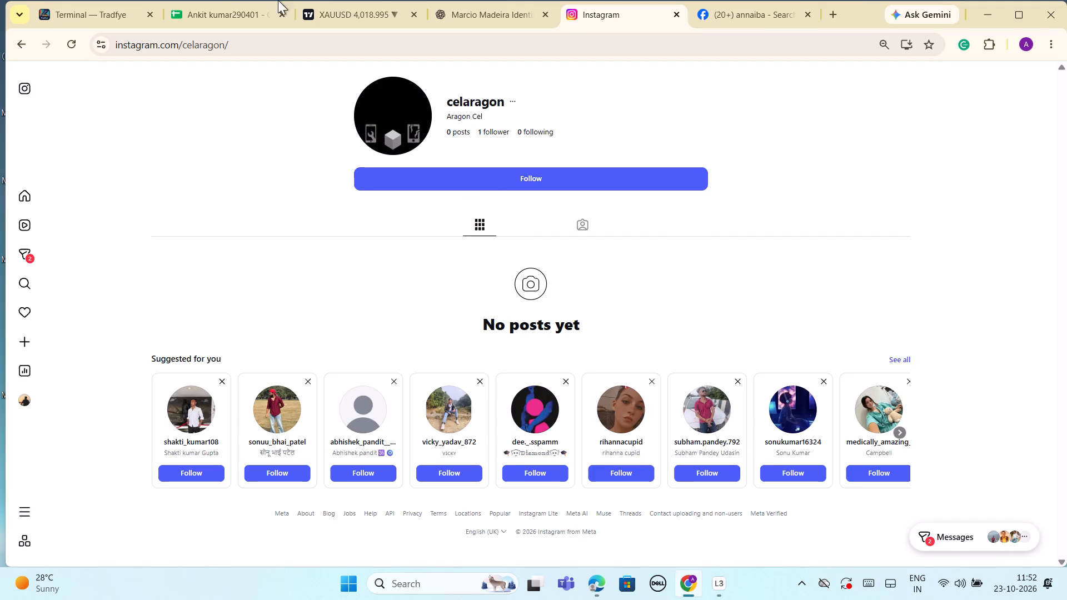
click(231, 13)
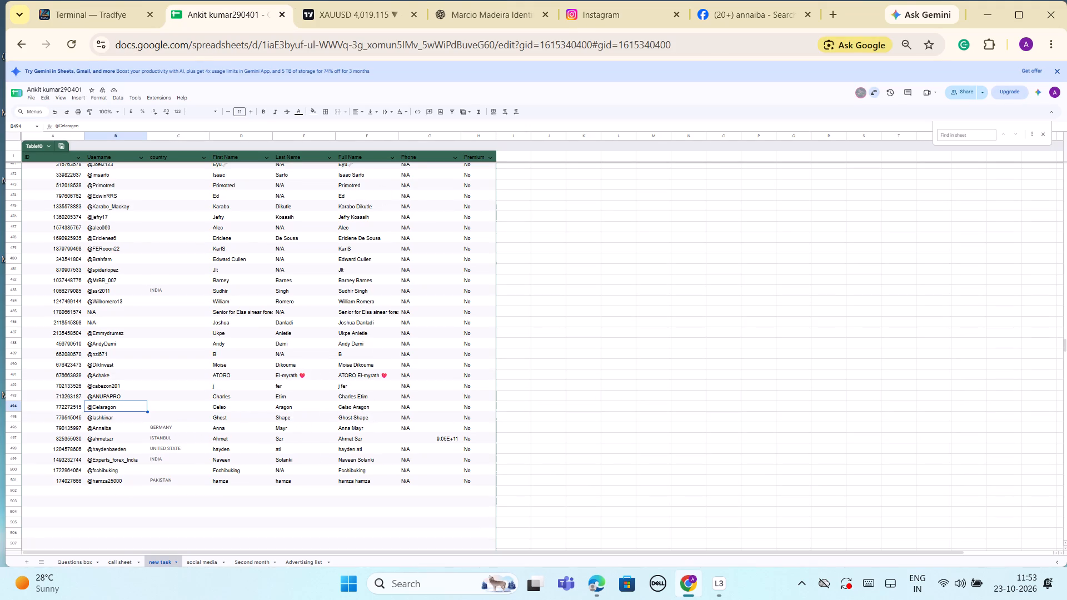
click(653, 19)
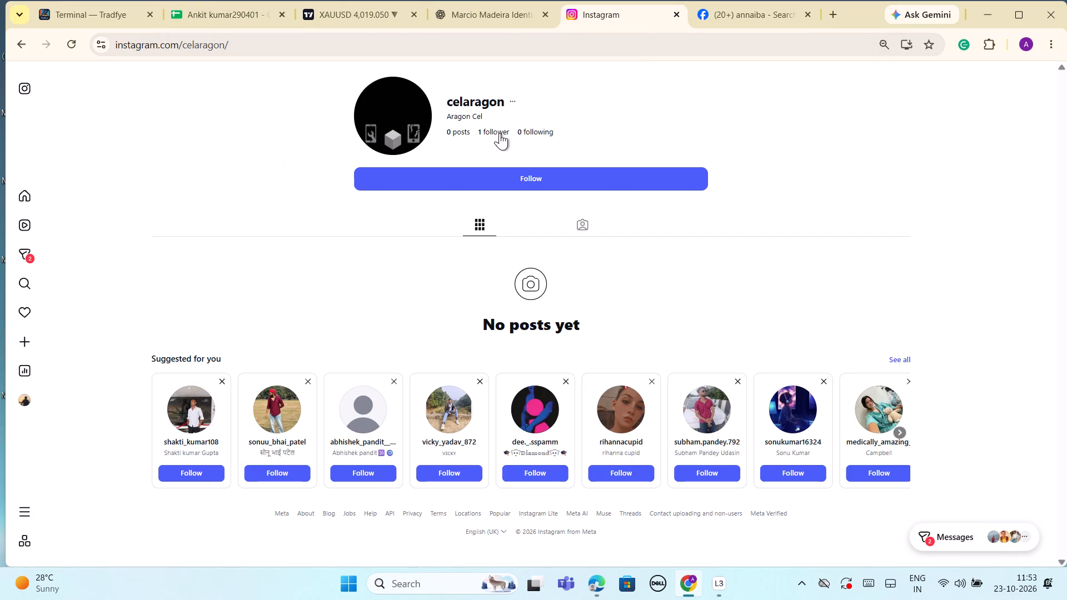
click(29, 282)
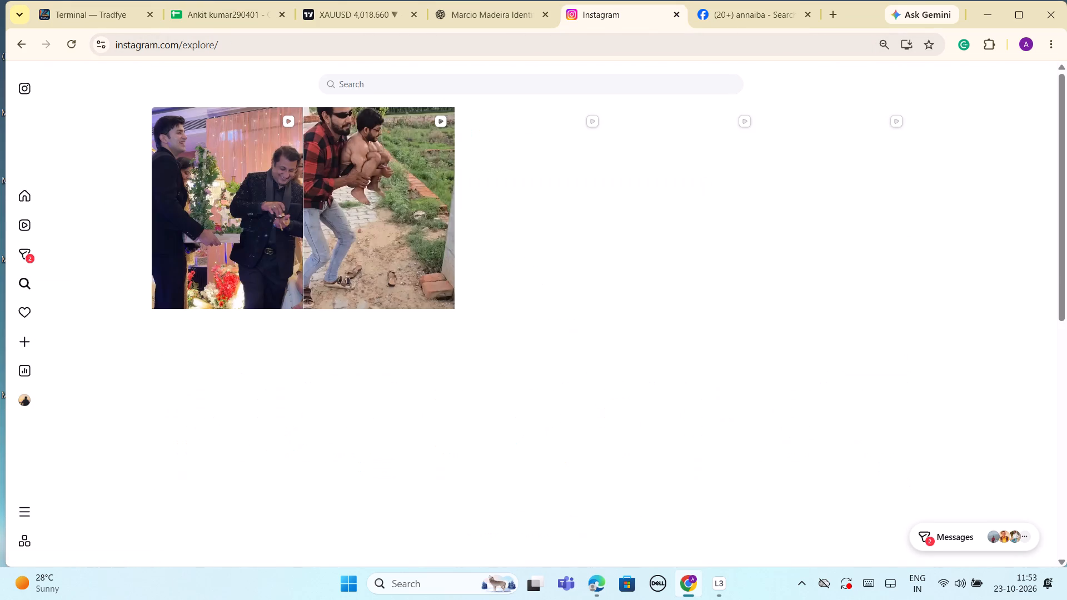
right_click(402, 83)
click(464, 246)
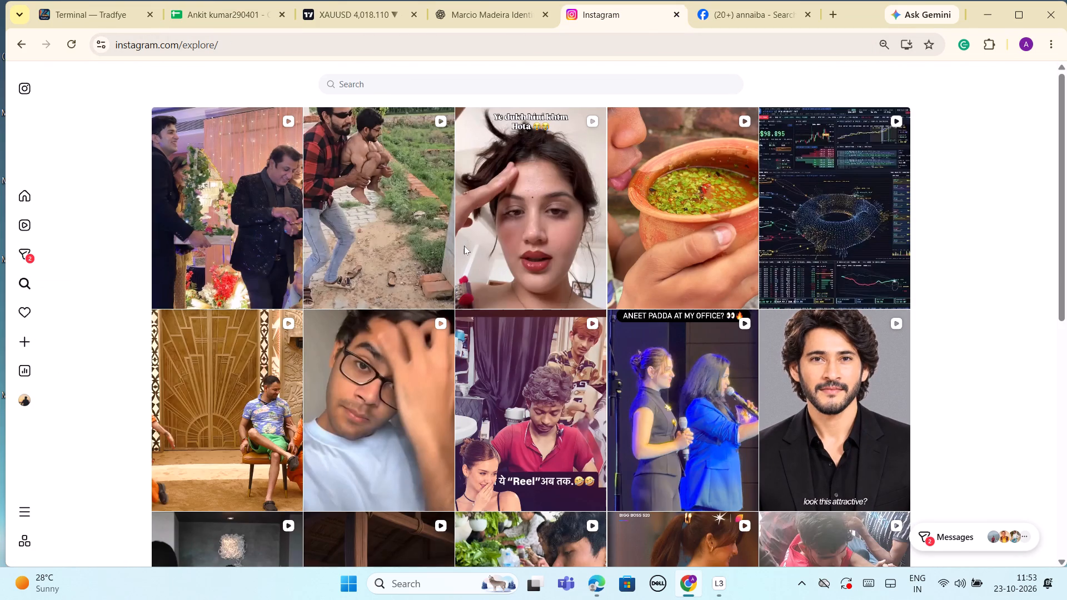
click(381, 88)
right_click(381, 88)
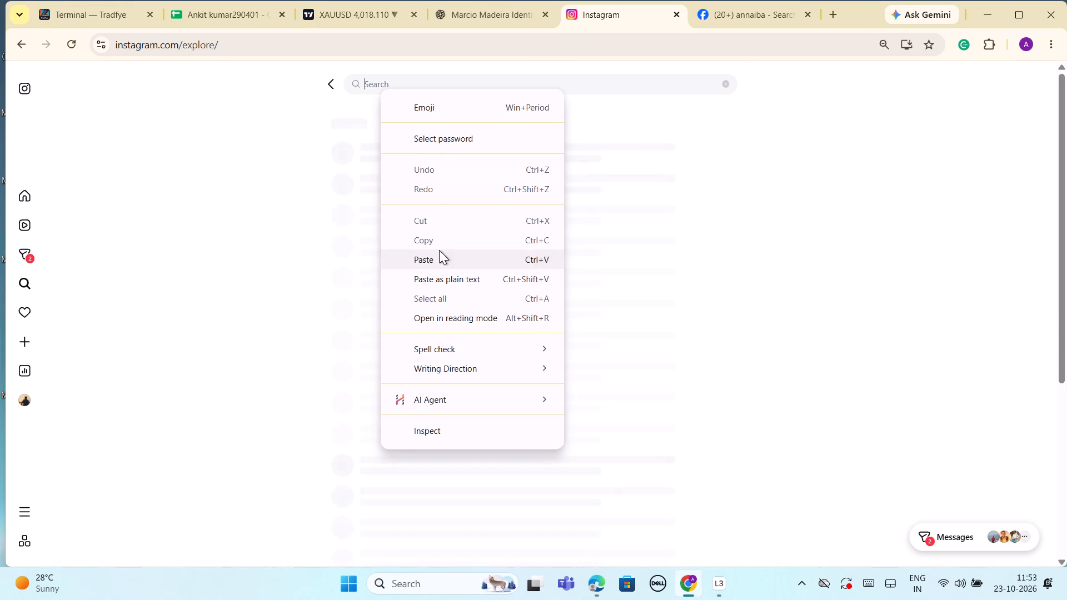
click(439, 250)
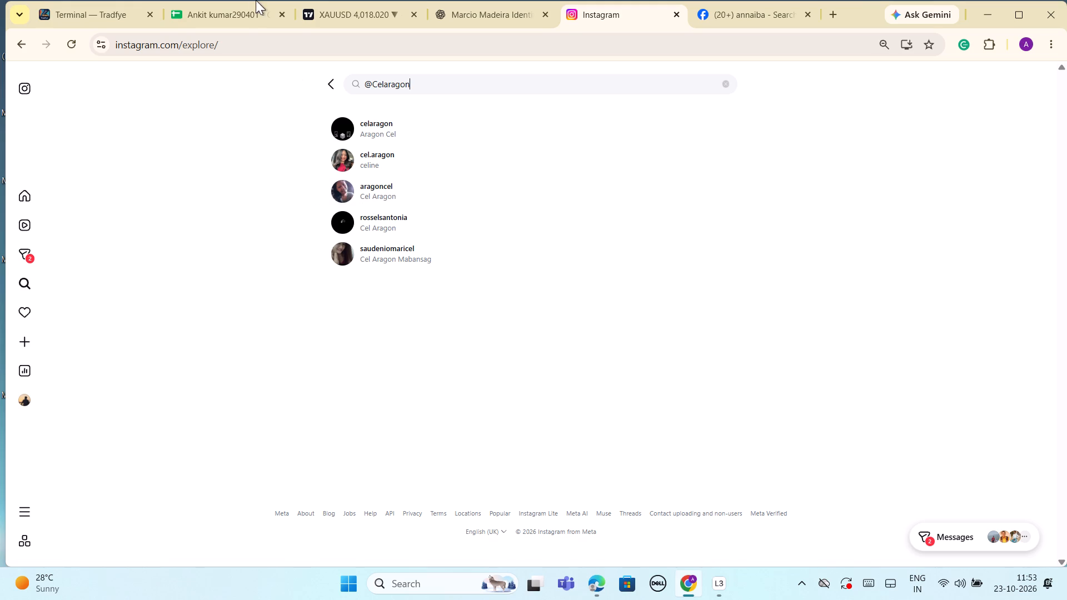
click(237, 13)
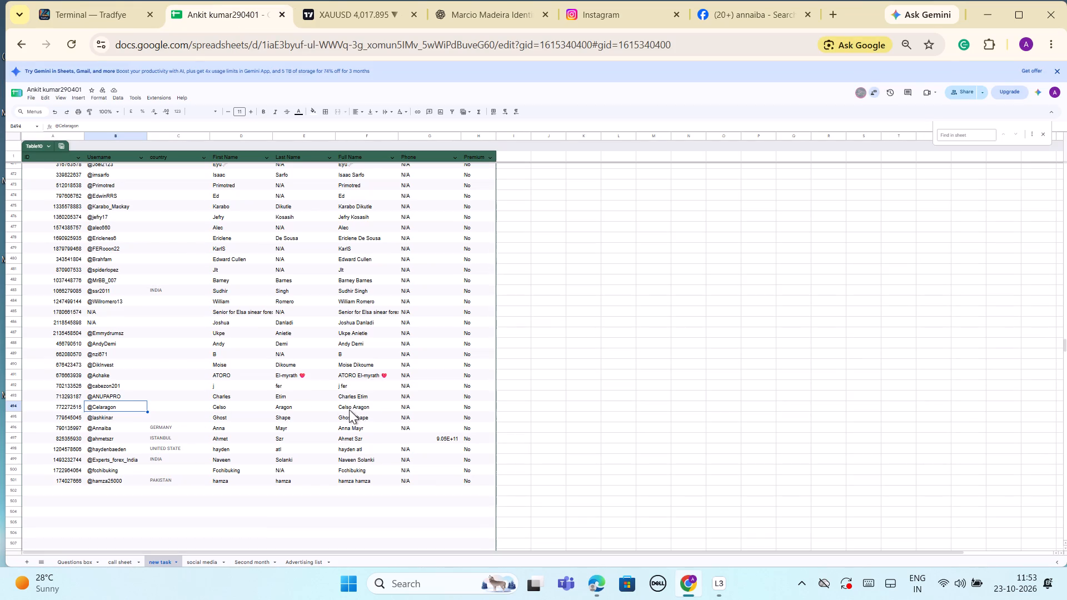
click(624, 20)
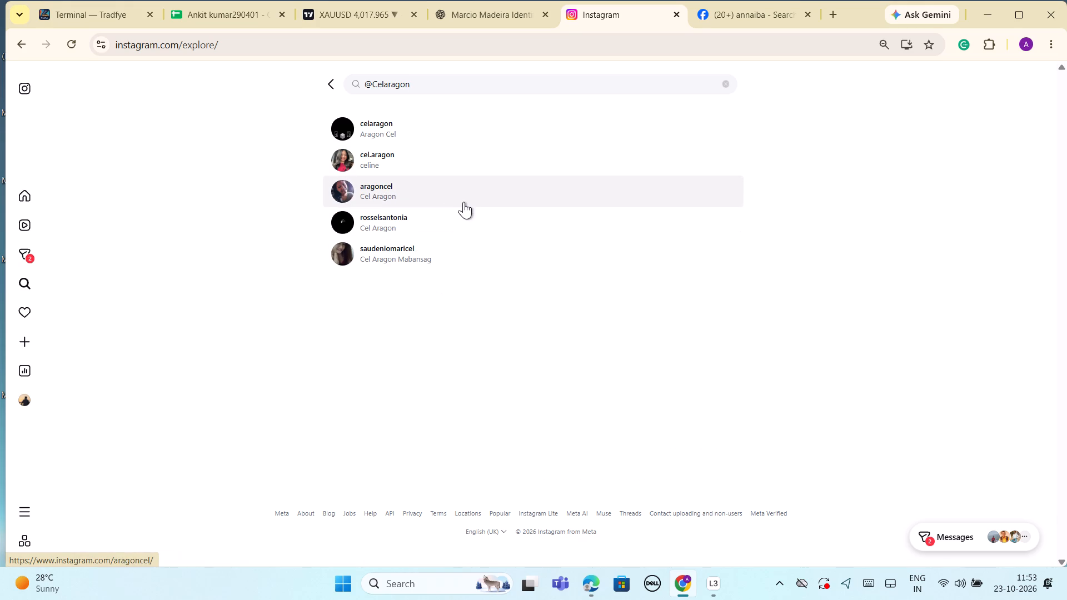
click(741, 11)
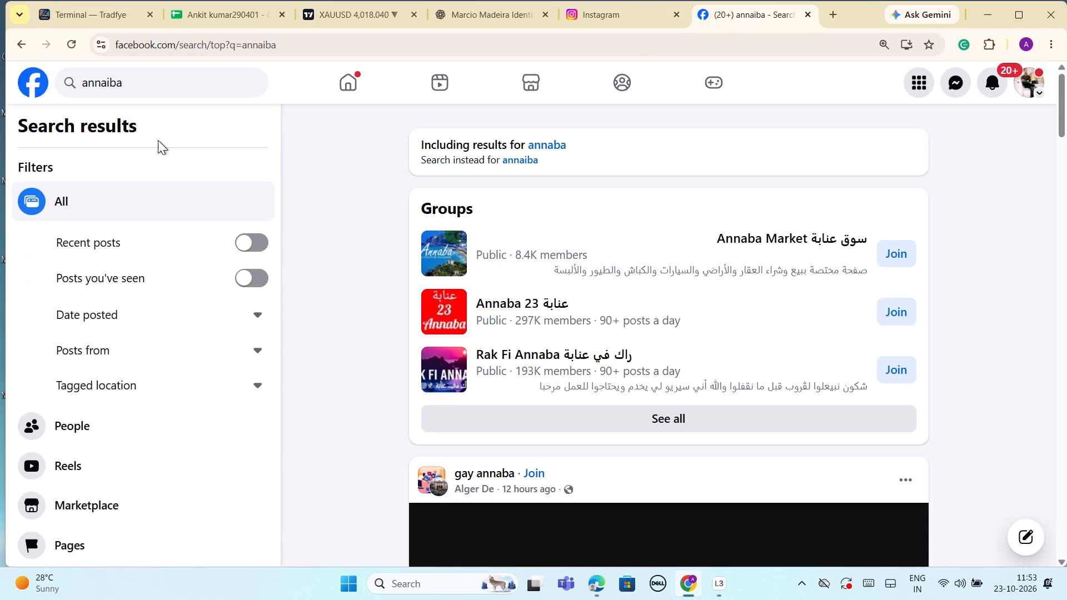
click(134, 86)
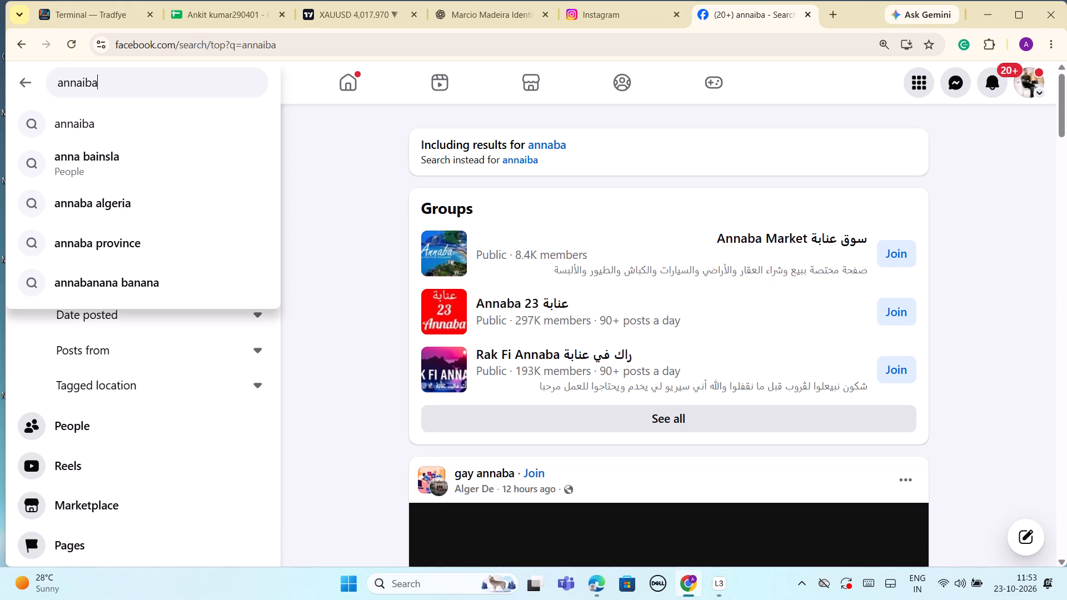
key(BackSpace)
key(BackSpace)
key(BackSpace)
key(BackSpace)
key(BackSpace)
key(BackSpace)
key(BackSpace)
key(BackSpace)
key(BackSpace)
key(BackSpace)
key(BackSpace)
key(BackSpace)
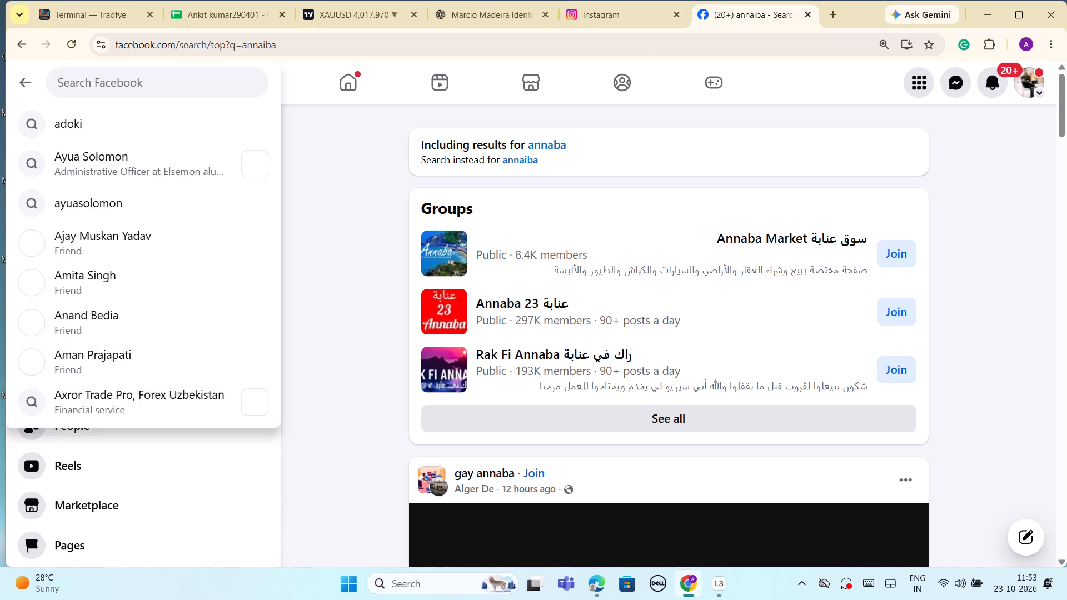
right_click(89, 92)
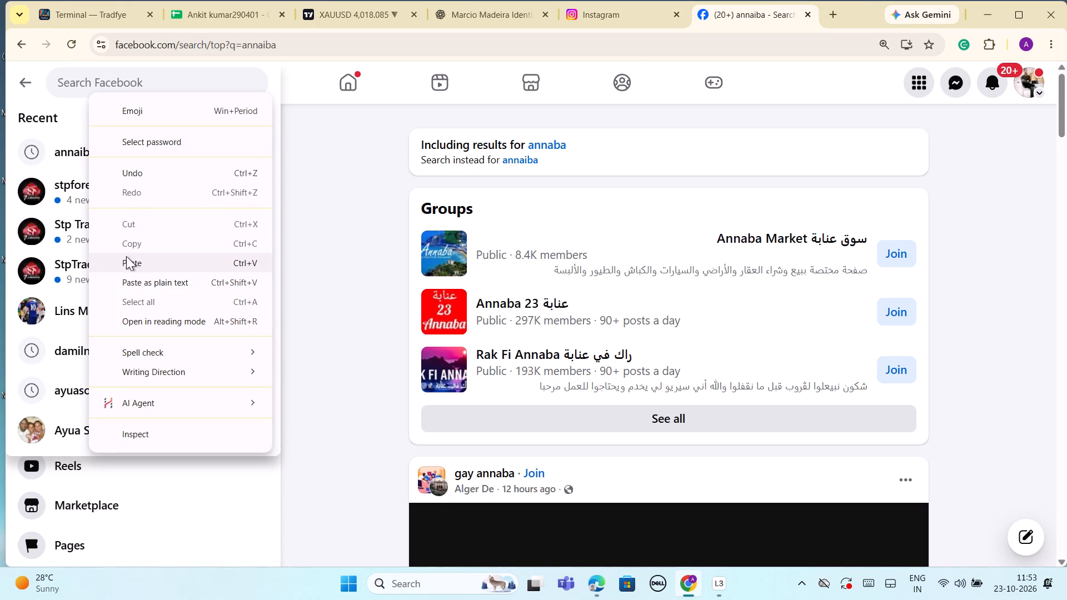
click(126, 261)
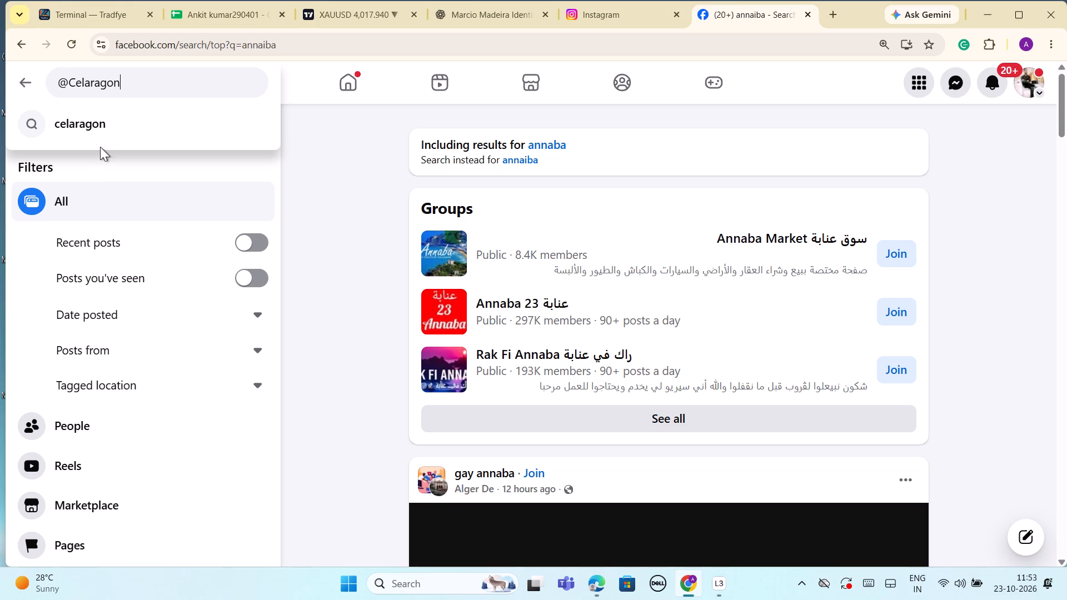
click(91, 129)
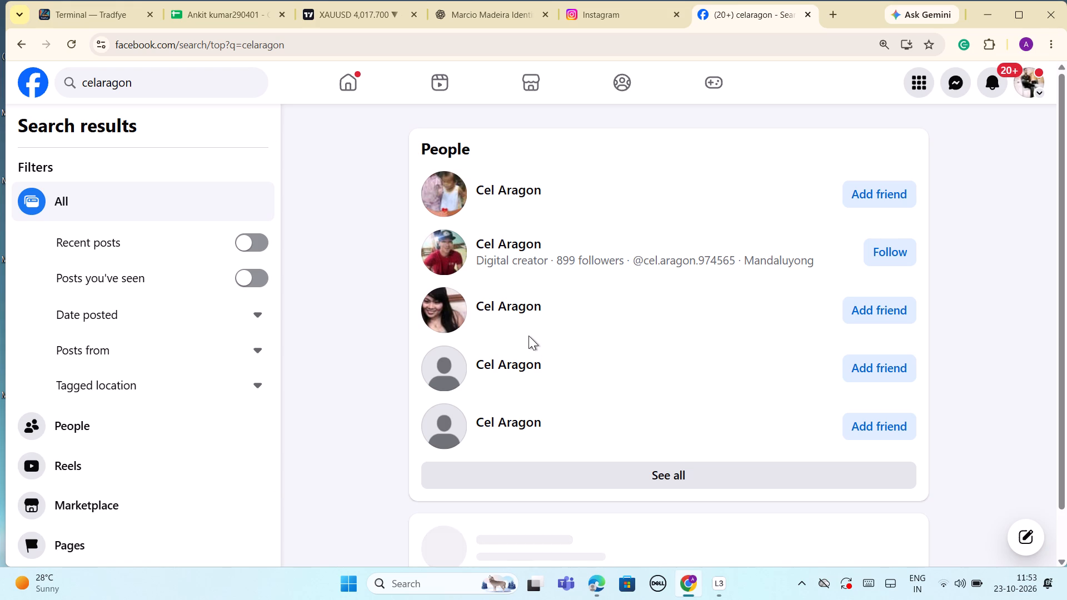
scroll(535, 371, down, 2)
scroll(582, 383, up, 1)
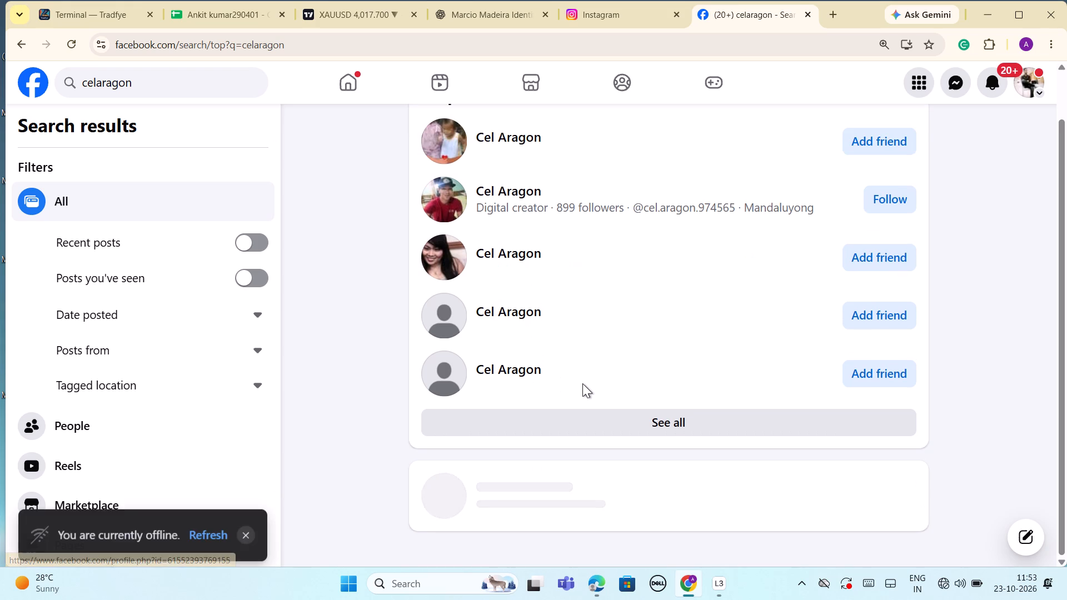
scroll(582, 383, up, 1)
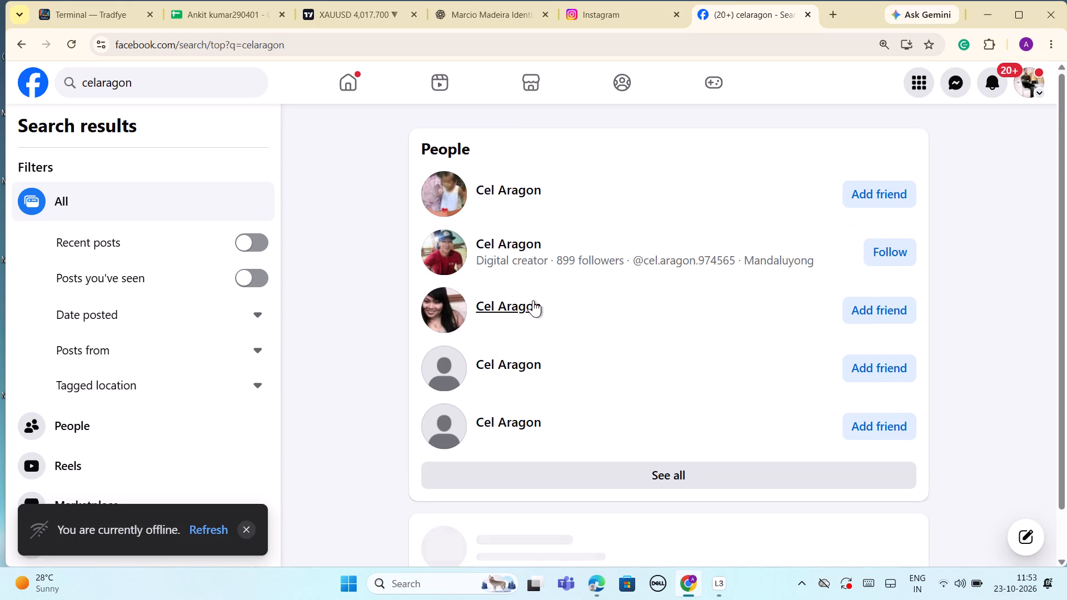
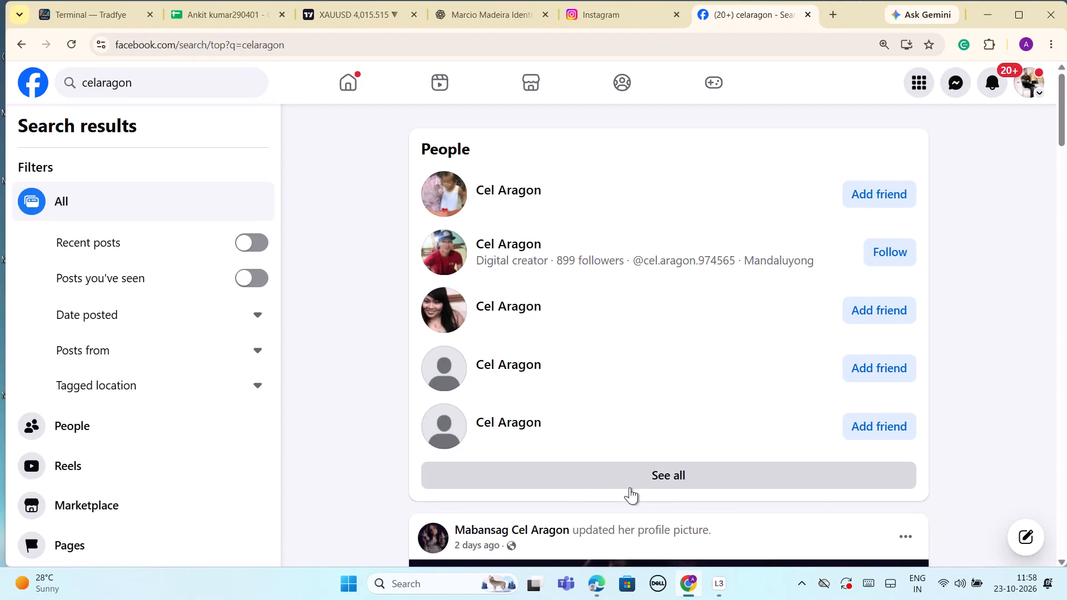
scroll(654, 493, down, 3)
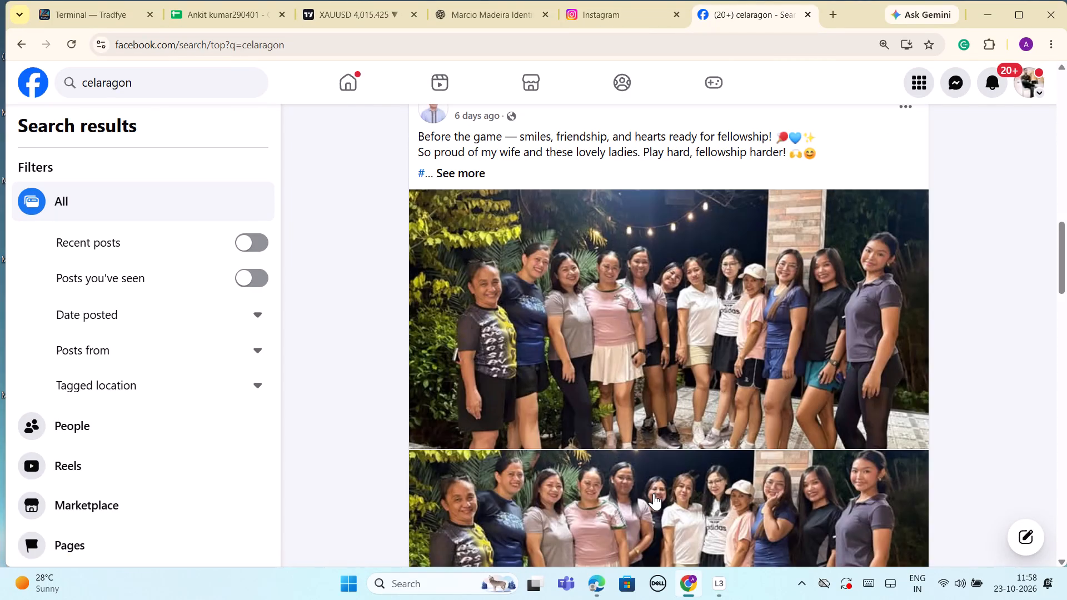
scroll(654, 493, down, 1)
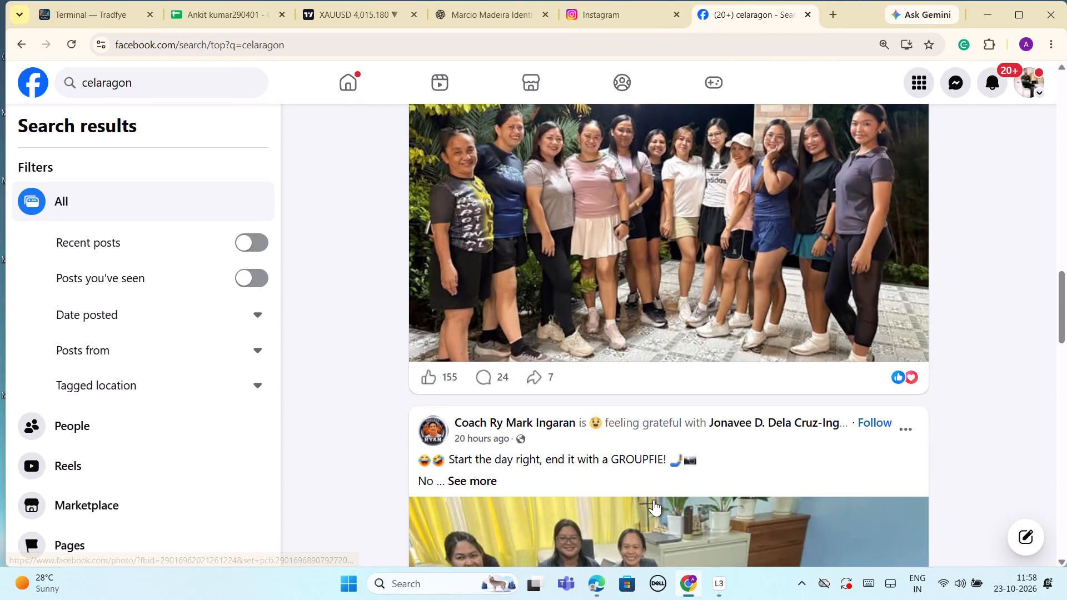
scroll(654, 499, down, 1)
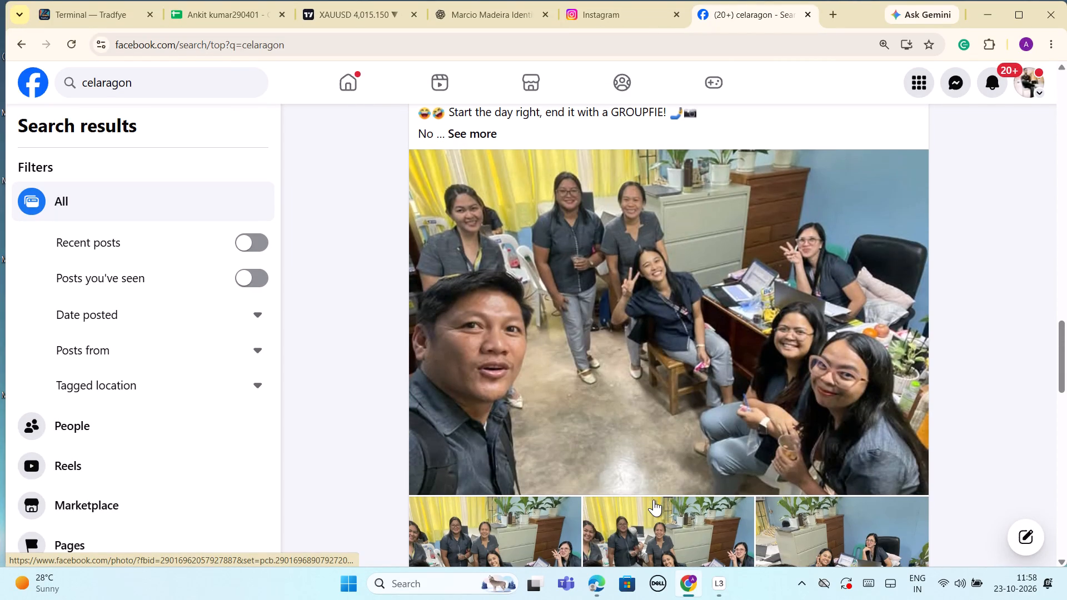
scroll(654, 499, up, 3)
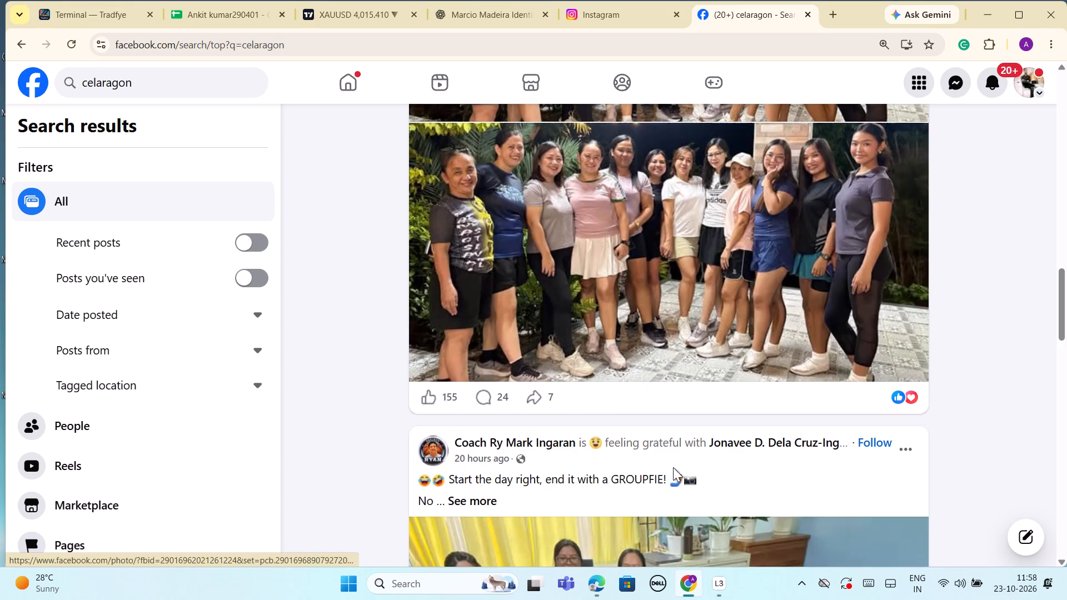
scroll(690, 444, up, 4)
click(209, 12)
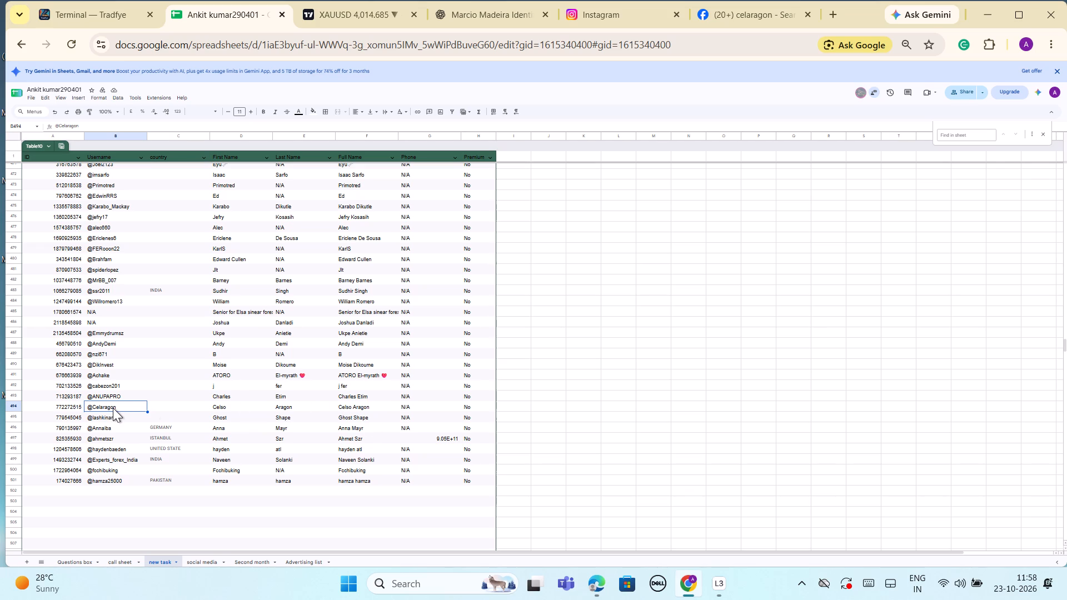
click(594, 17)
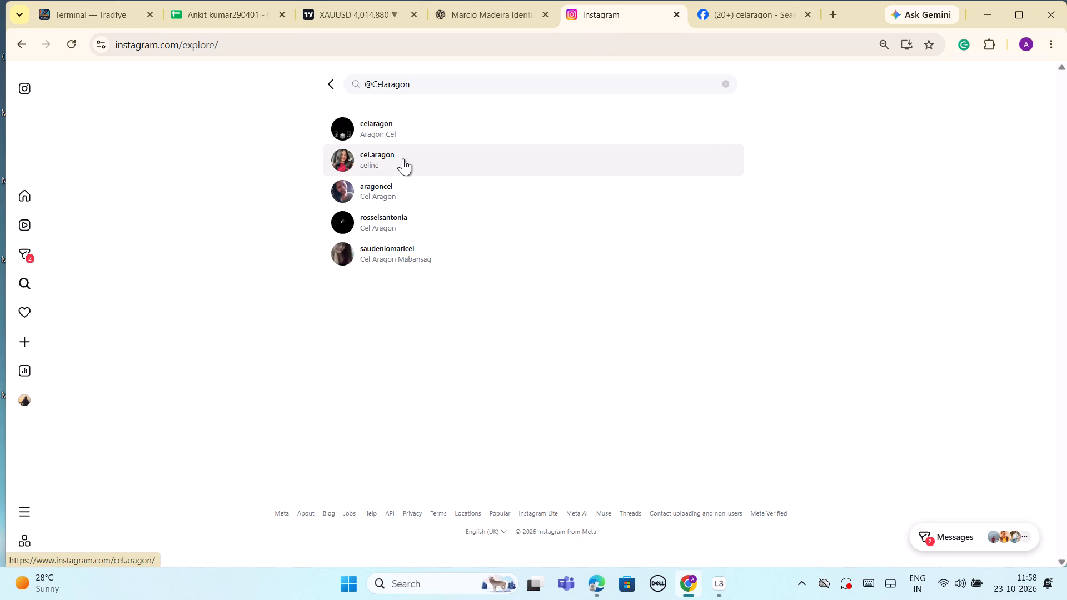
click(385, 126)
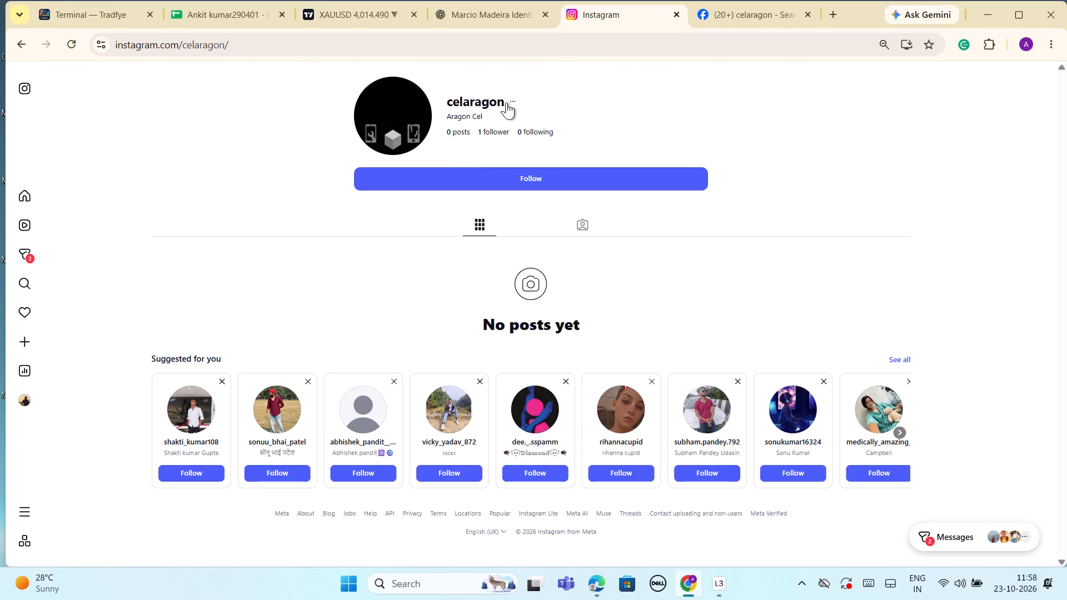
click(516, 101)
click(531, 231)
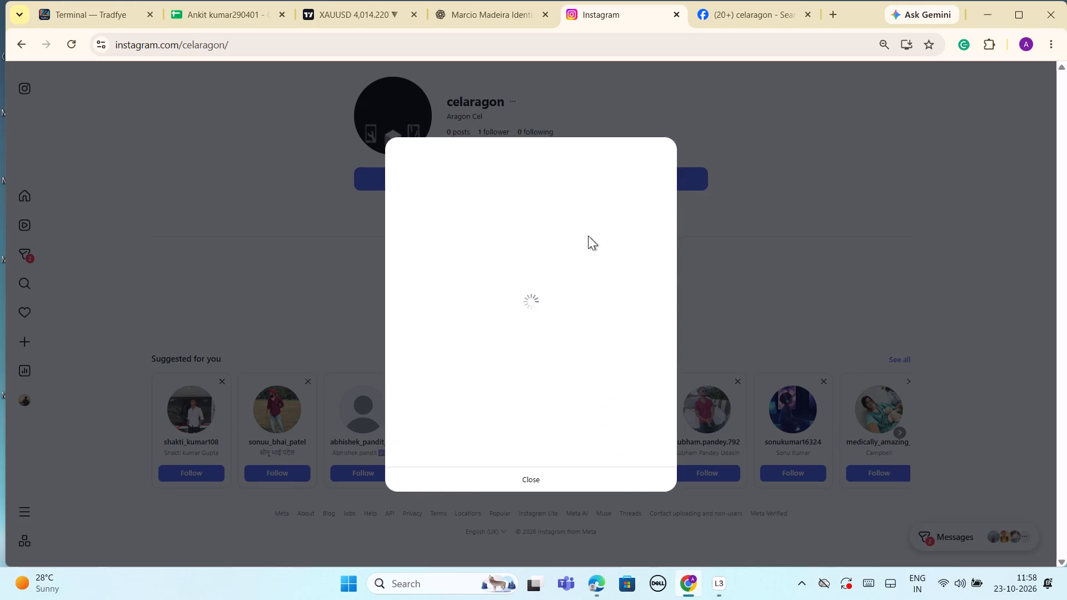
click(736, 155)
click(210, 8)
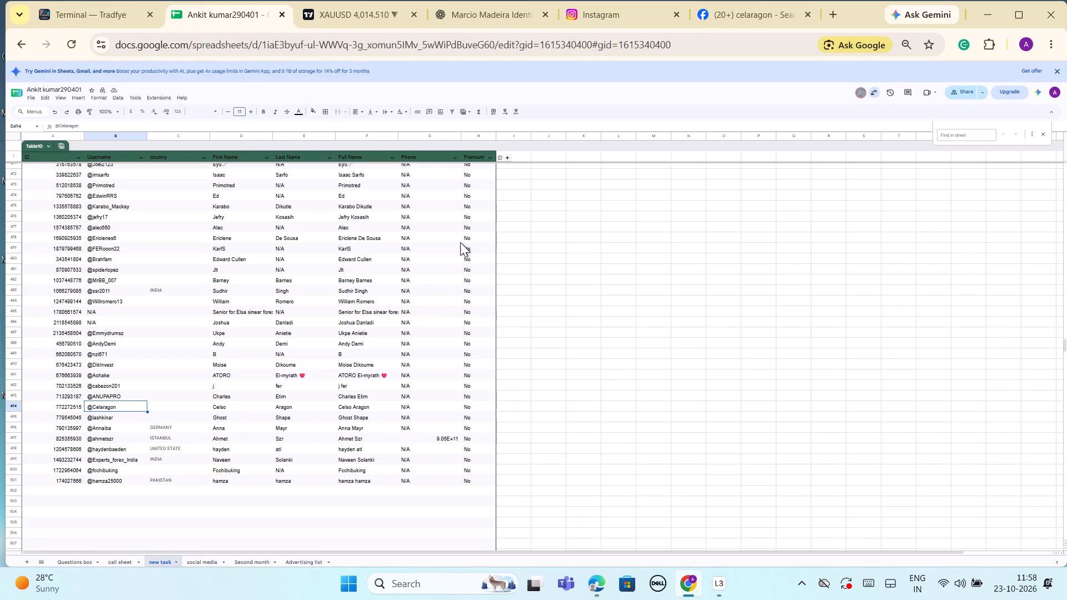
drag(161, 401, 166, 403)
click(169, 408)
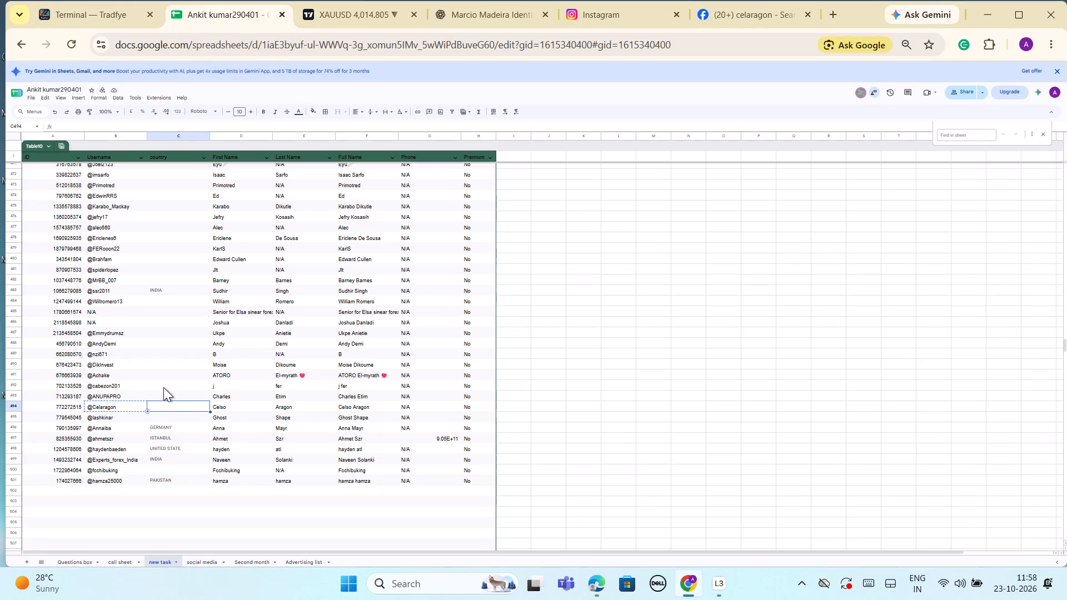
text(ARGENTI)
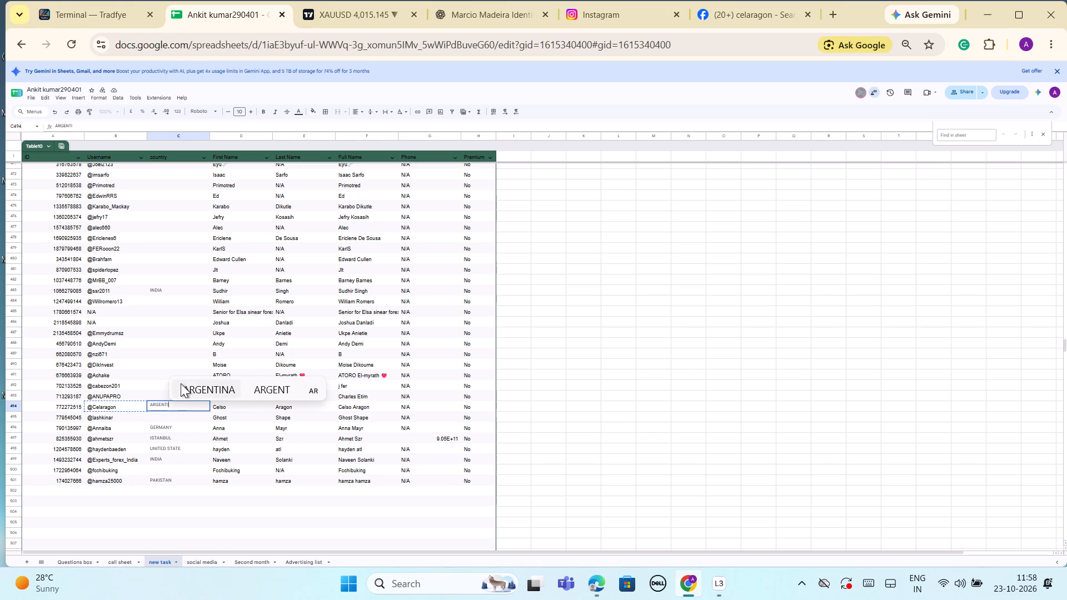
click(201, 387)
click(148, 368)
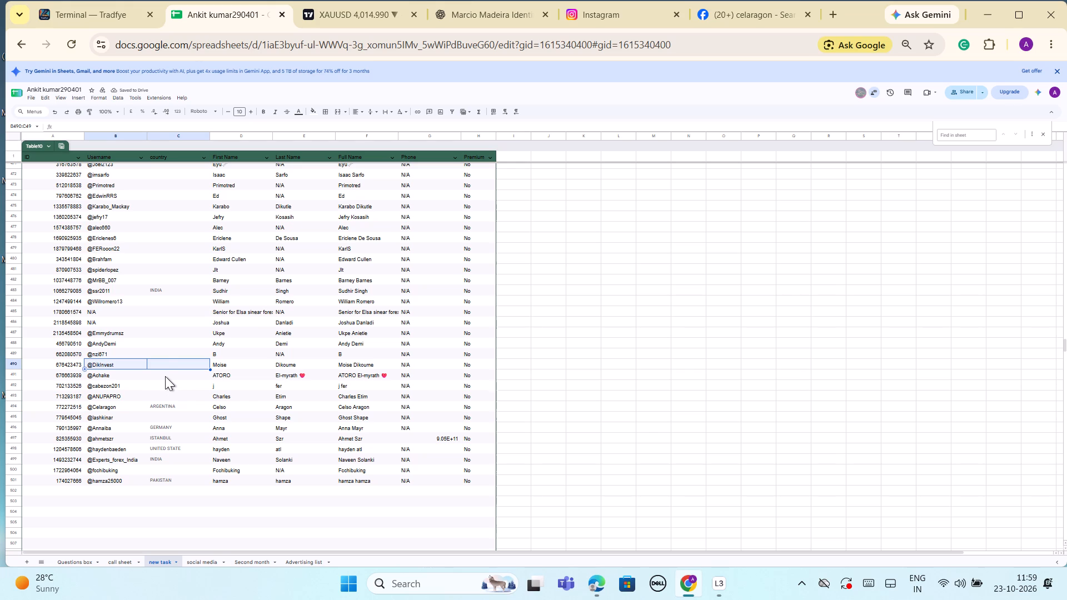
click(167, 327)
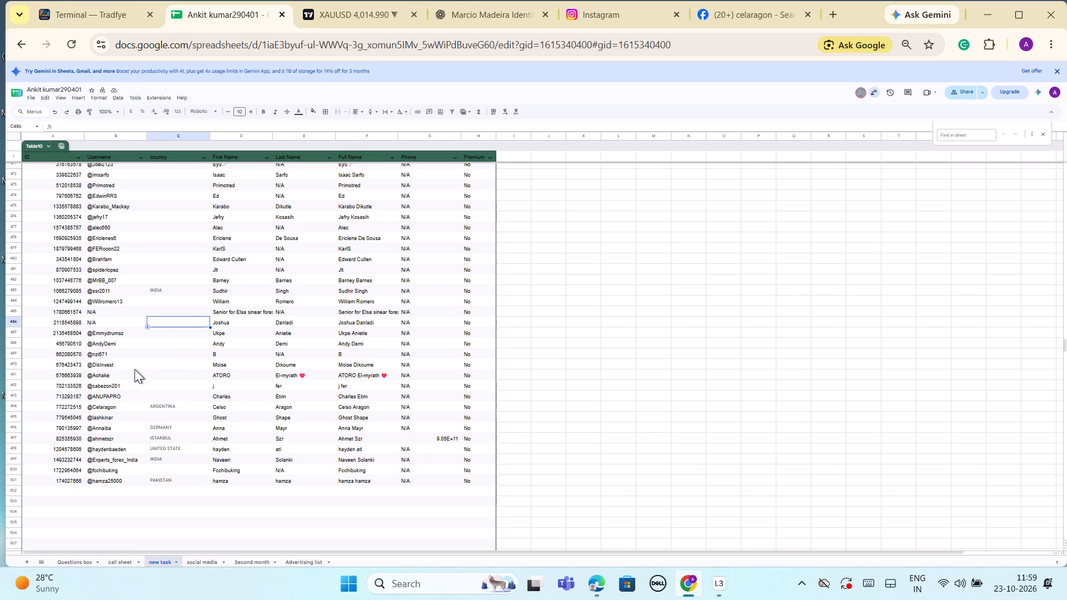
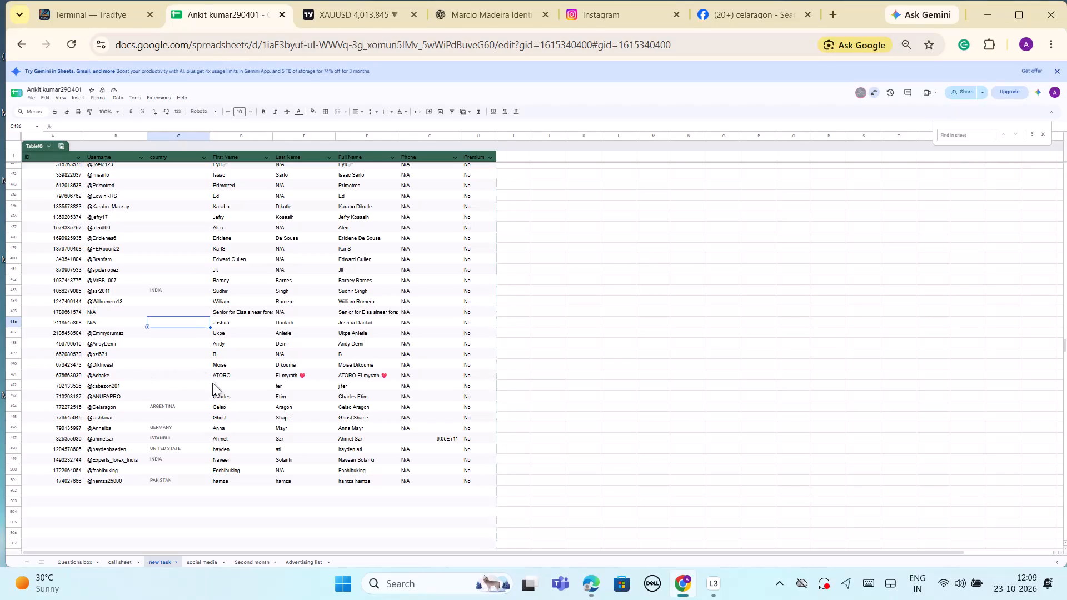
click(116, 394)
right_click(113, 396)
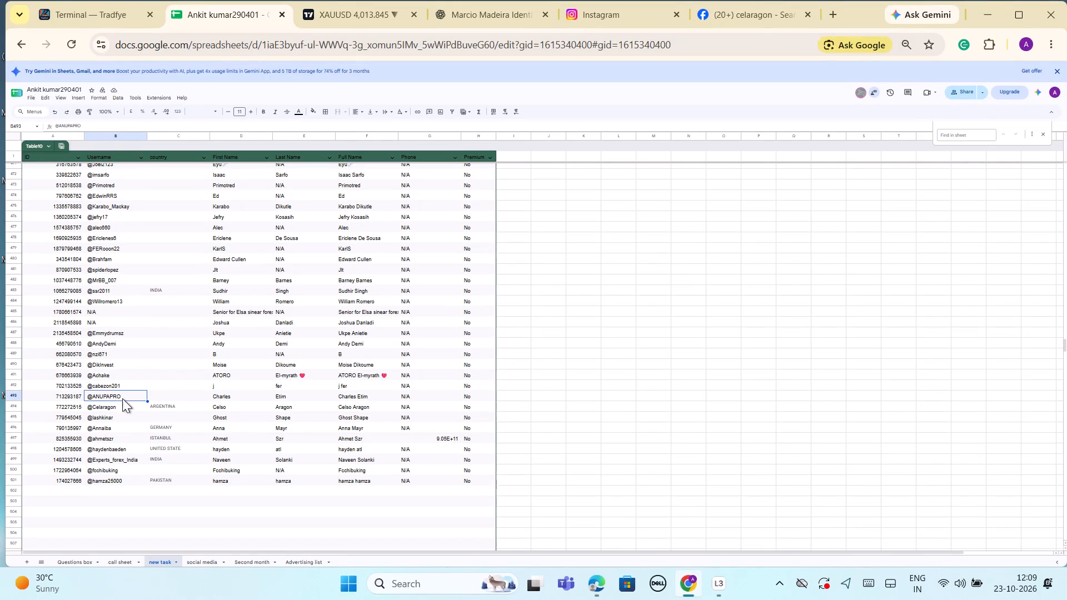
click(177, 417)
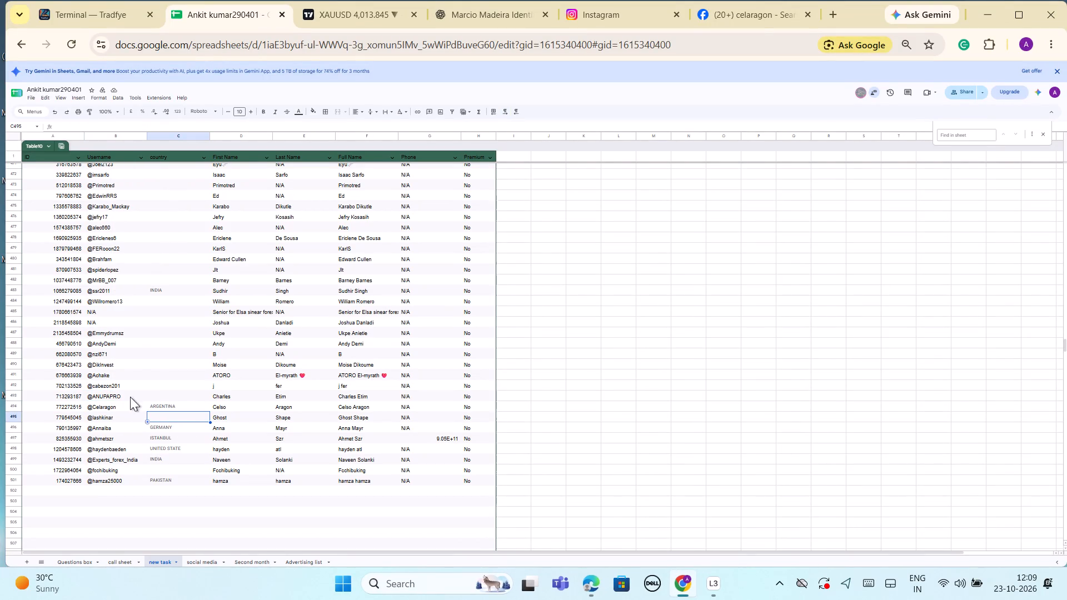
click(107, 394)
right_click(107, 394)
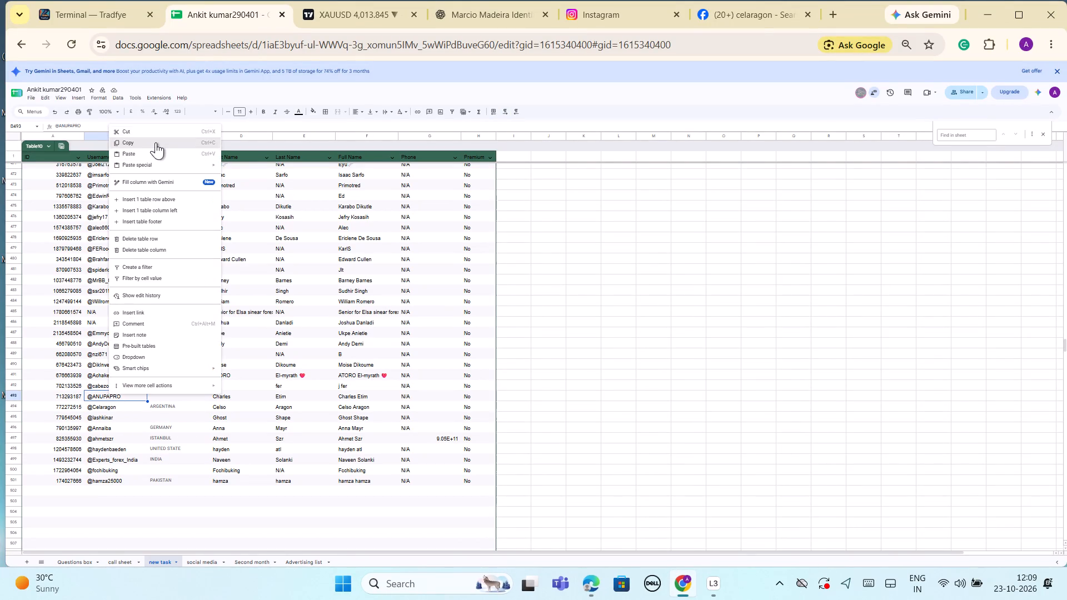
click(156, 142)
click(620, 22)
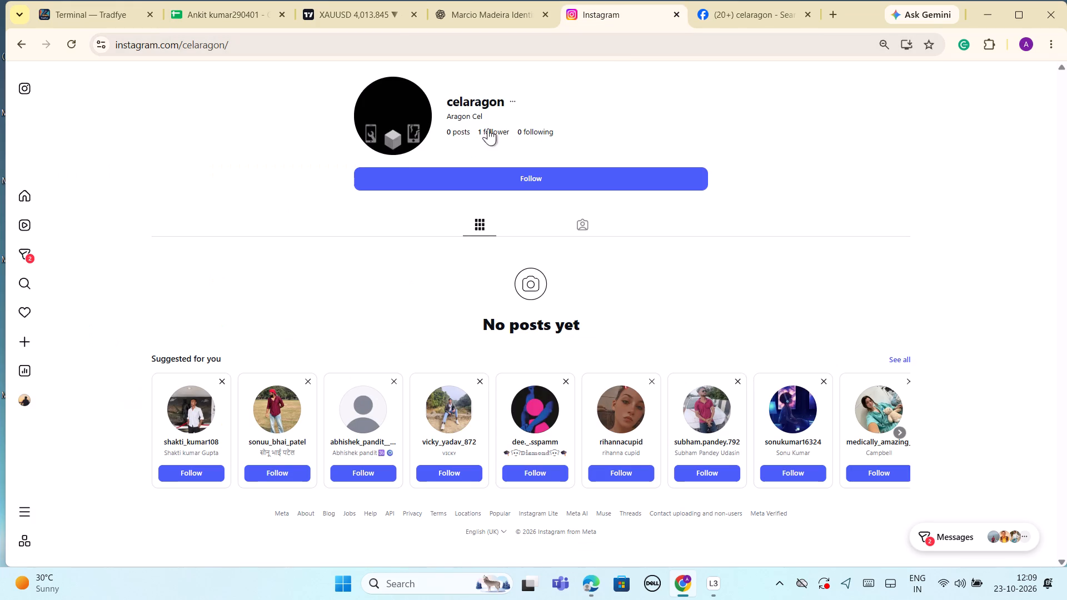
click(22, 284)
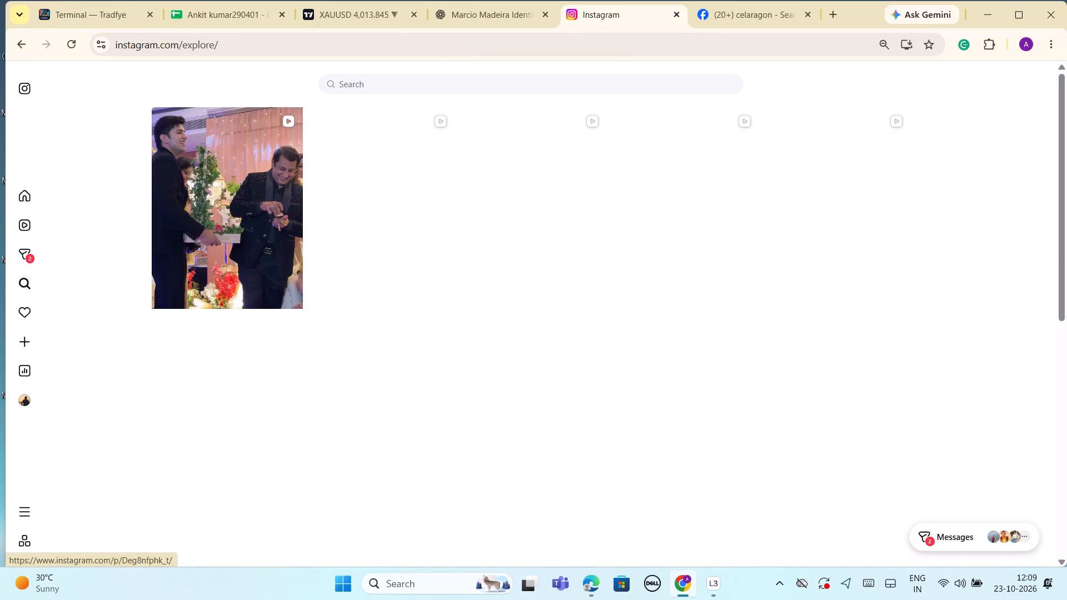
click(379, 86)
right_click(379, 86)
click(421, 257)
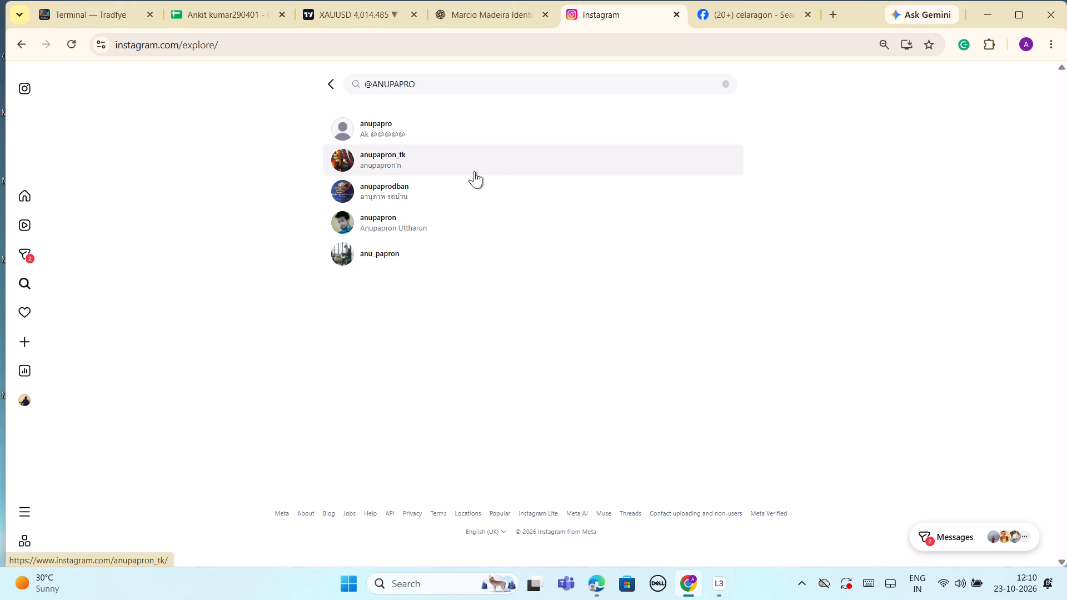
click(384, 123)
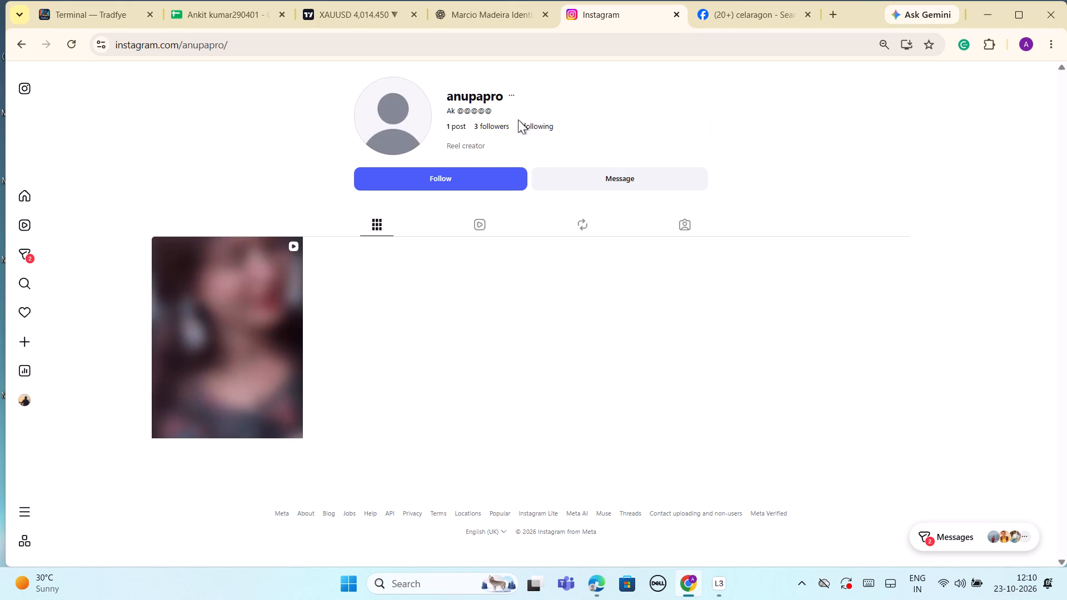
click(262, 336)
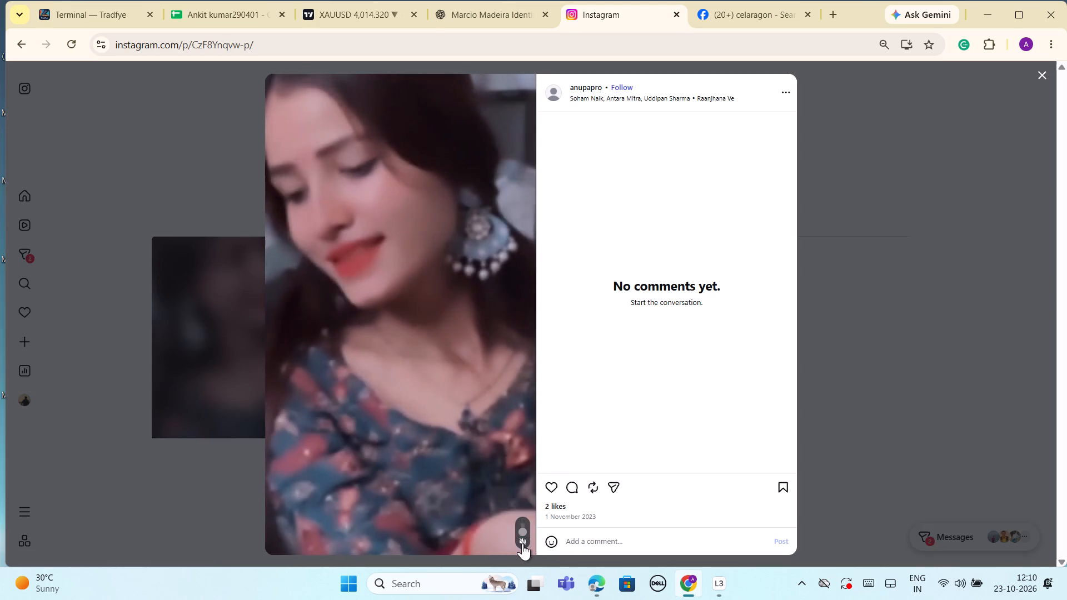
click(522, 543)
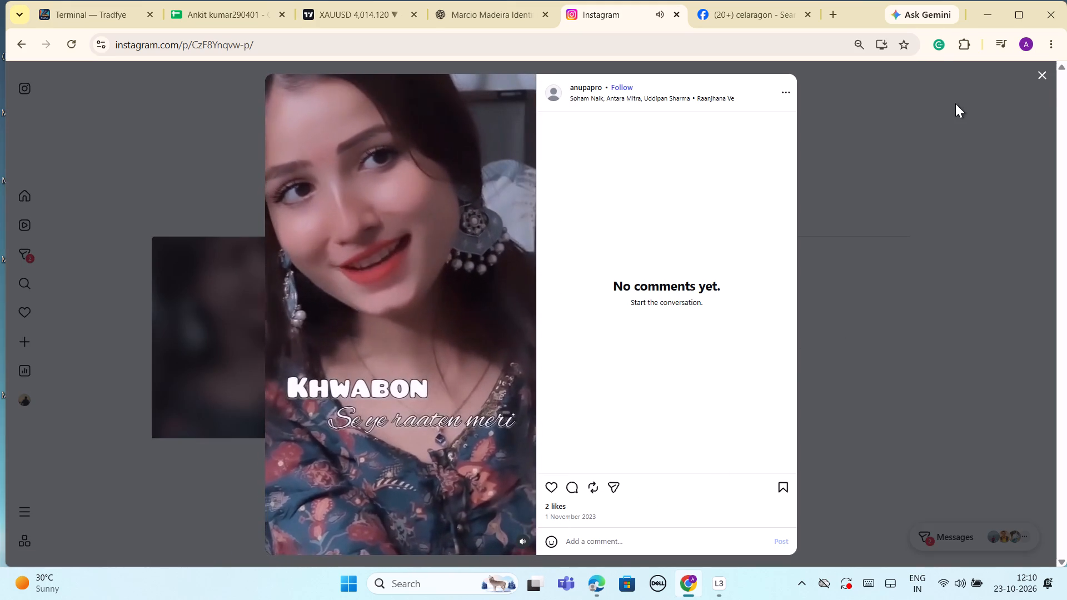
click(1038, 72)
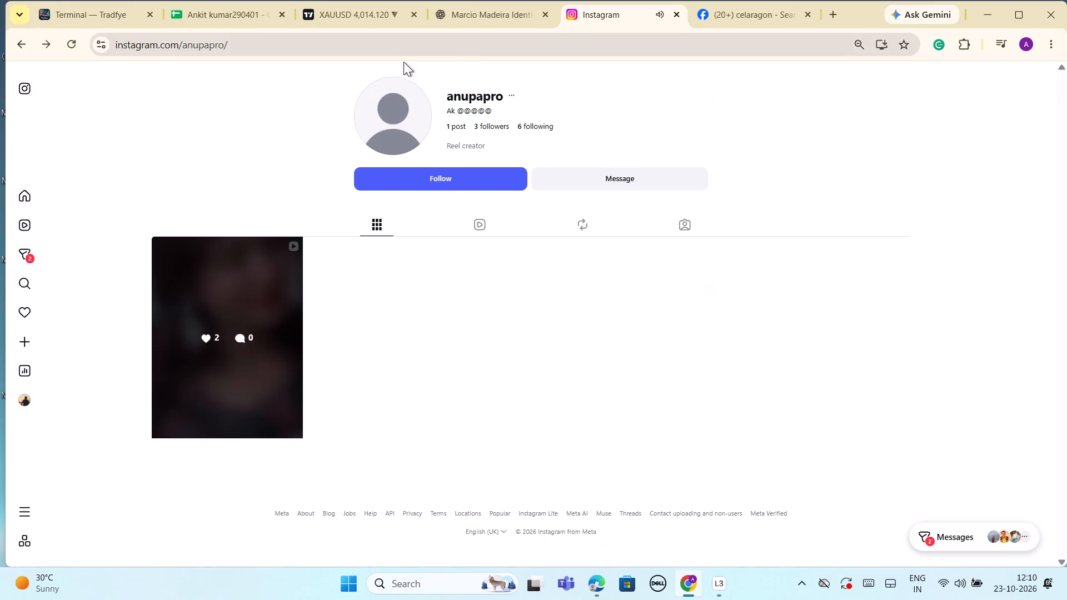
Copy the full name from row 493 of the new task sheet and search Instagram for it.
click(228, 18)
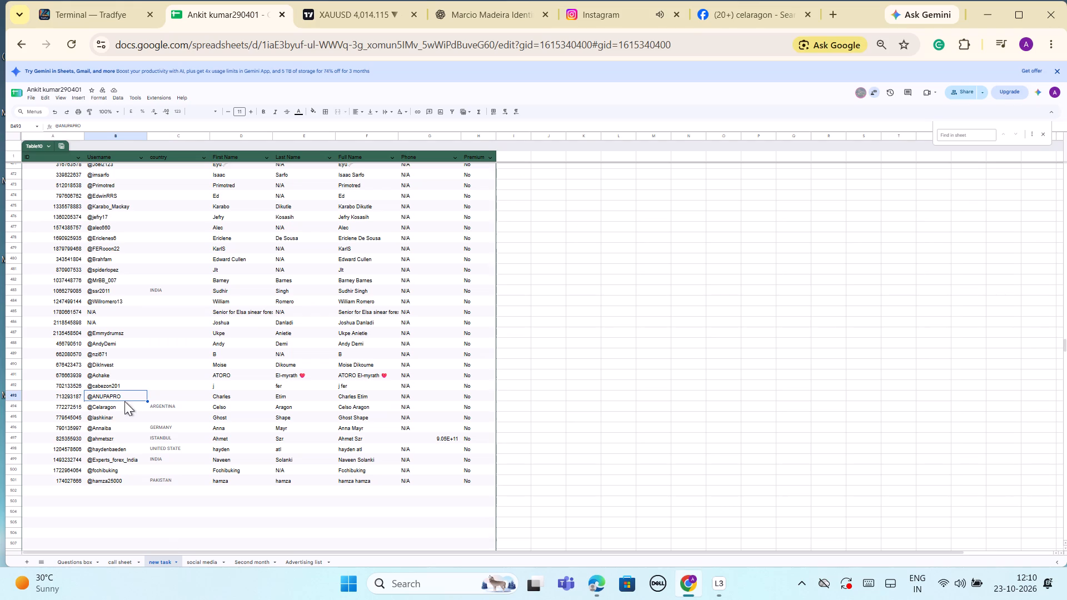
click(169, 398)
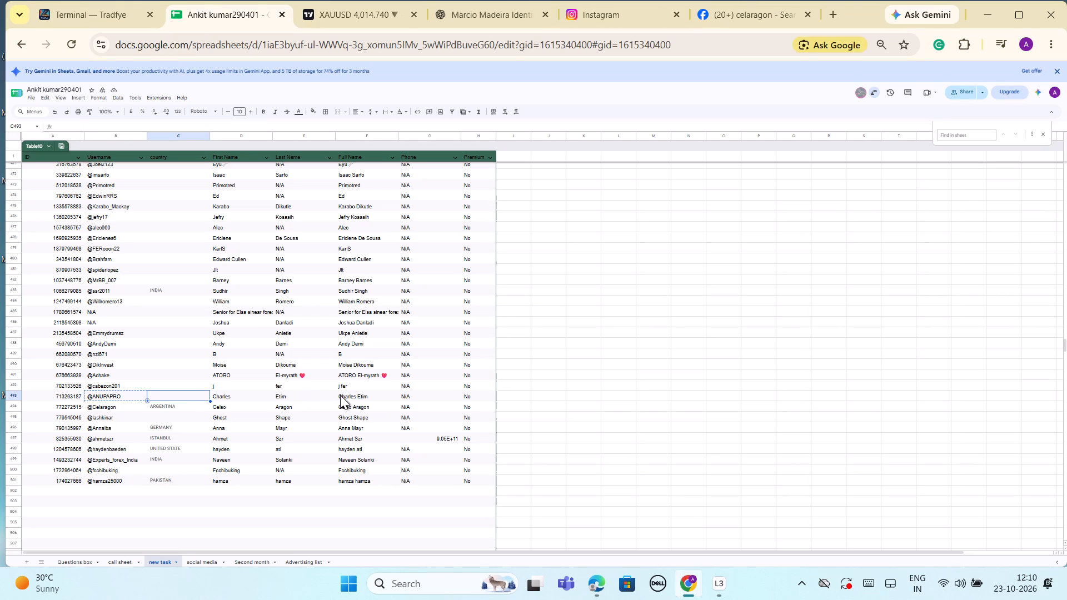
right_click(351, 397)
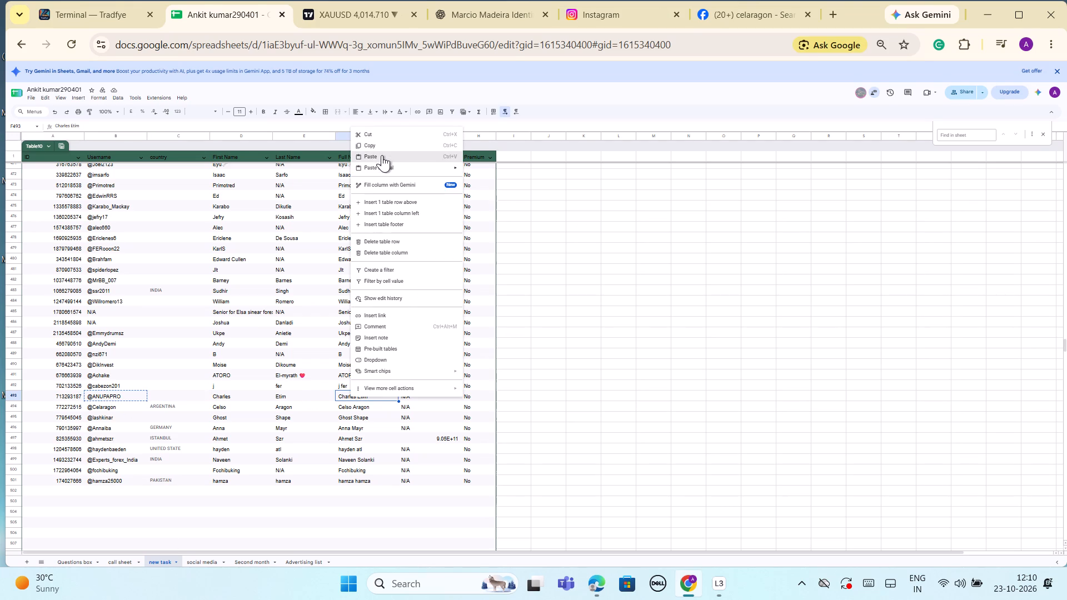
click(382, 149)
click(628, 23)
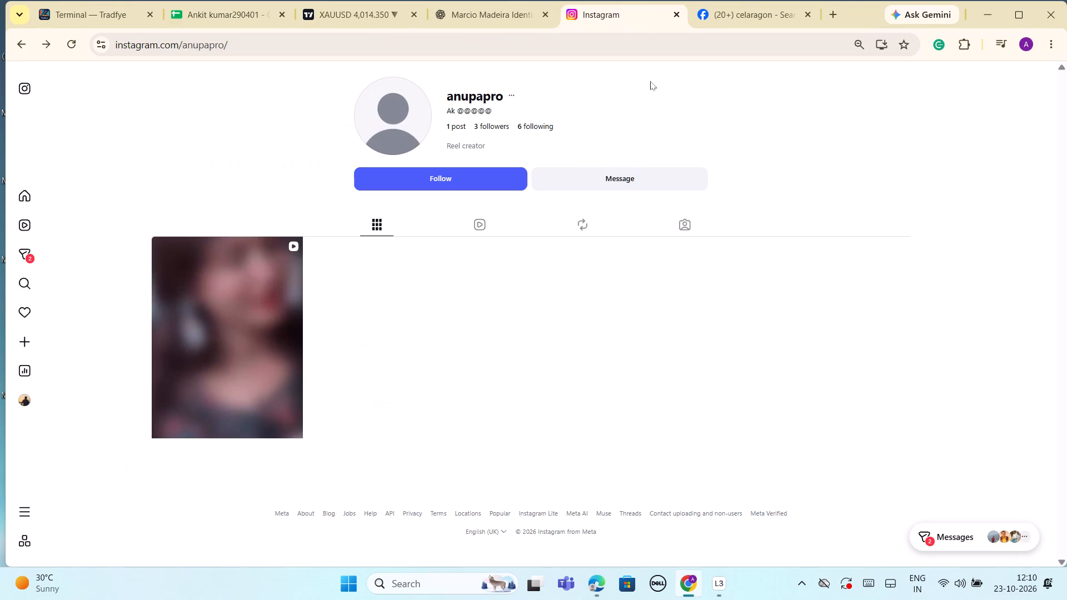
click(24, 283)
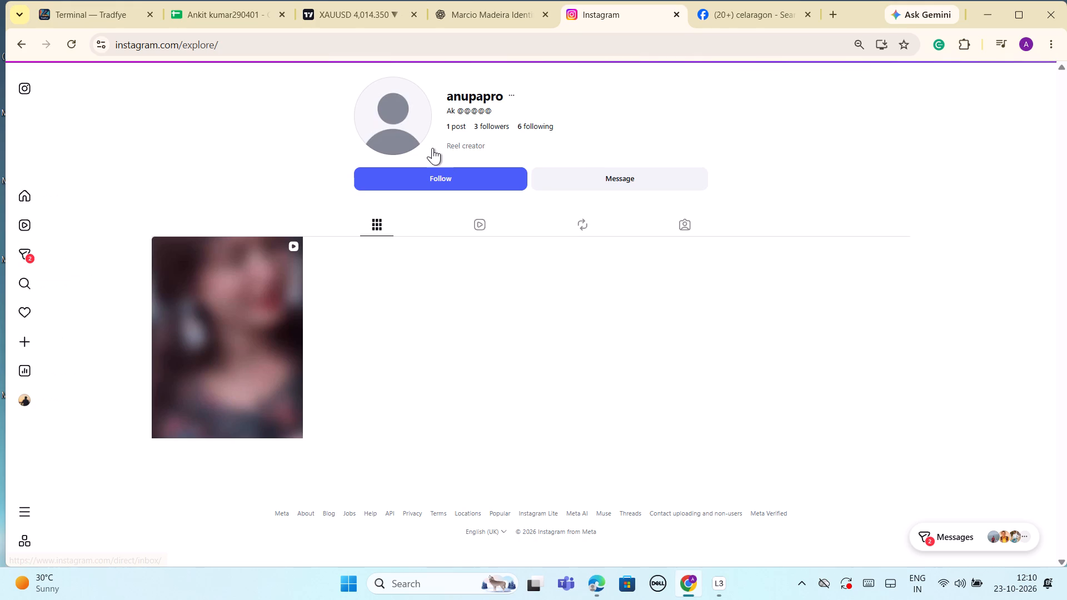
click(414, 86)
right_click(414, 86)
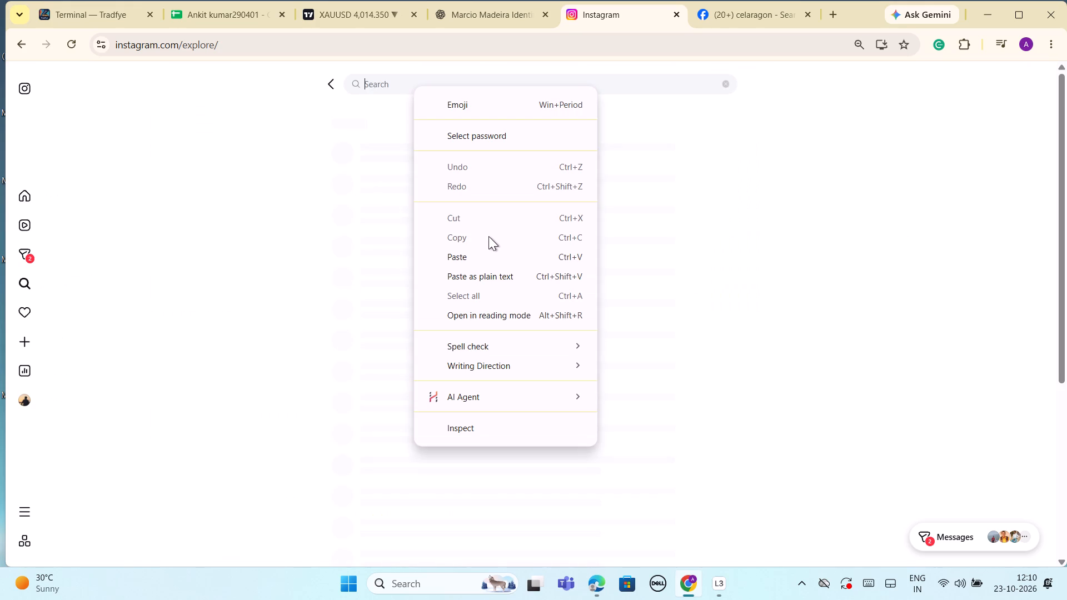
click(490, 251)
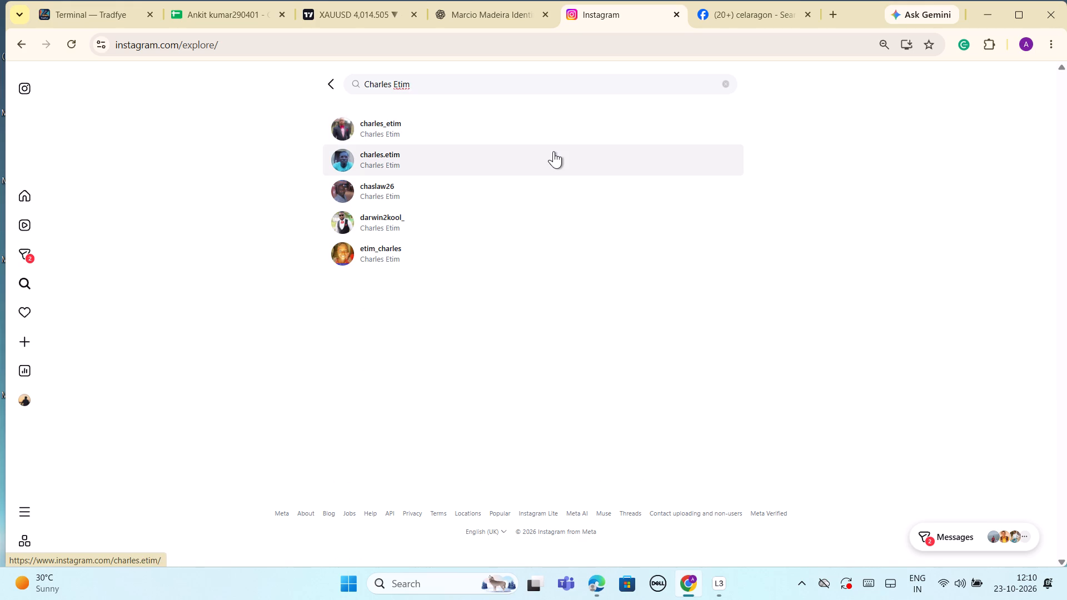
Open the first matching Instagram profile and view its account information to find where it is based.
click(387, 122)
click(344, 127)
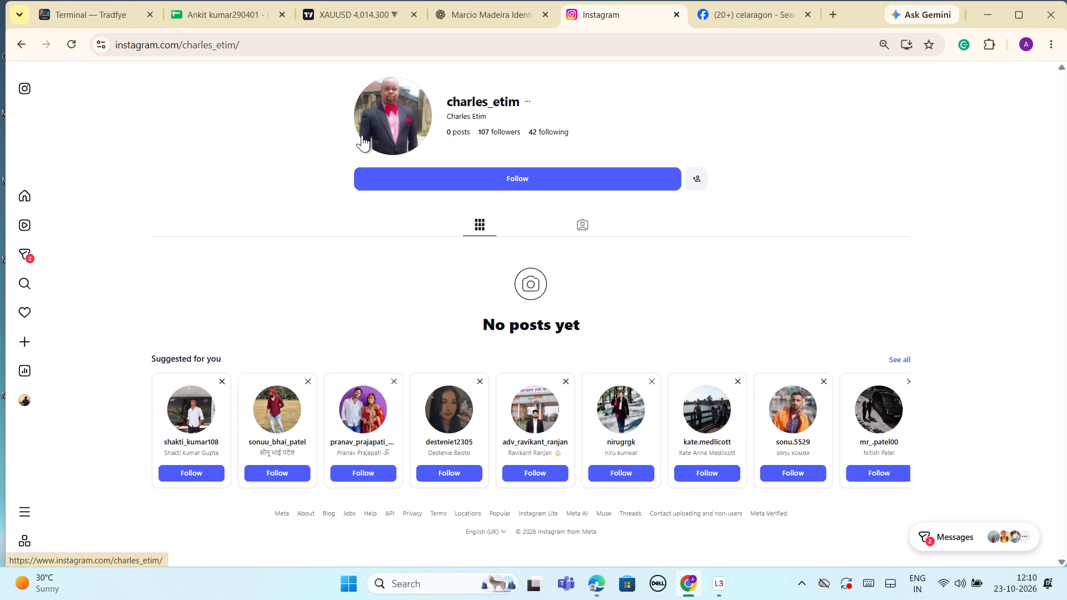
click(527, 99)
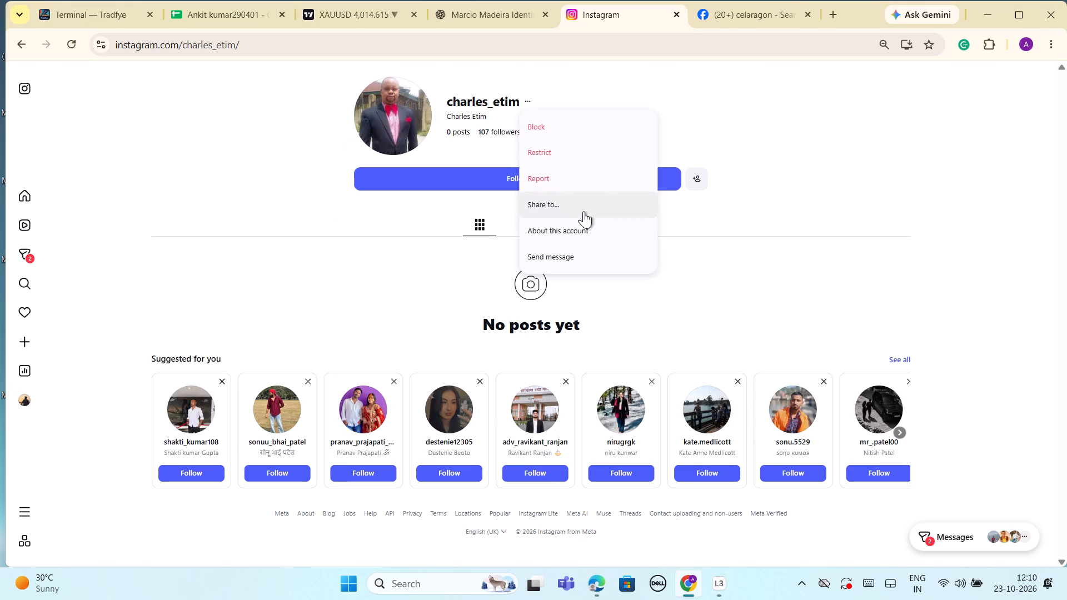
click(577, 231)
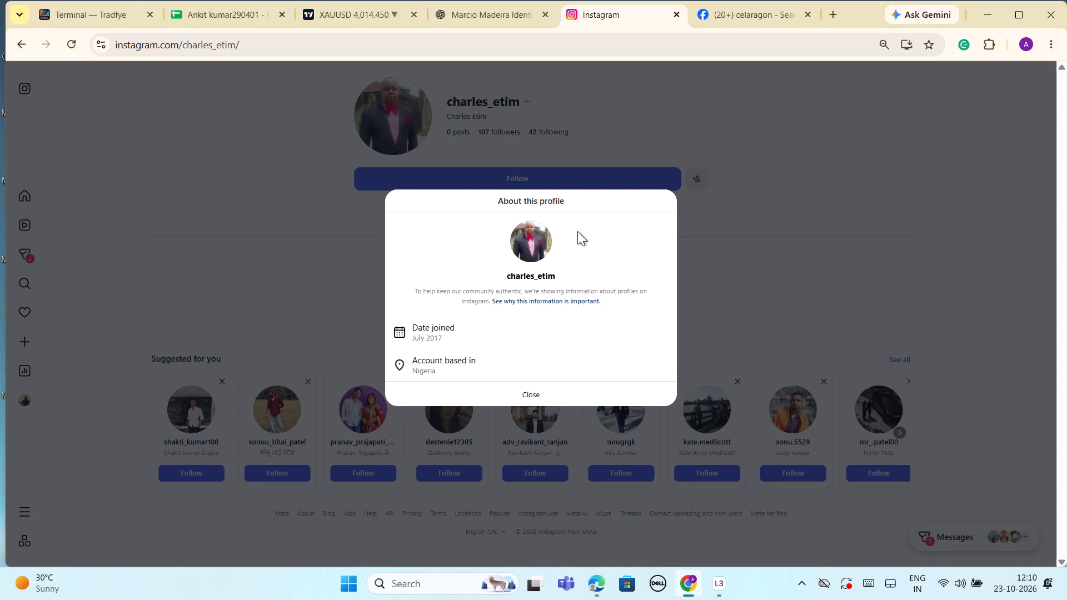
click(218, 23)
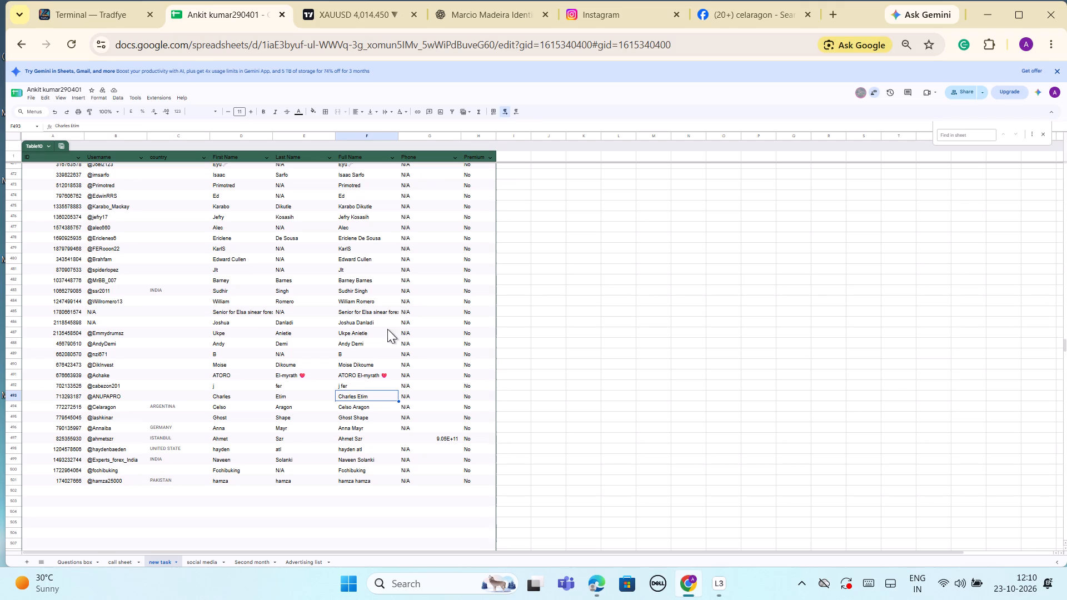
click(173, 396)
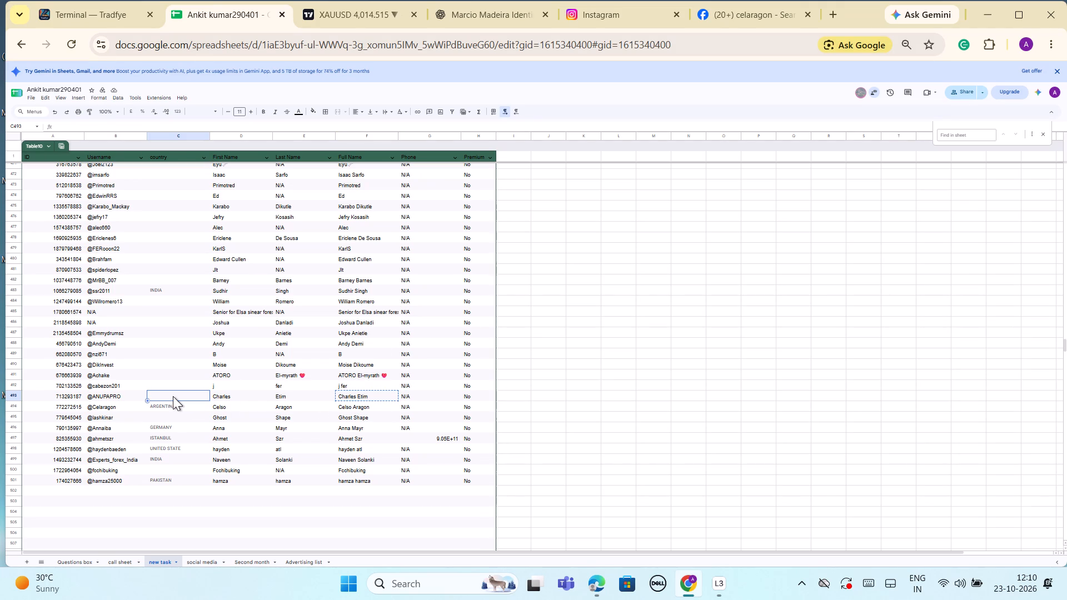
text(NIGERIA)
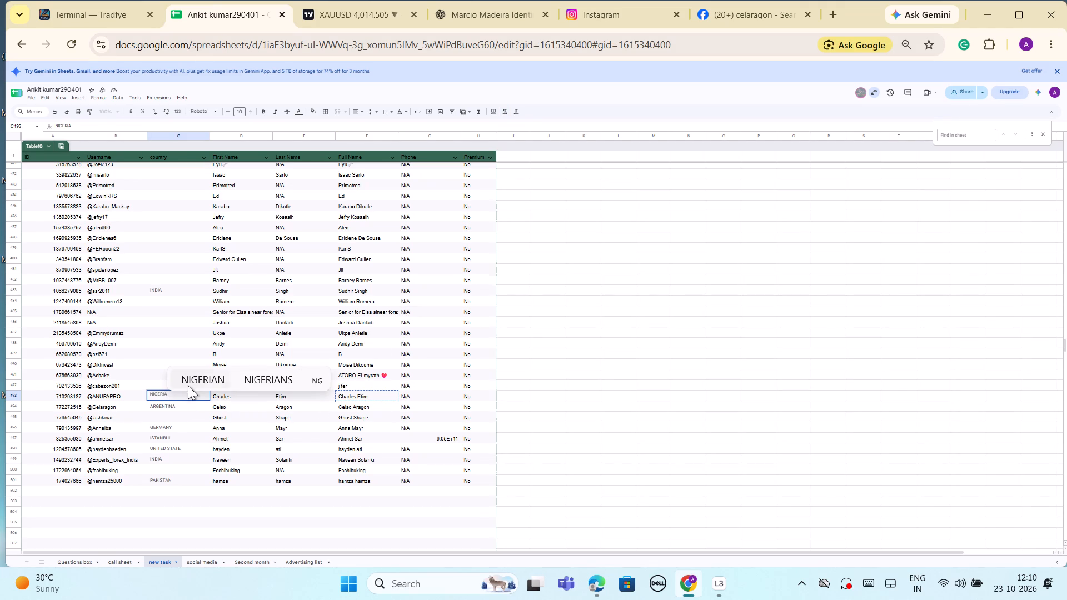
click(127, 382)
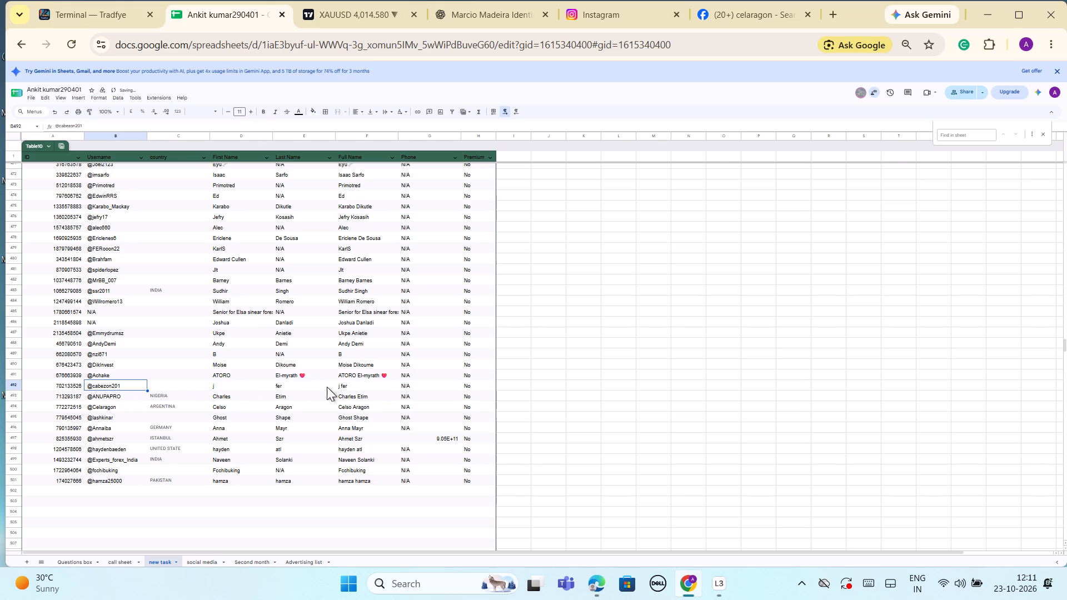
right_click(112, 389)
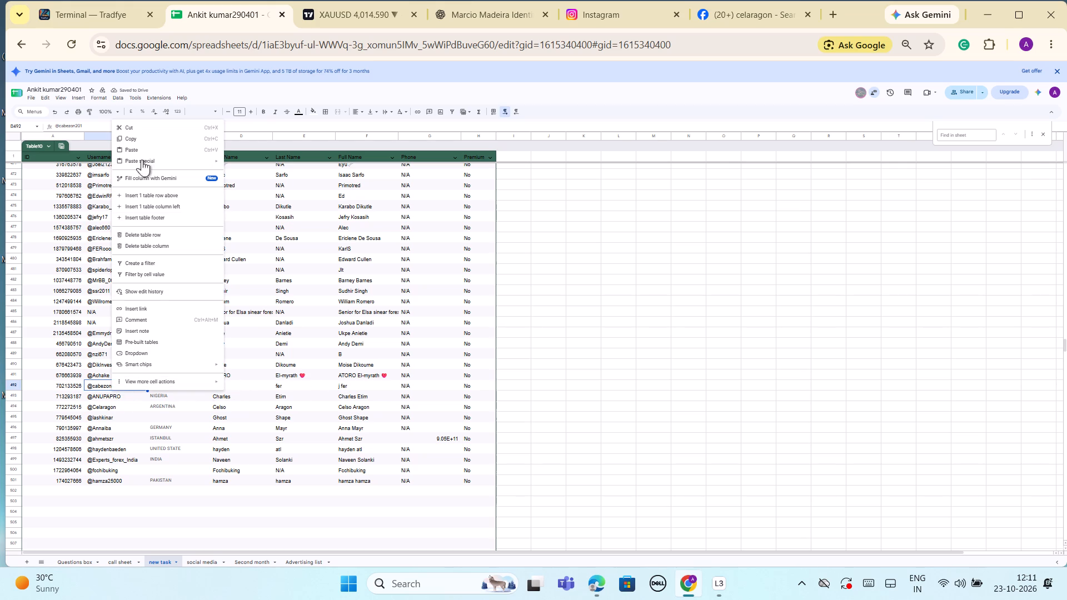
click(143, 135)
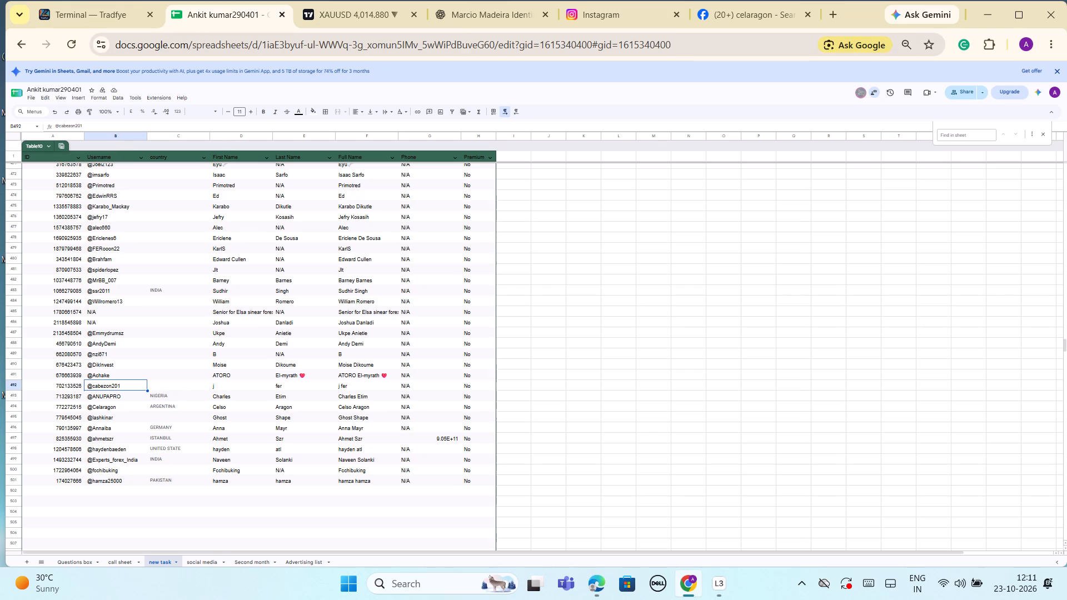
click(580, 7)
click(800, 117)
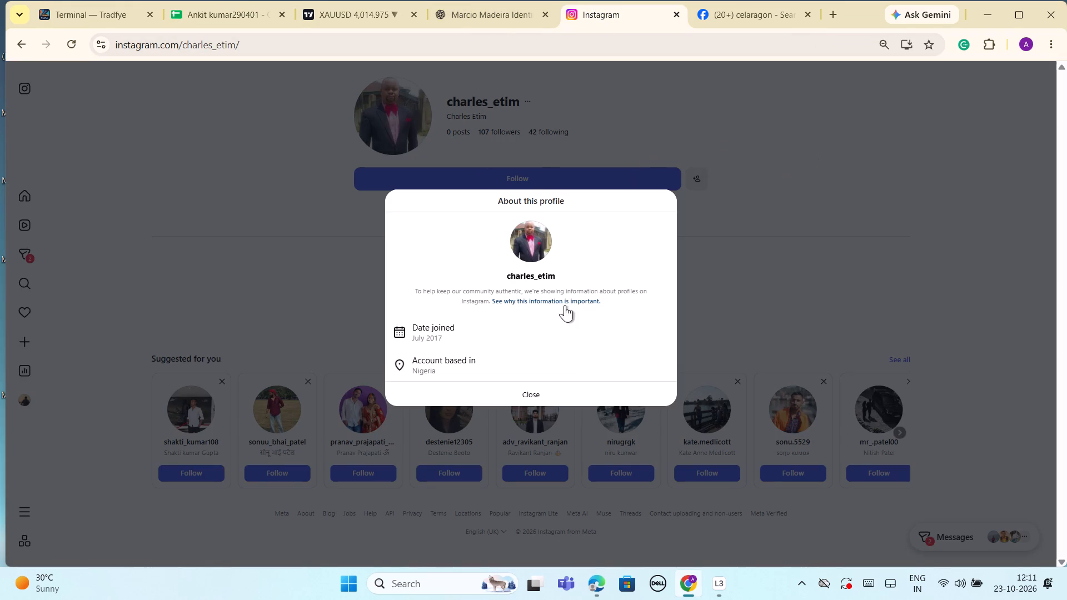
click(531, 398)
click(33, 279)
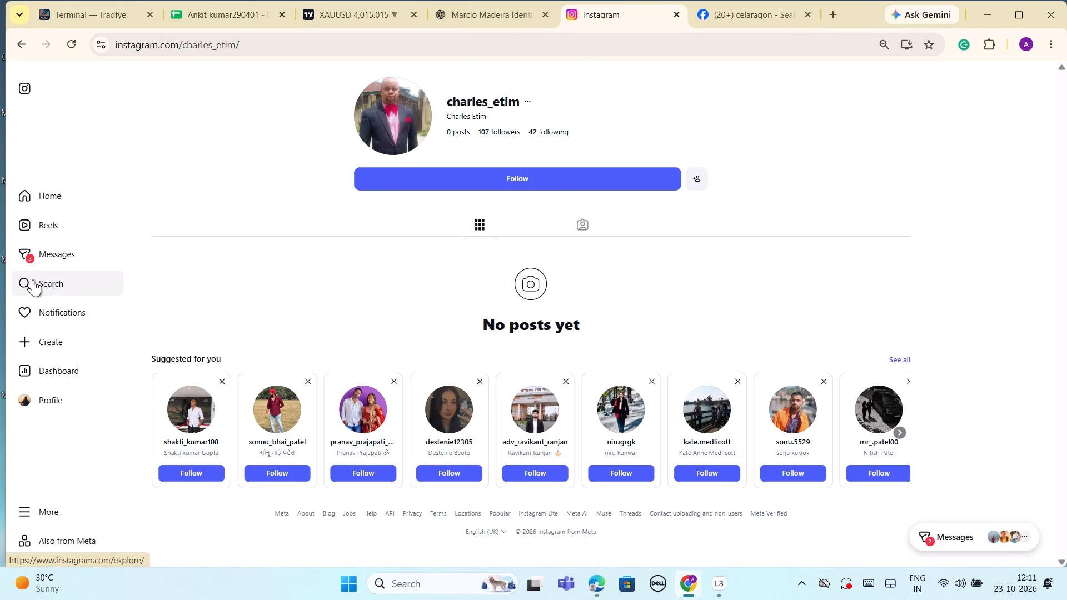
click(379, 81)
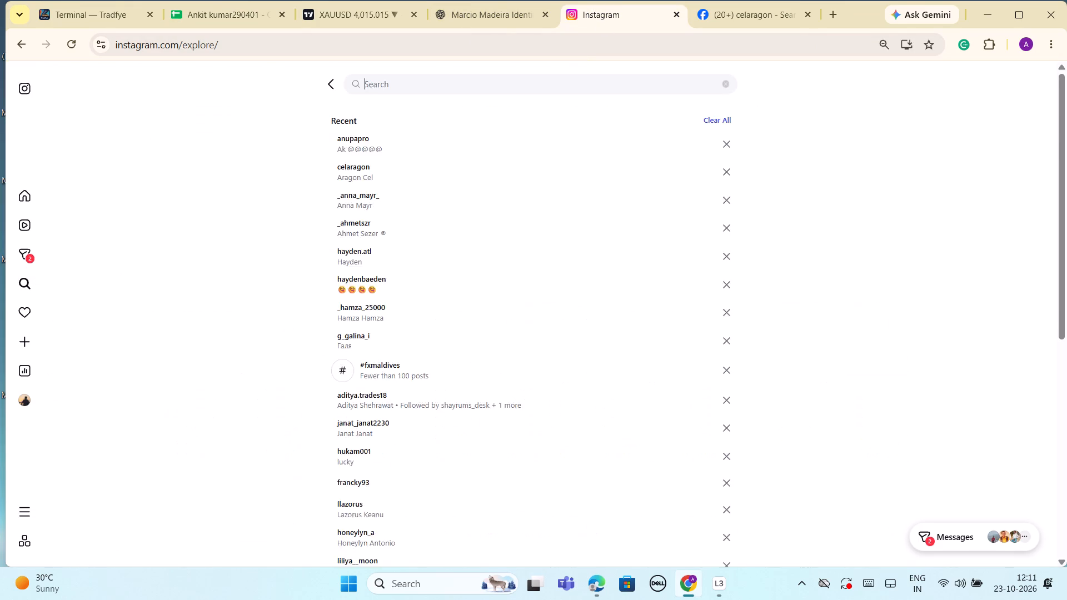
right_click(379, 81)
click(477, 256)
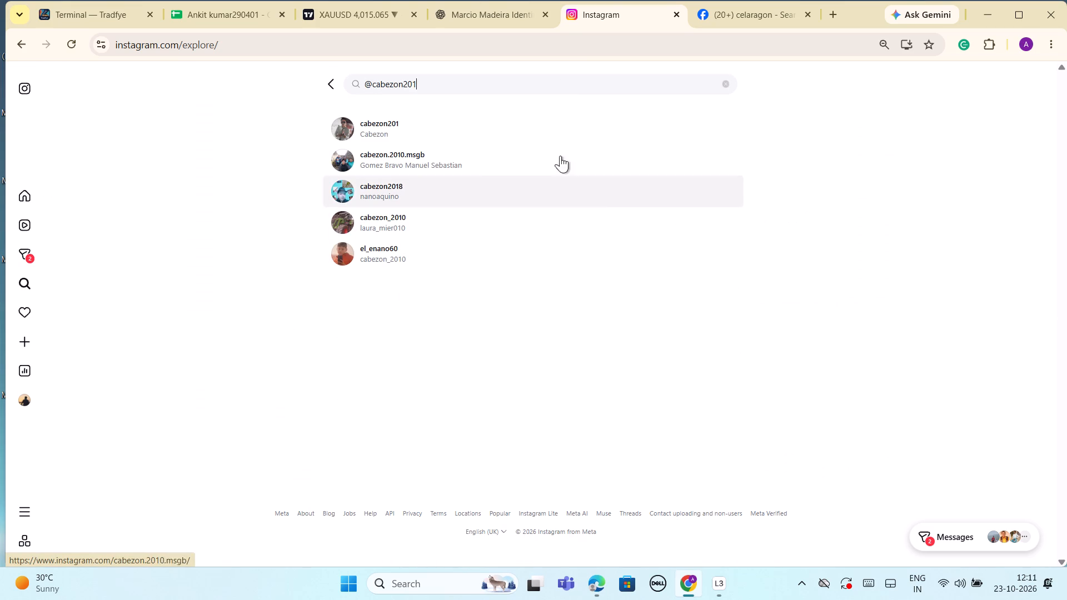
click(389, 121)
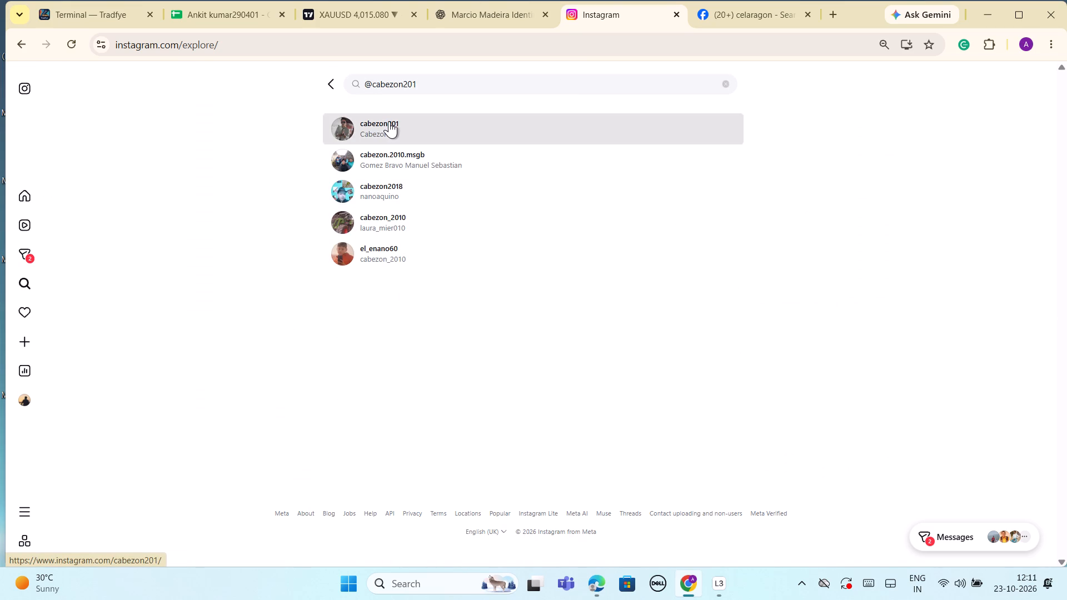
click(524, 101)
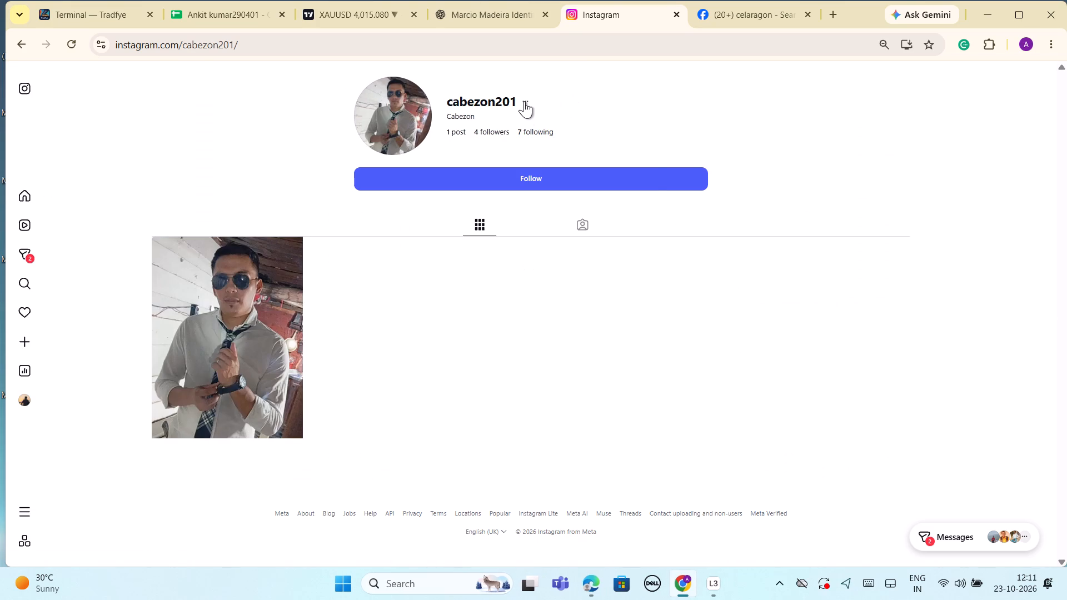
click(556, 227)
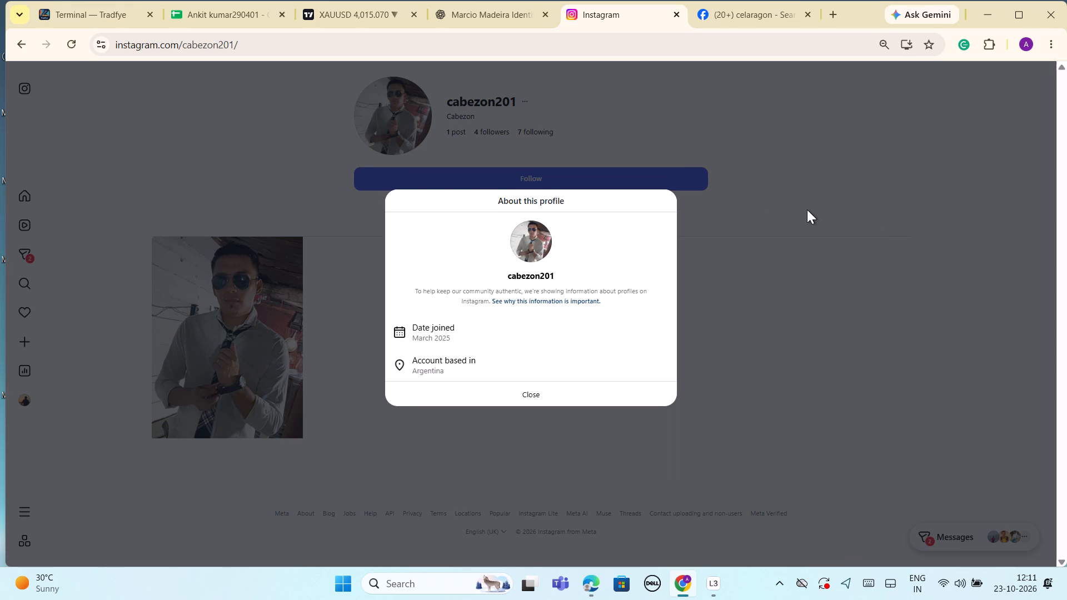
click(807, 209)
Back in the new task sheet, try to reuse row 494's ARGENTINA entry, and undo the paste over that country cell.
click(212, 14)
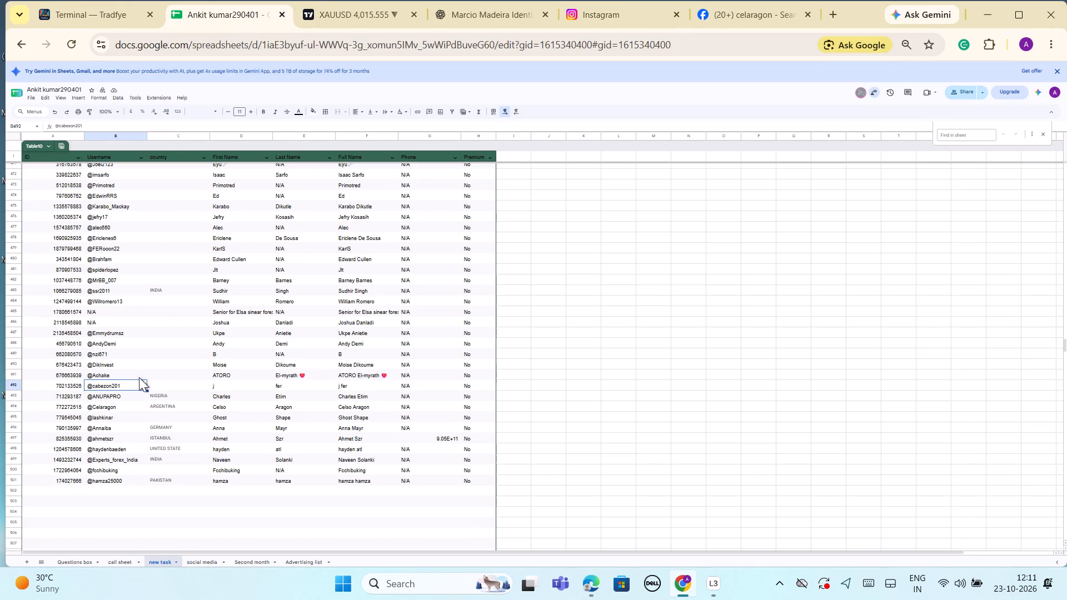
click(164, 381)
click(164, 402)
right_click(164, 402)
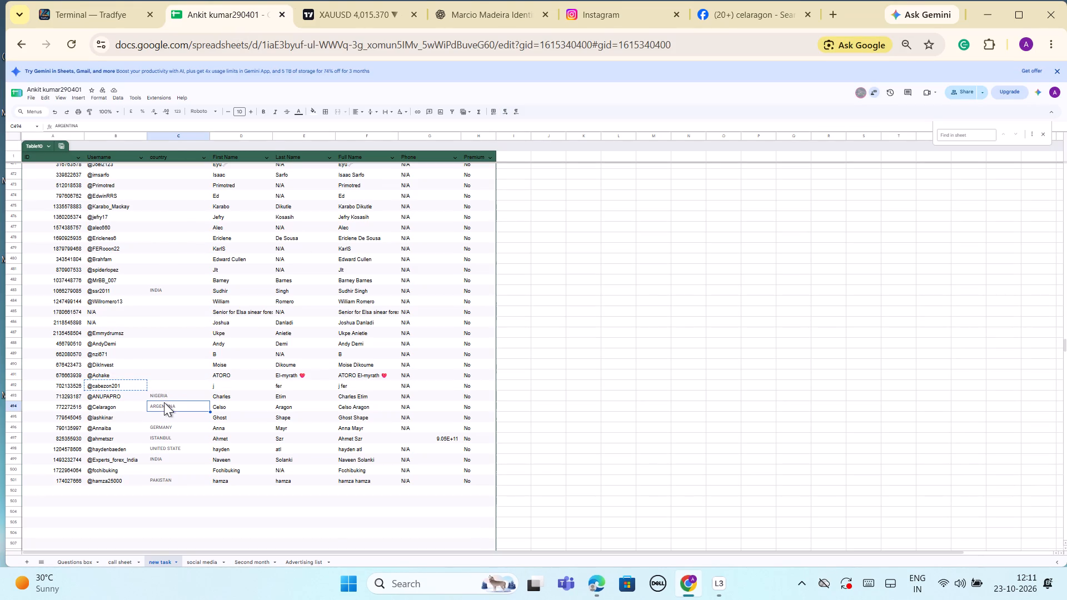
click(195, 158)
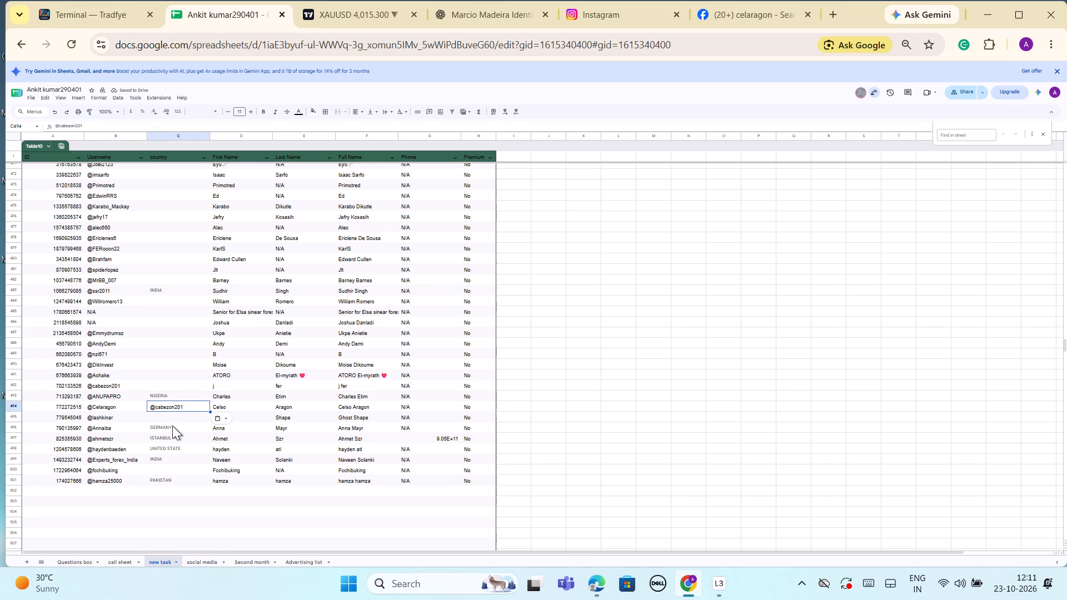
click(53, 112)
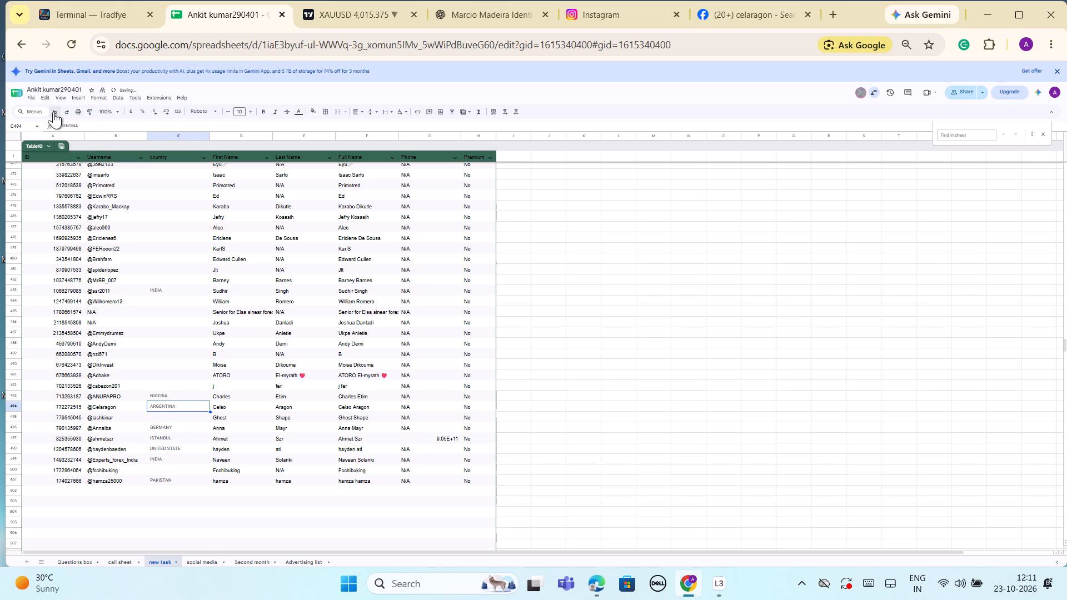
click(164, 386)
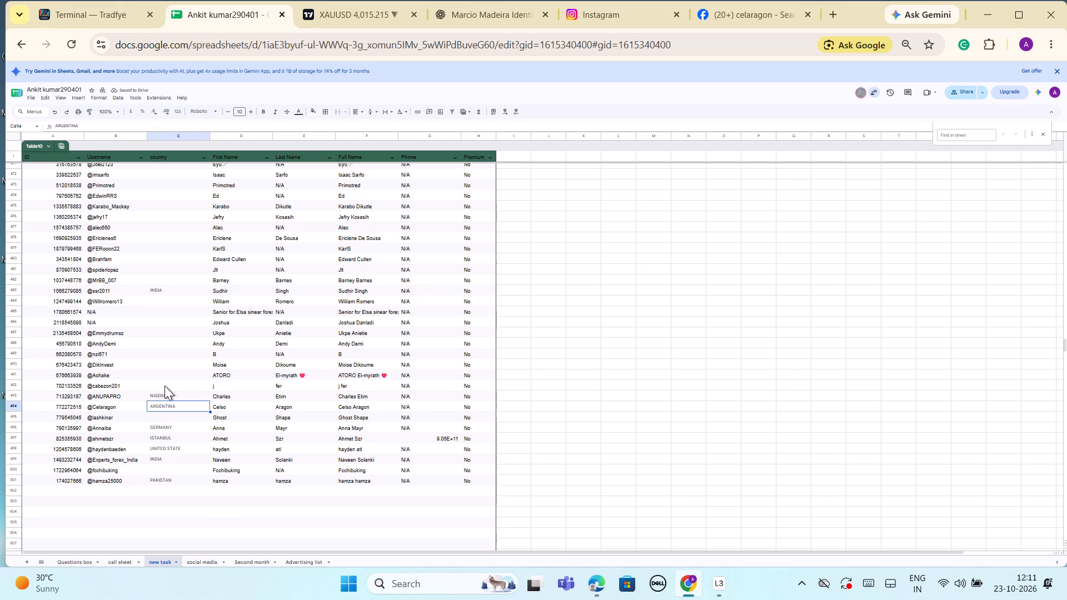
right_click(164, 386)
click(187, 144)
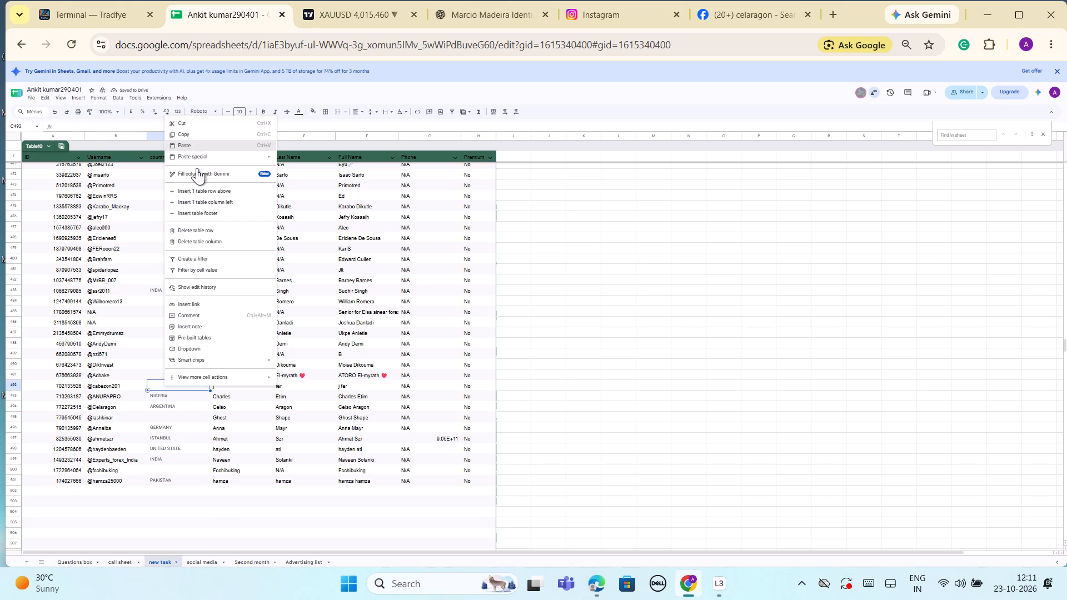
click(146, 339)
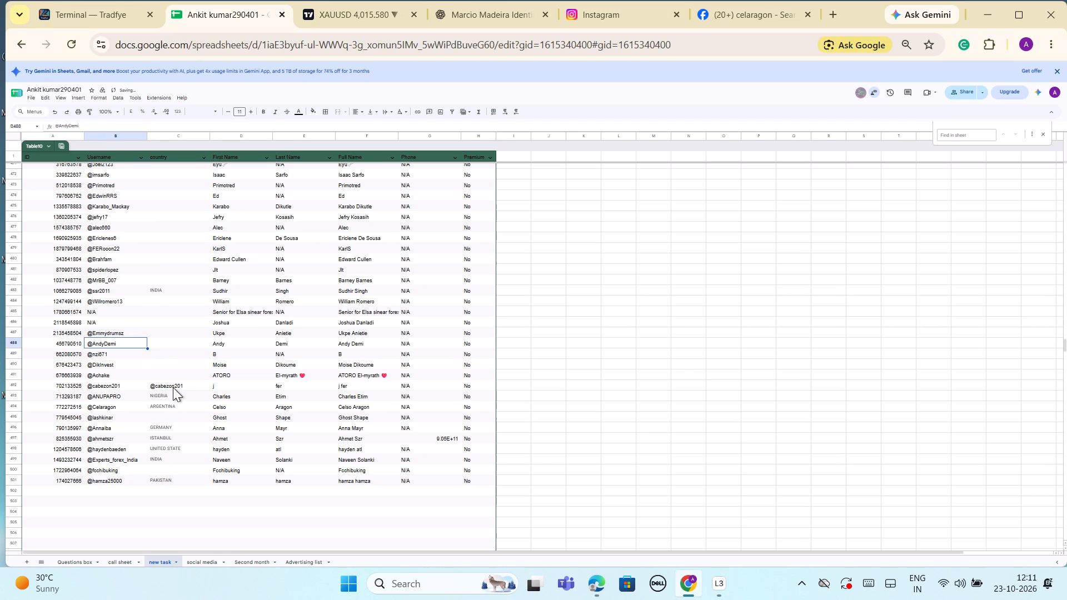
click(173, 384)
key(BackSpace)
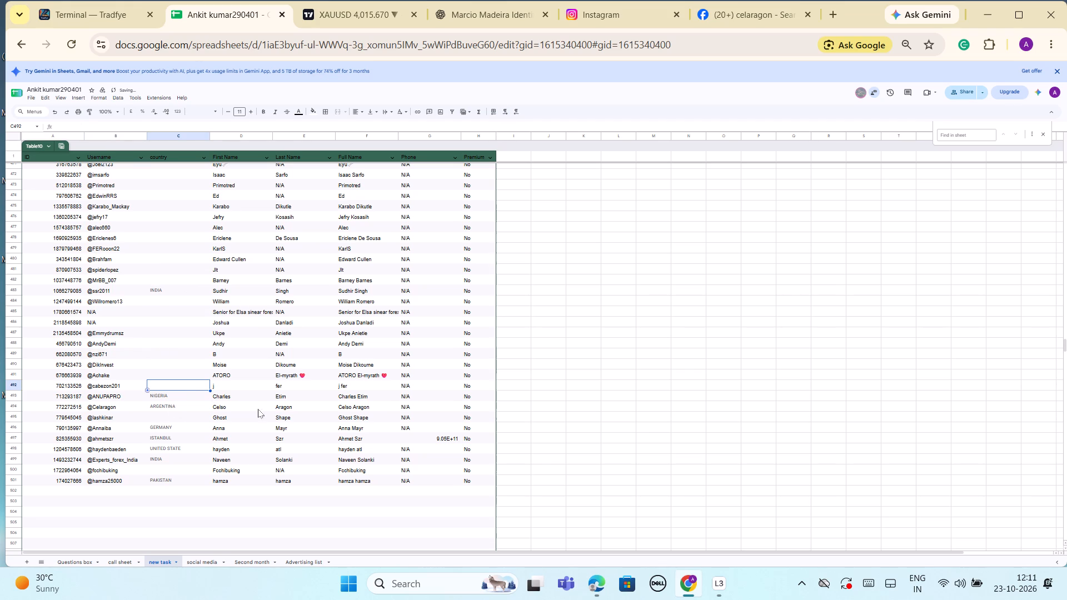
click(176, 402)
right_click(176, 402)
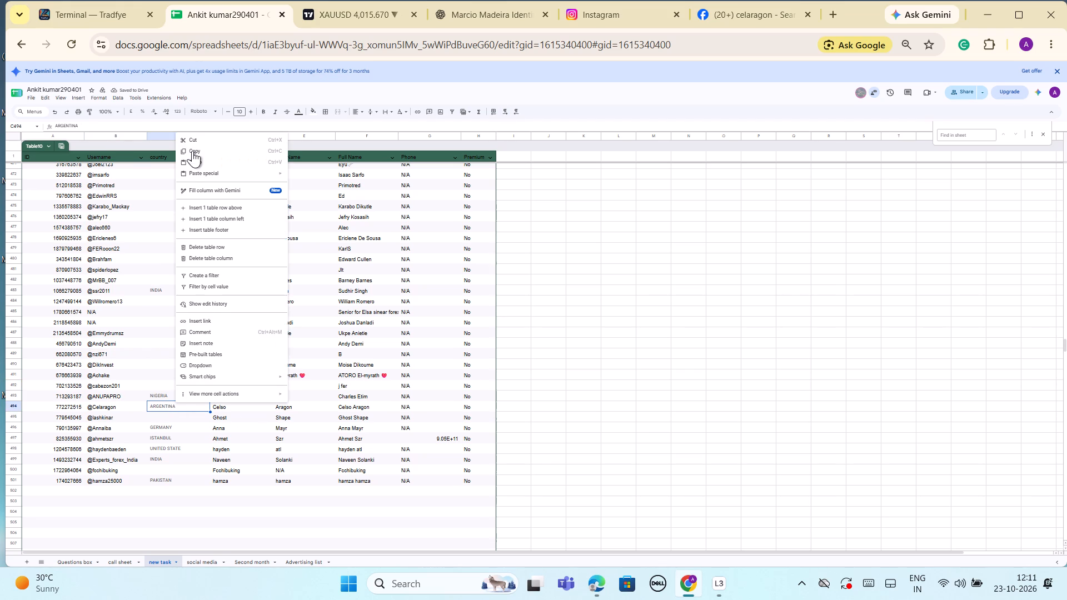
click(192, 151)
click(184, 383)
right_click(184, 383)
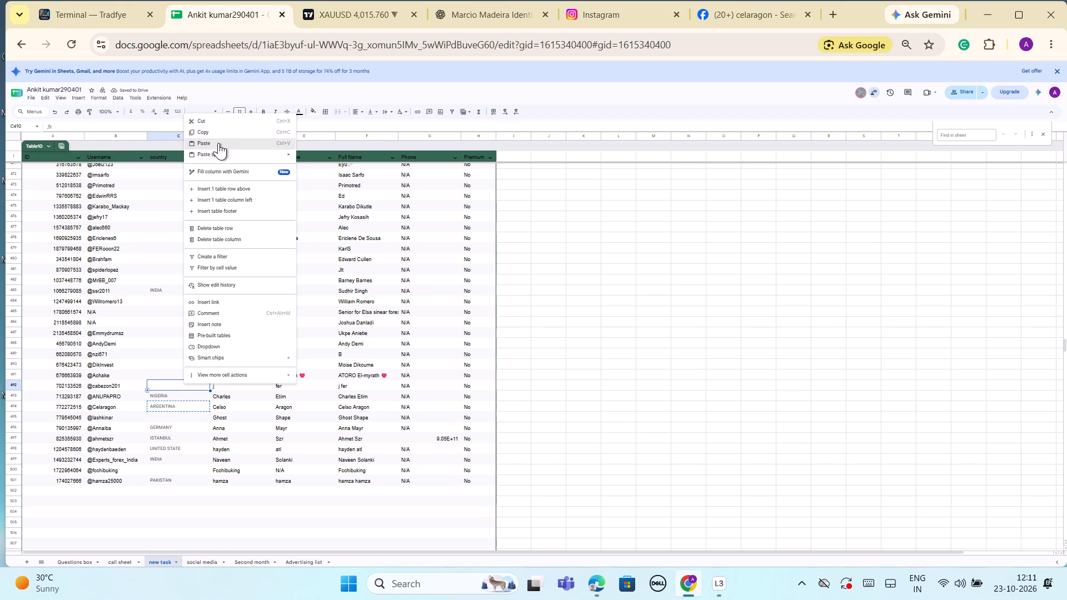
click(218, 143)
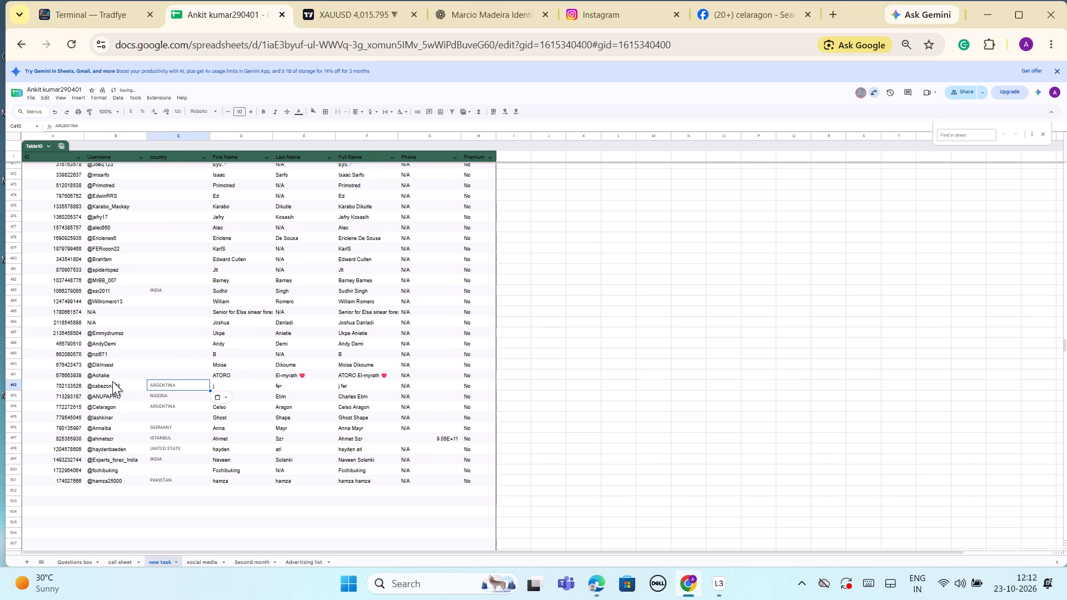
click(108, 368)
right_click(108, 368)
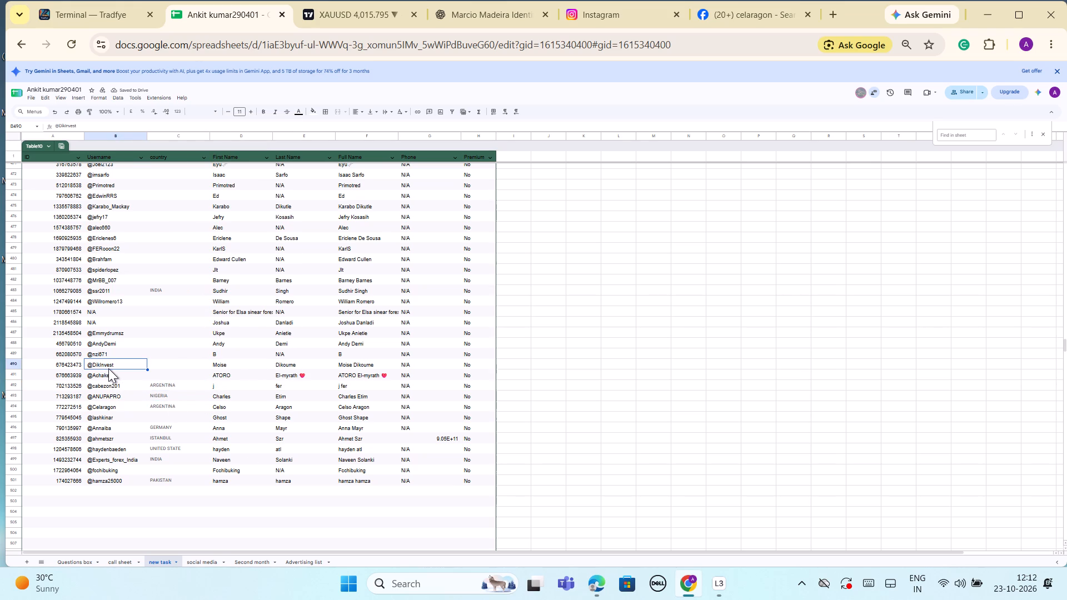
click(152, 116)
click(631, 16)
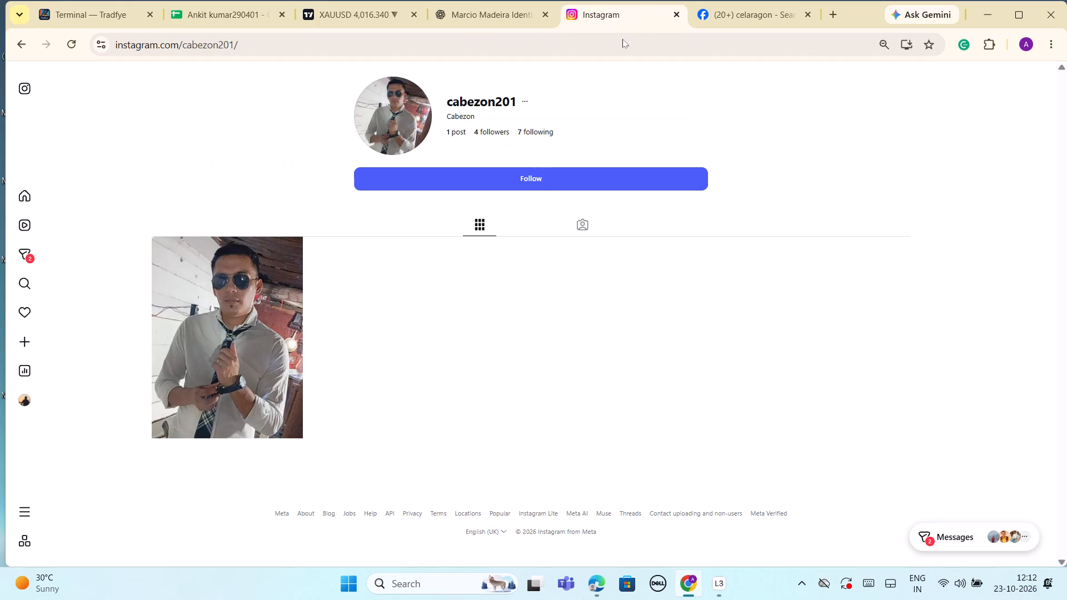
click(18, 285)
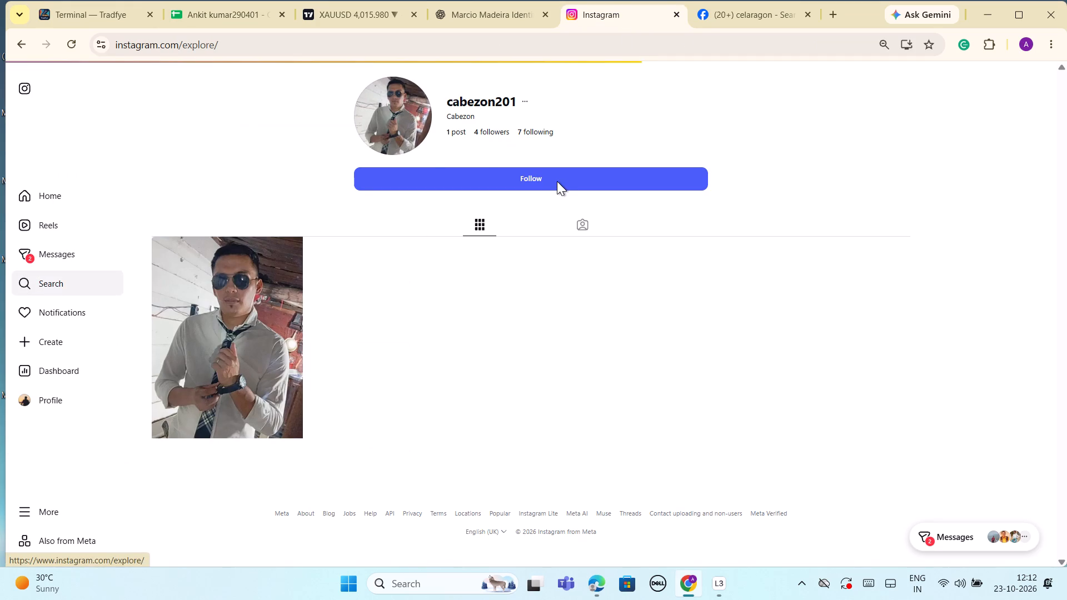
click(380, 79)
right_click(382, 82)
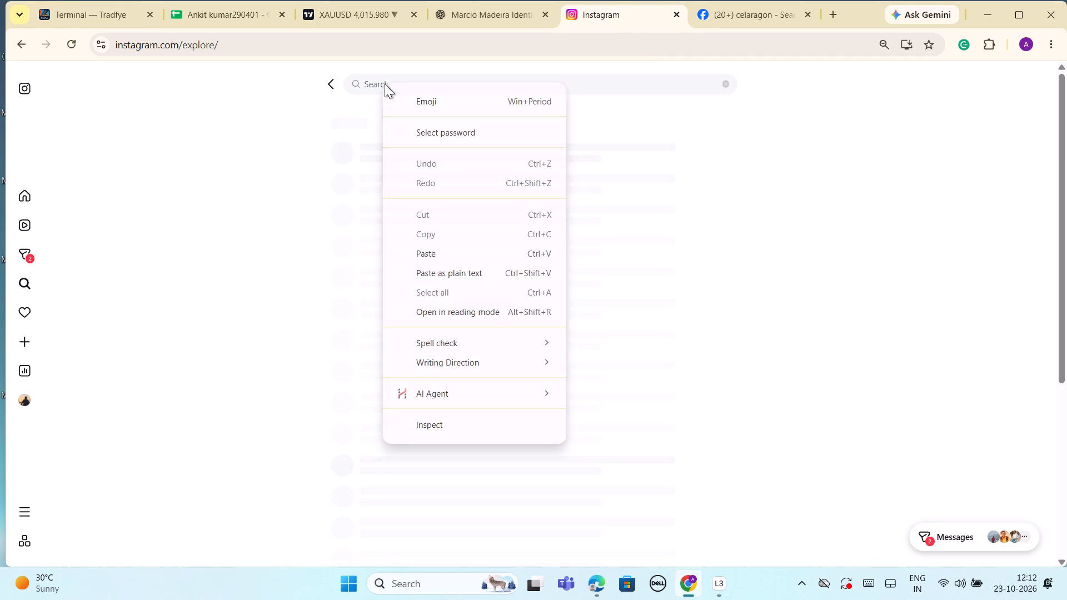
click(442, 259)
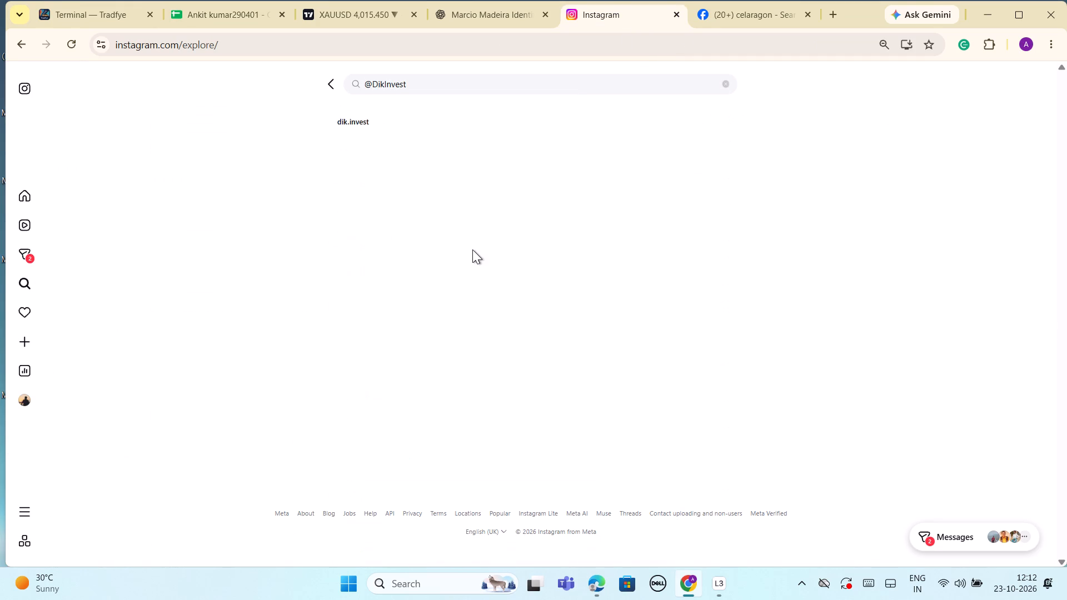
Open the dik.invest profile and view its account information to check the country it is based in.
click(390, 125)
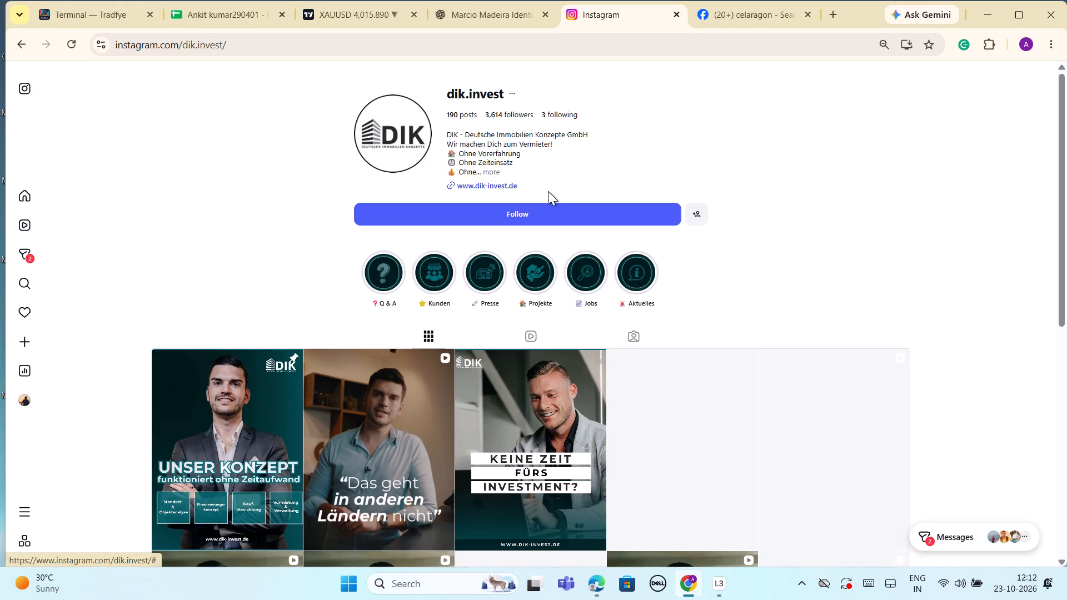
click(512, 93)
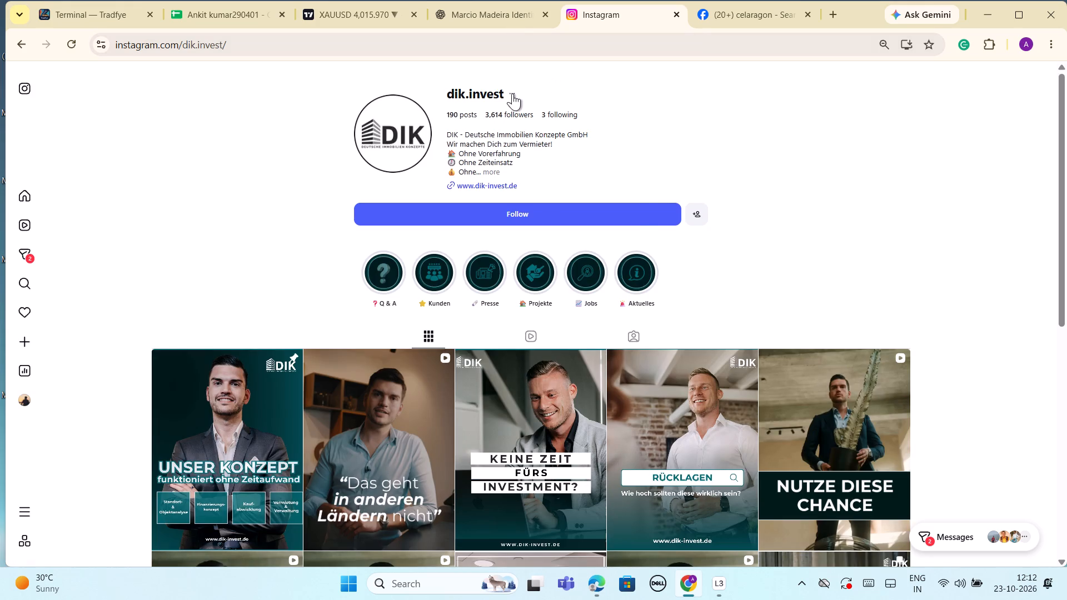
click(569, 220)
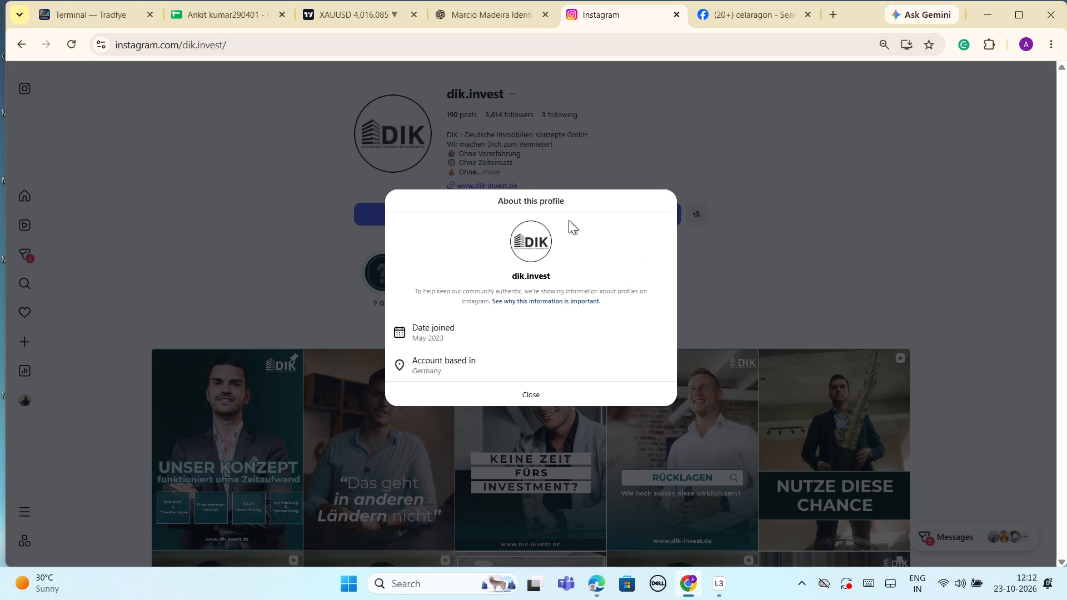
click(683, 122)
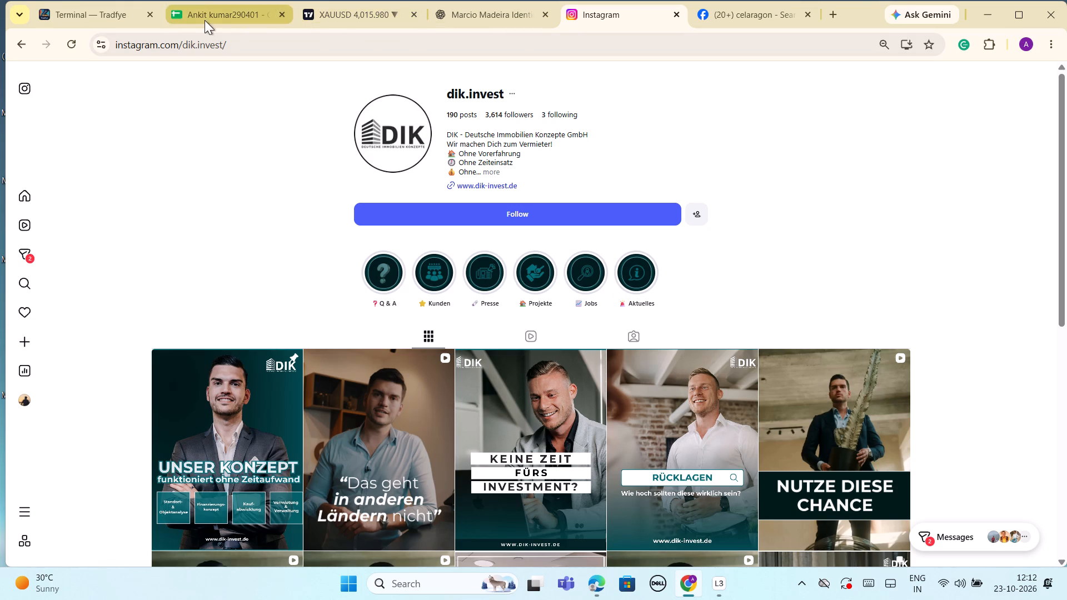
Copy the contact's full name from row 490 of the new task sheet and search for it on Instagram.
click(228, 20)
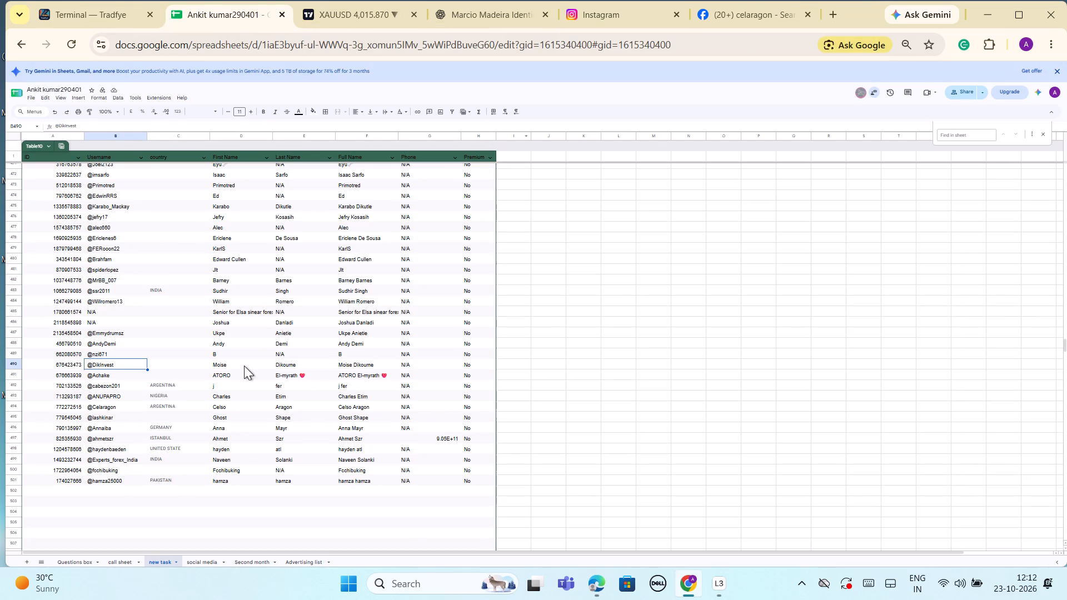
click(366, 364)
right_click(366, 364)
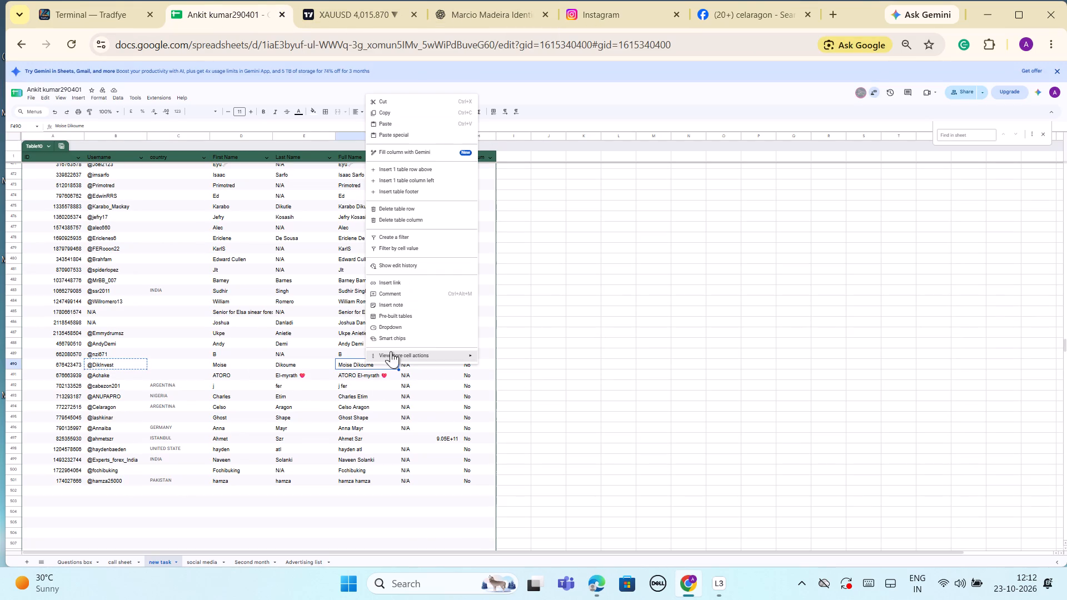
click(423, 112)
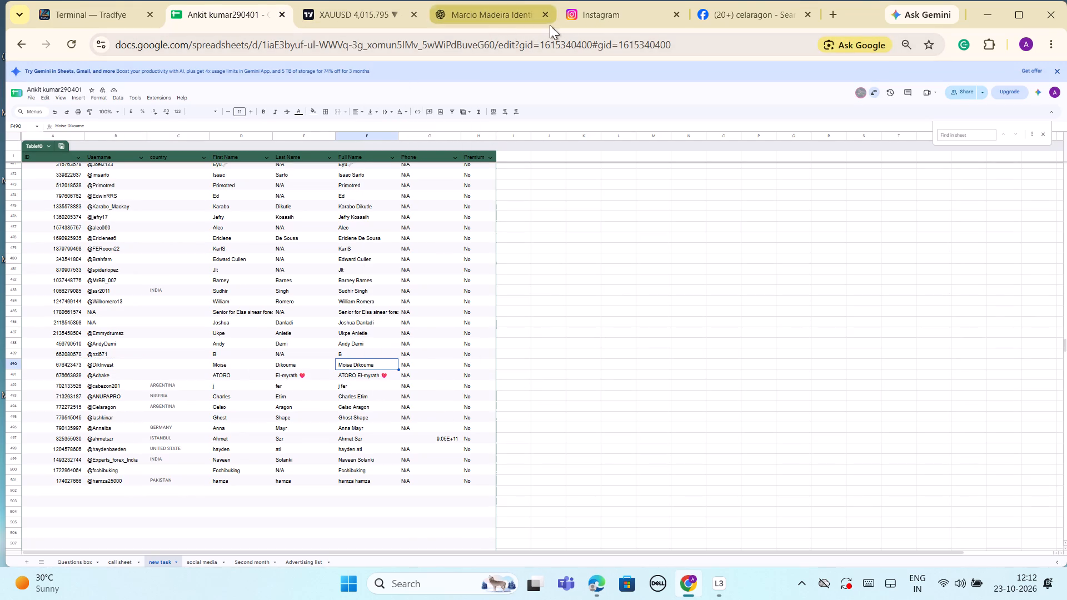
click(599, 17)
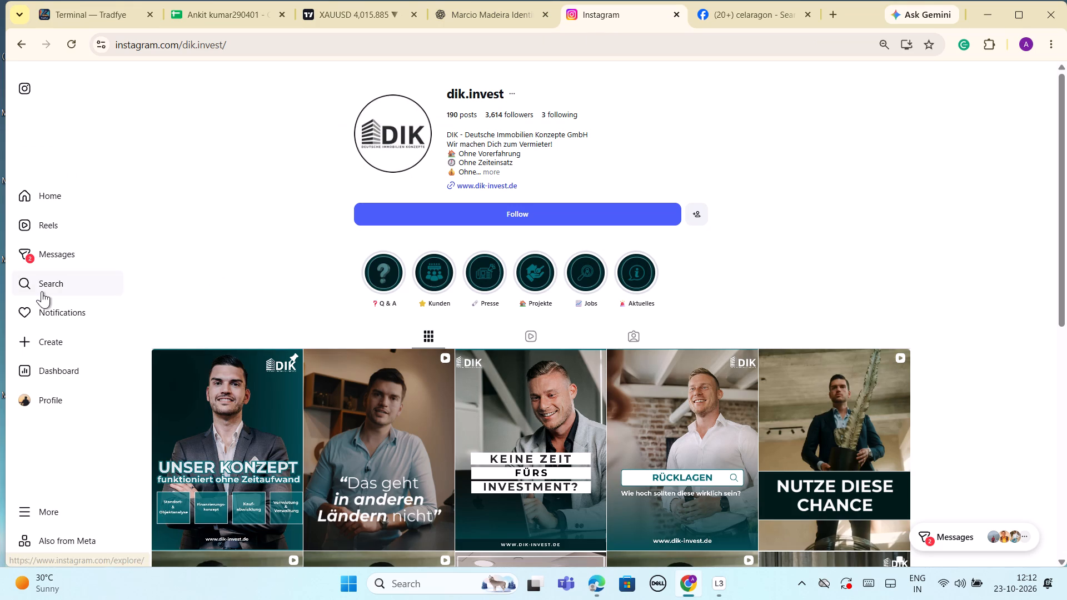
click(42, 291)
click(31, 285)
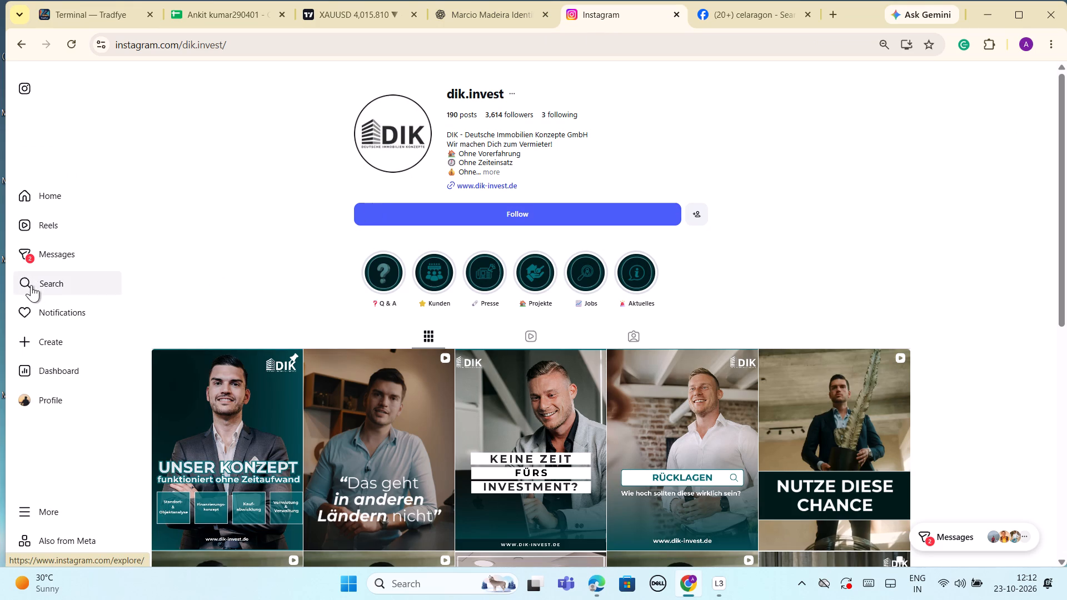
click(16, 290)
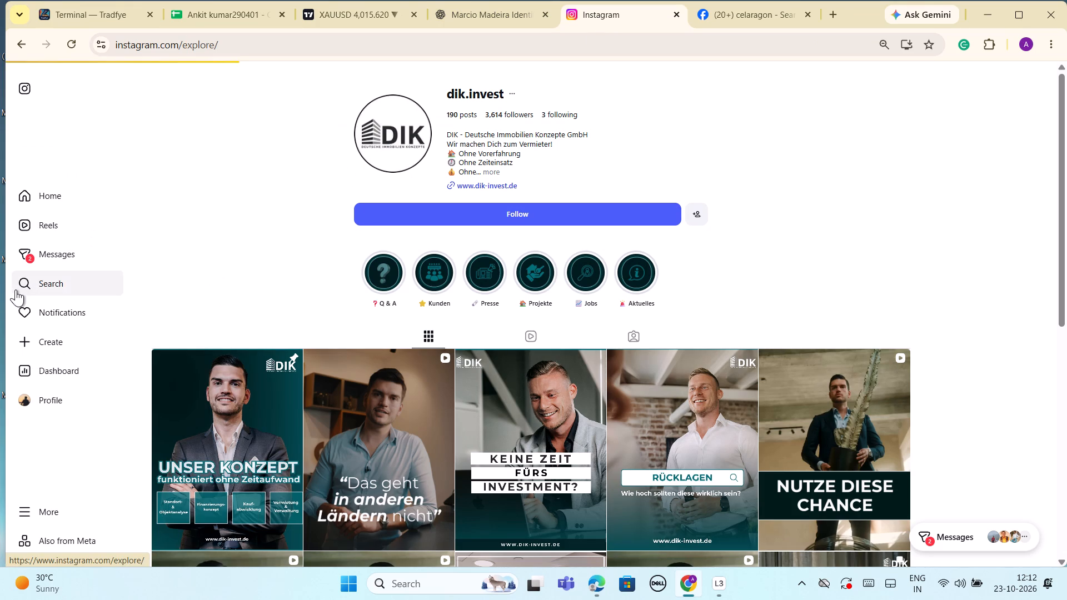
click(410, 86)
right_click(410, 86)
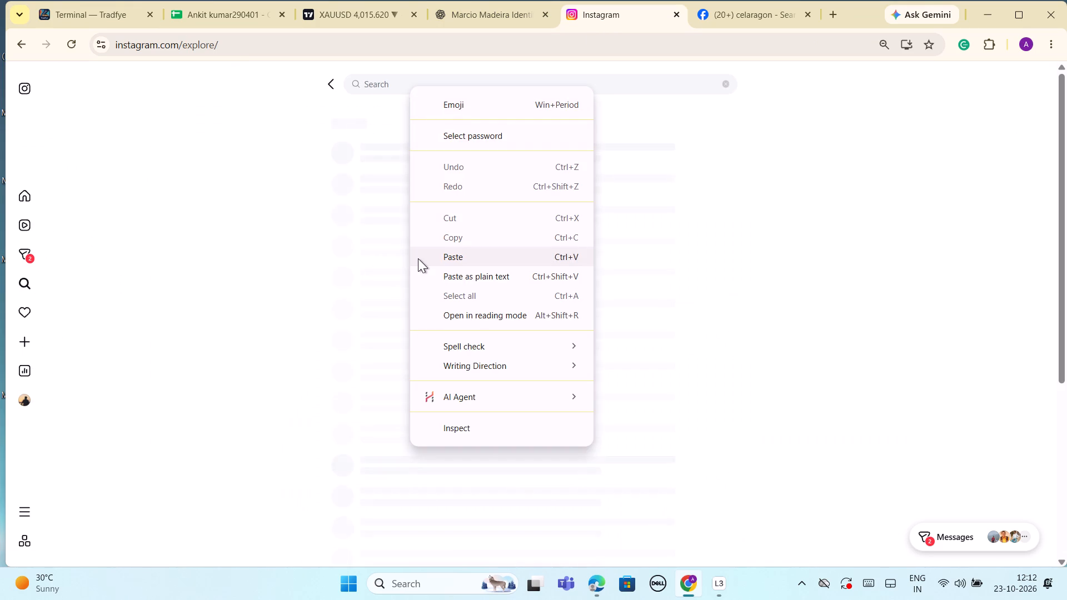
click(418, 258)
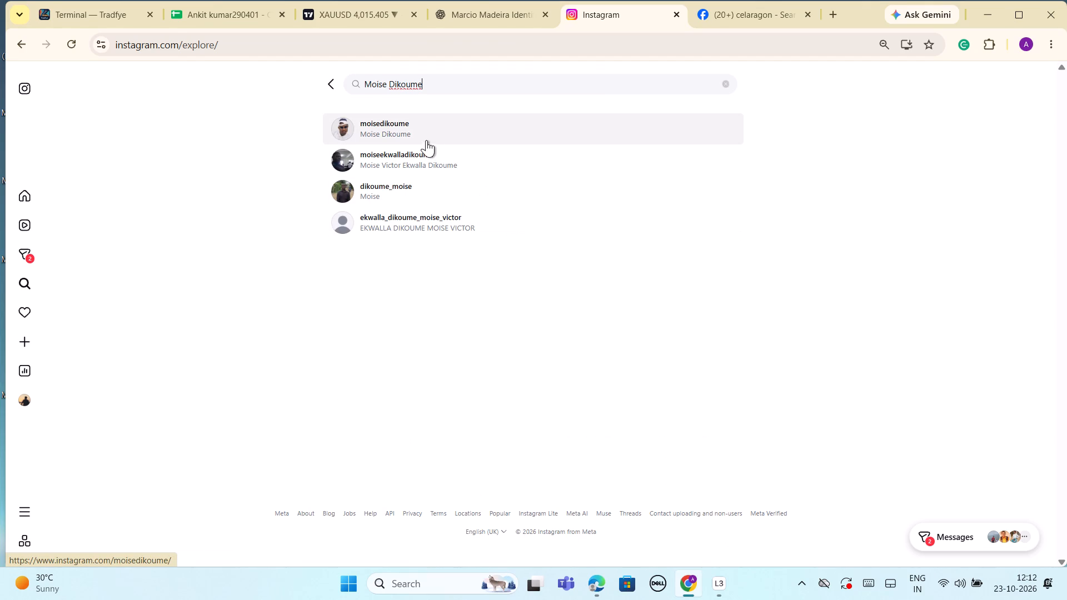
Open the first profile matching the row 490 contact's name and check the account information for its country.
click(411, 126)
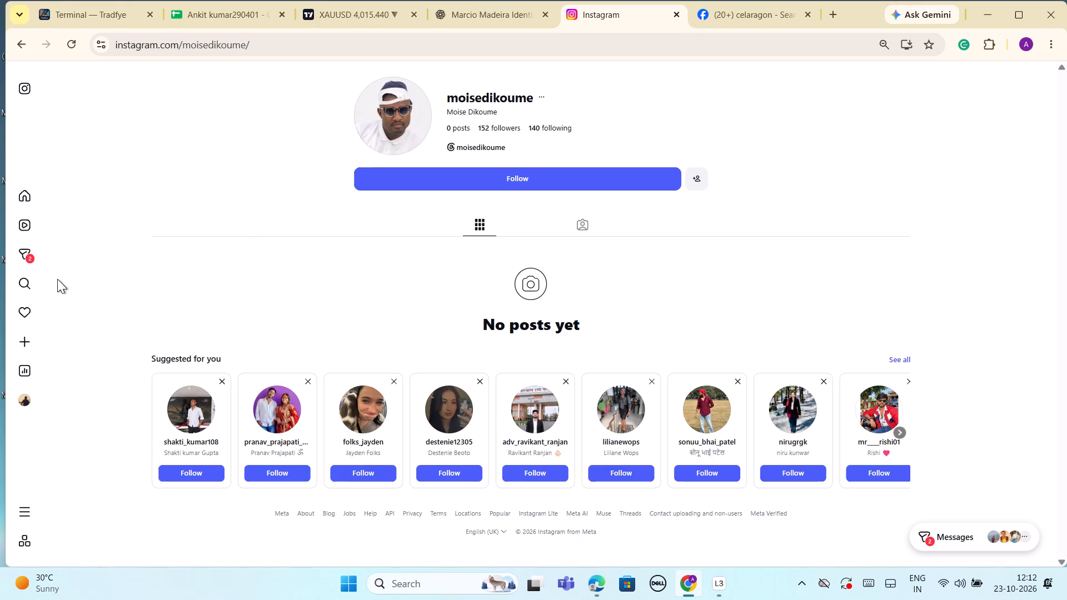
click(541, 92)
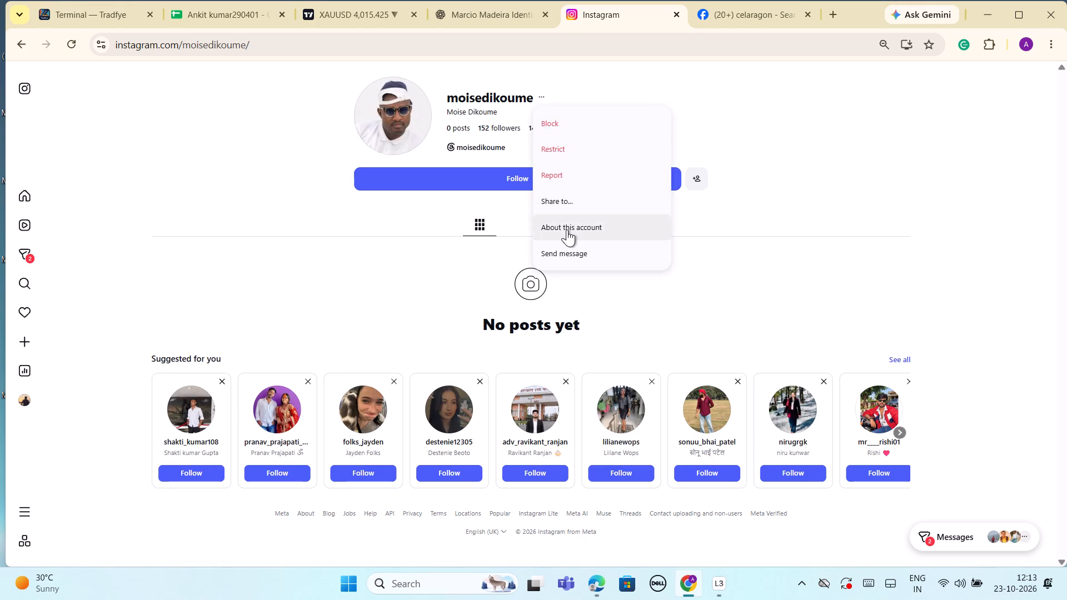
click(567, 229)
click(757, 194)
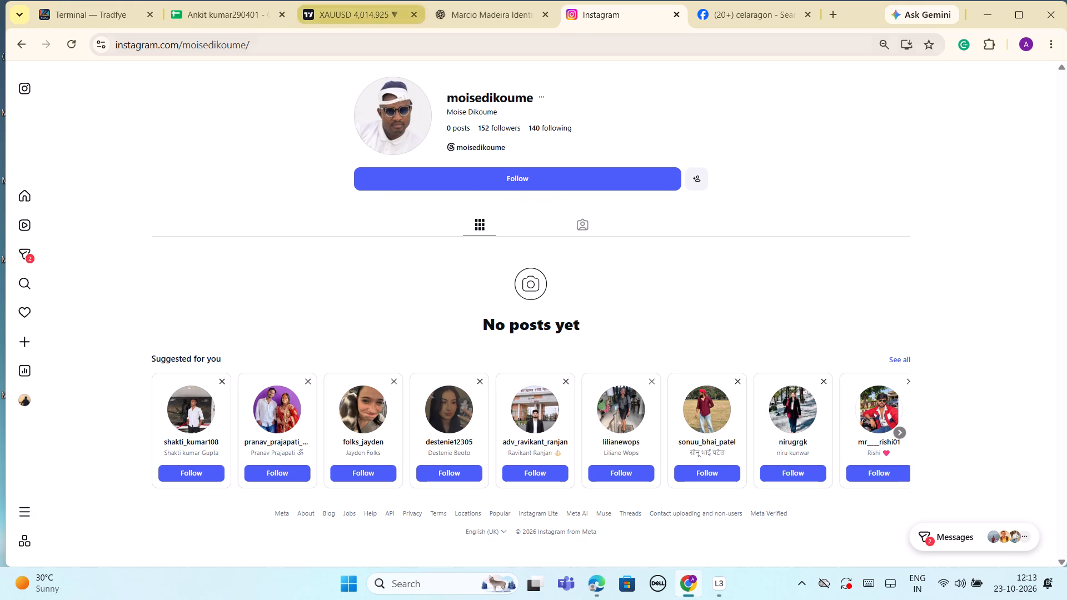
click(545, 95)
click(580, 221)
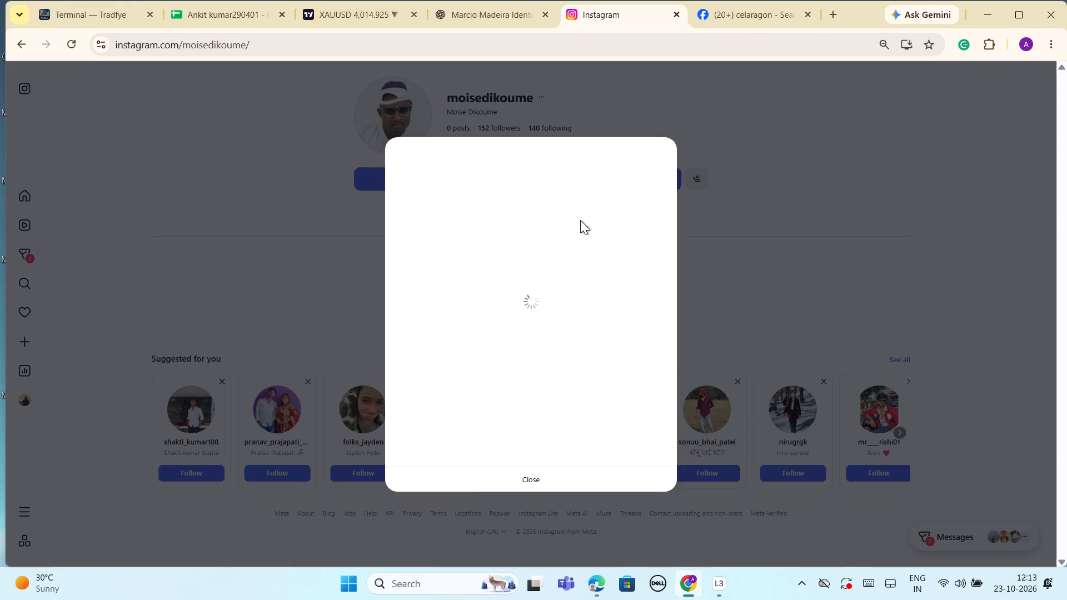
click(787, 199)
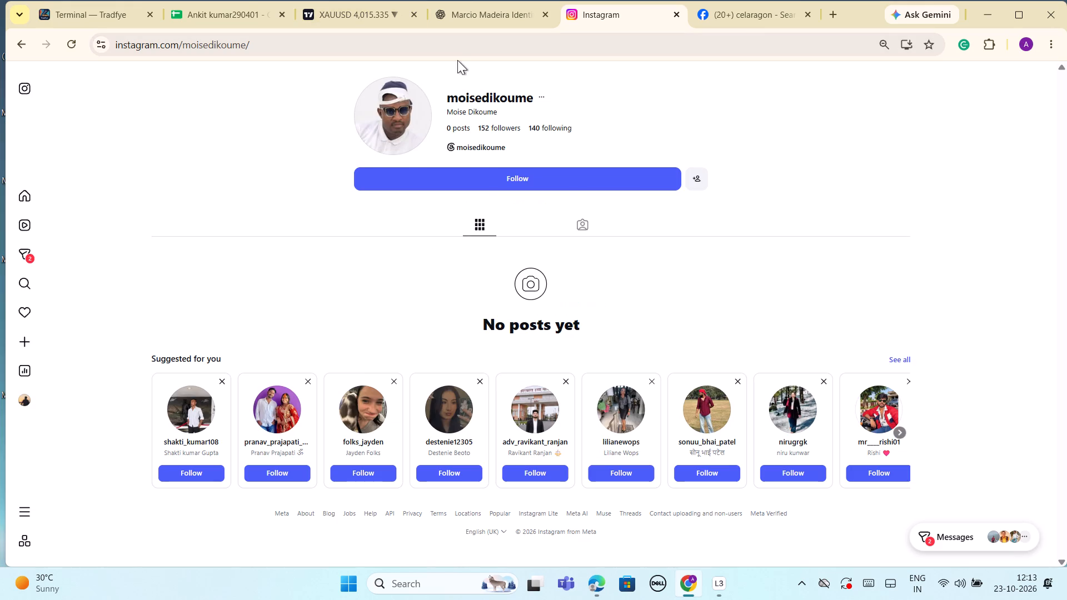
Enter CAMEROON in the country column for row 490 of the new task sheet.
click(244, 17)
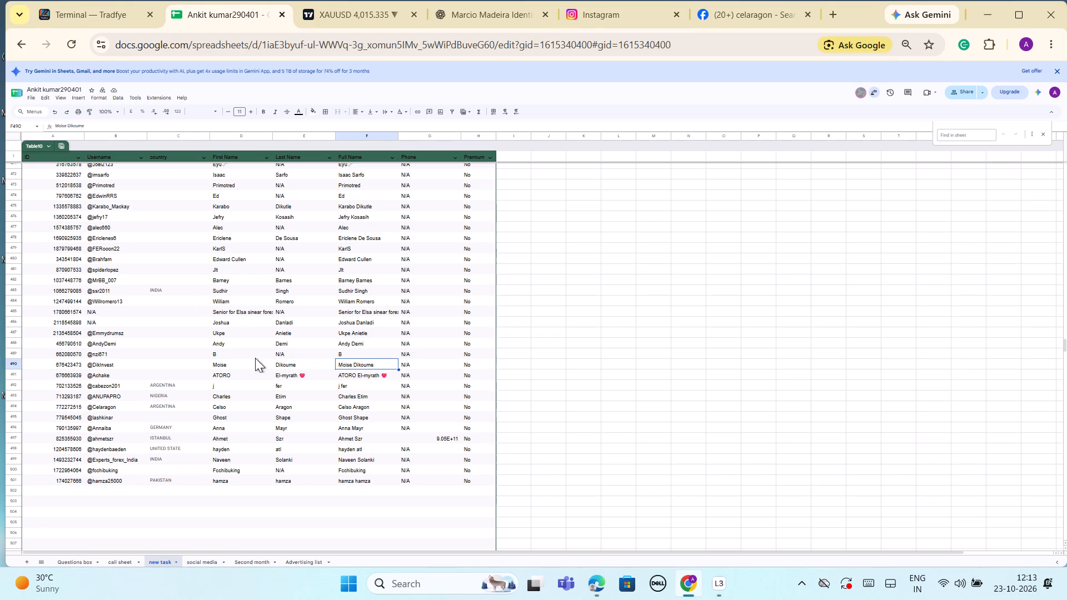
click(181, 367)
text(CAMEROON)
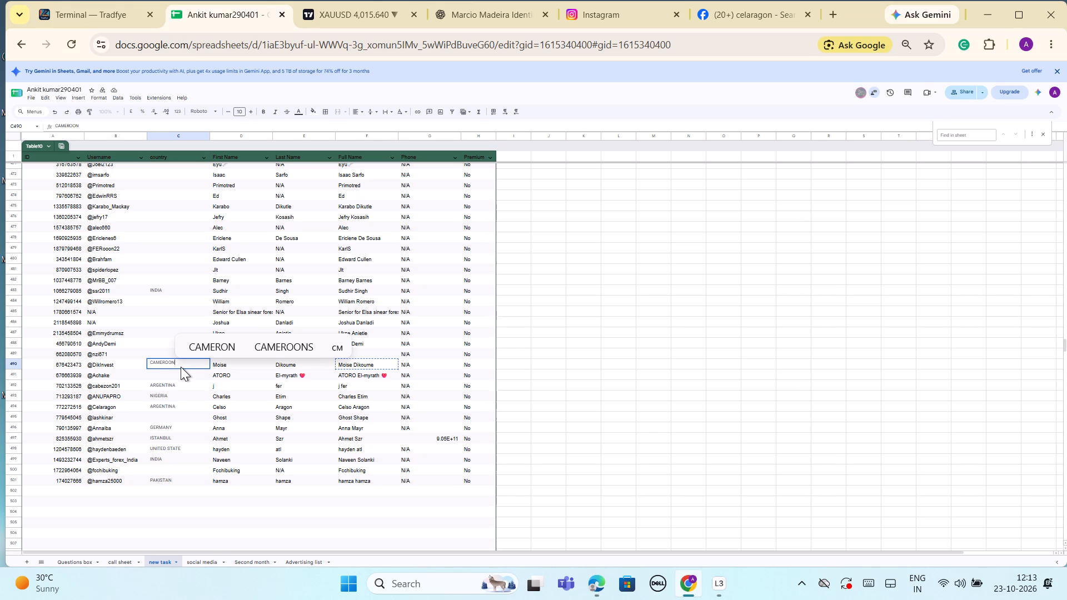
click(119, 353)
click(110, 356)
right_click(109, 356)
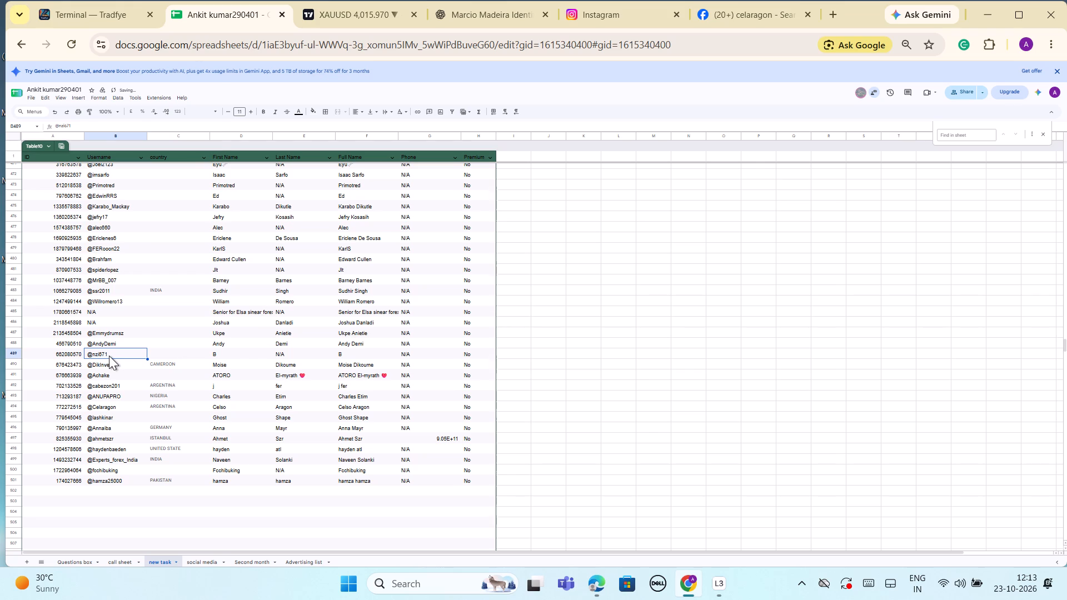
click(147, 104)
click(604, 18)
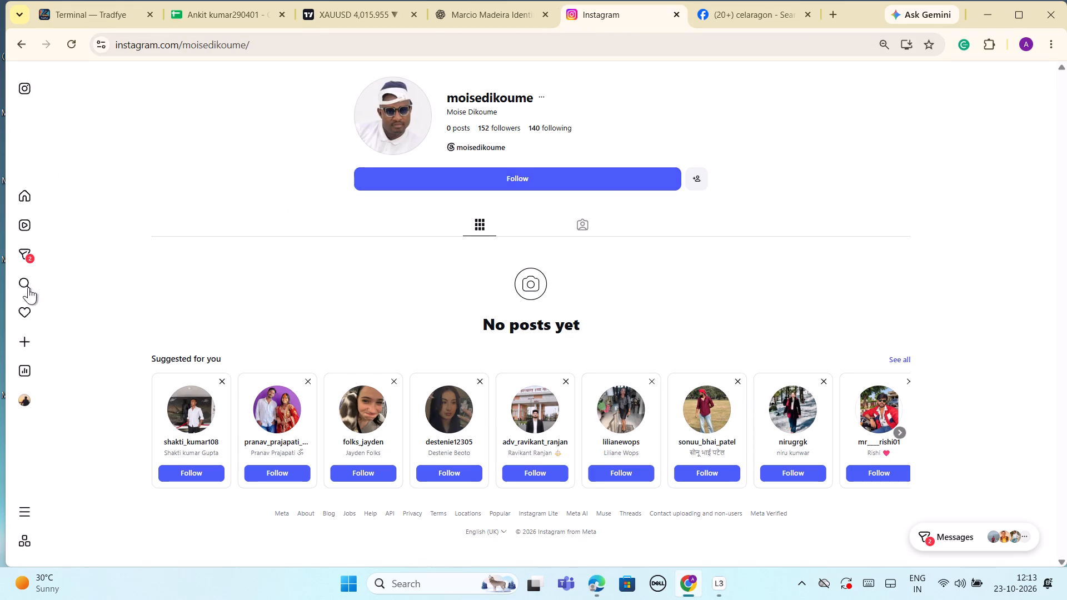
click(28, 287)
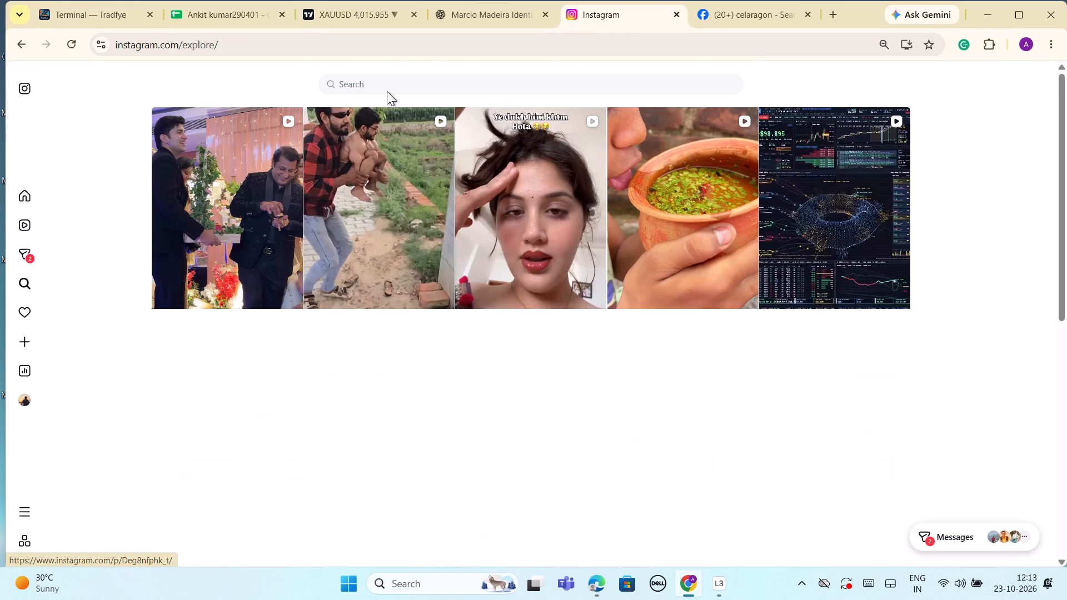
click(377, 82)
right_click(383, 84)
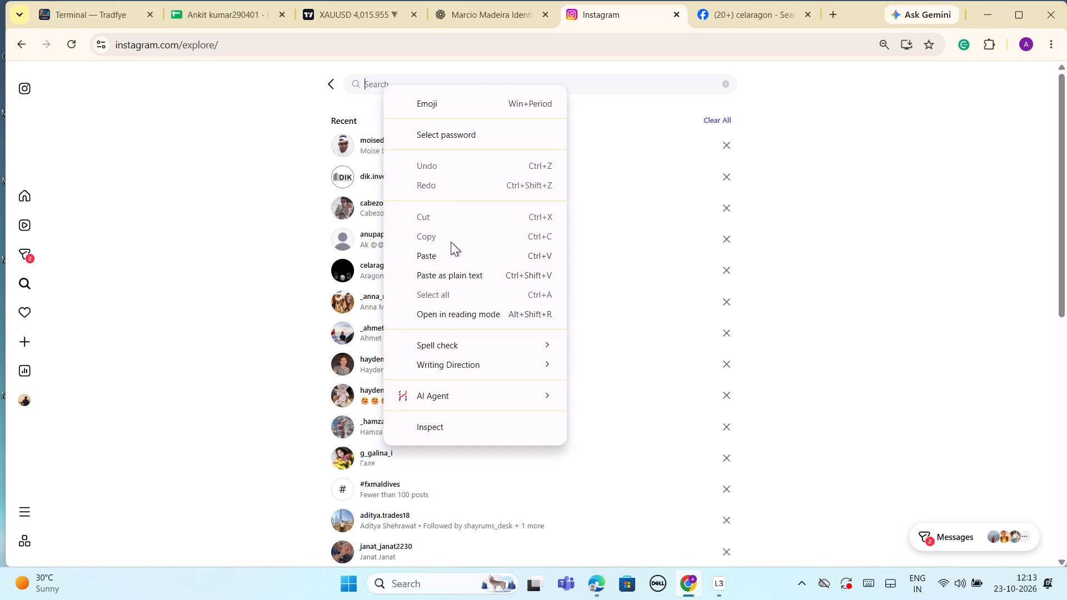
click(454, 251)
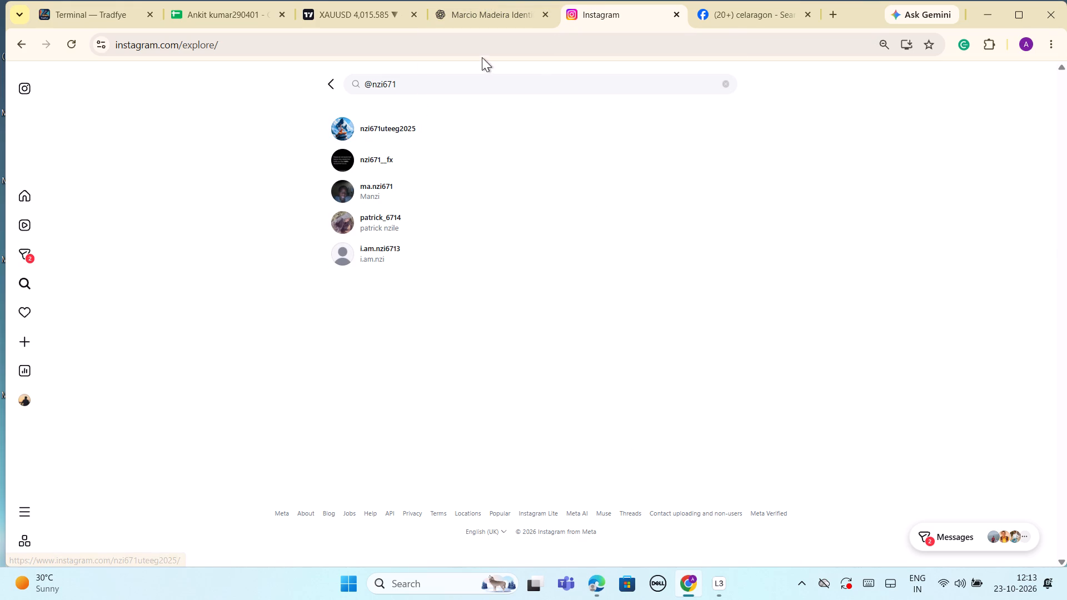
Switch to the TradingView tab to look at the XAUUSD chart.
click(368, 24)
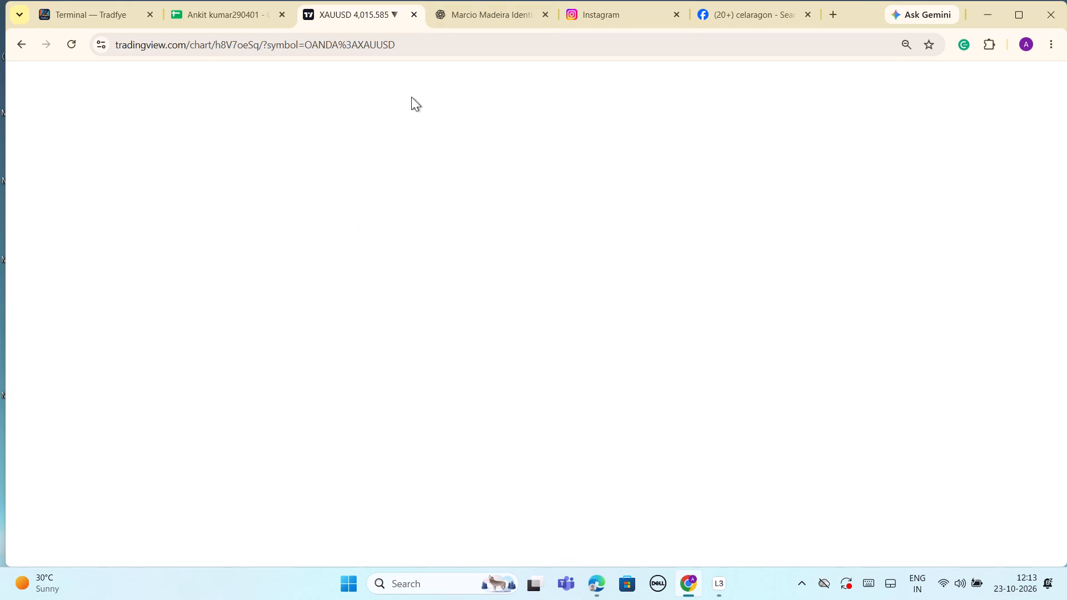
Copy the username from row 488 of the new task sheet and search for it on Instagram.
click(249, 16)
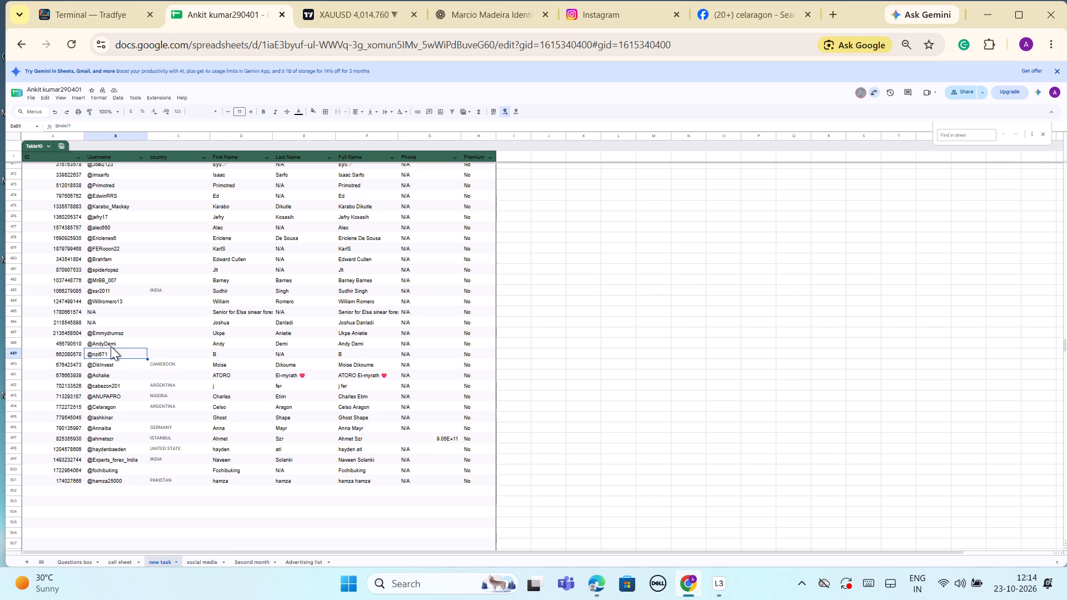
click(111, 346)
right_click(111, 346)
click(139, 97)
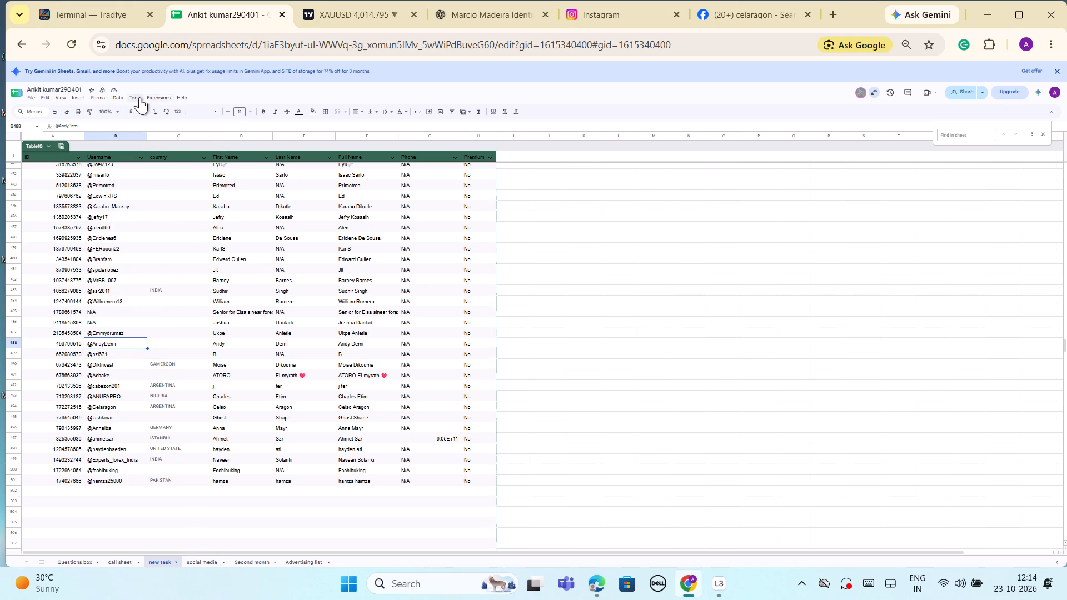
click(590, 16)
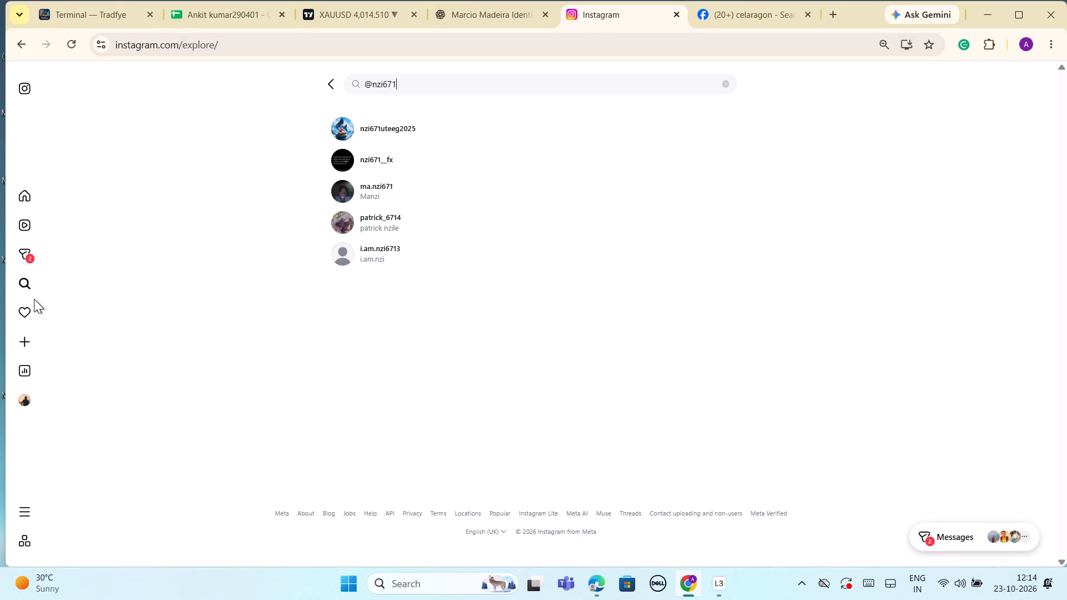
click(27, 294)
click(726, 81)
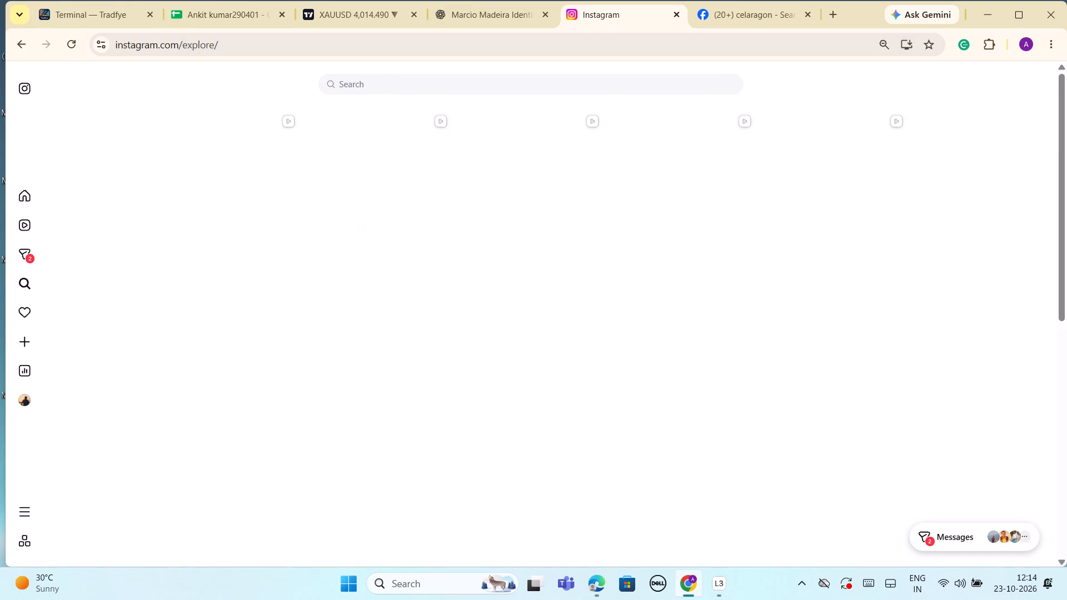
right_click(410, 87)
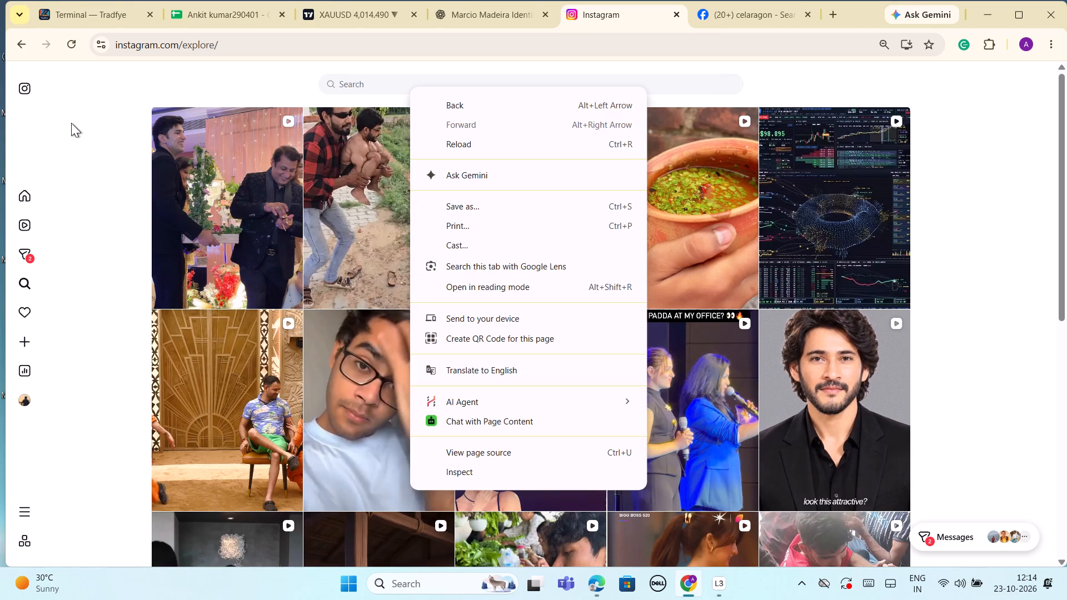
click(71, 123)
right_click(383, 82)
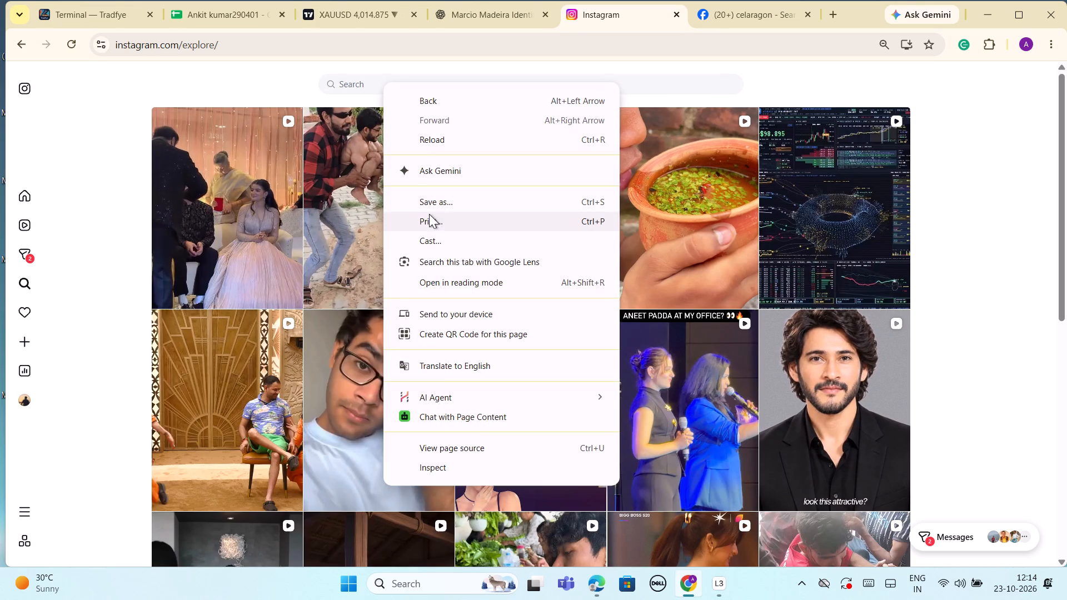
click(129, 125)
click(383, 81)
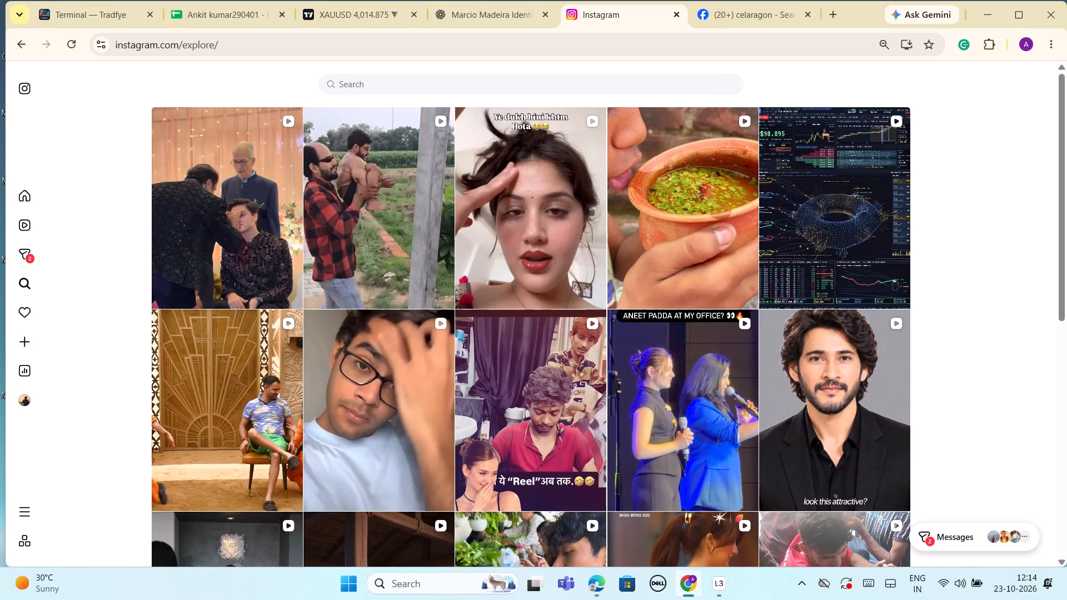
right_click(390, 84)
click(500, 257)
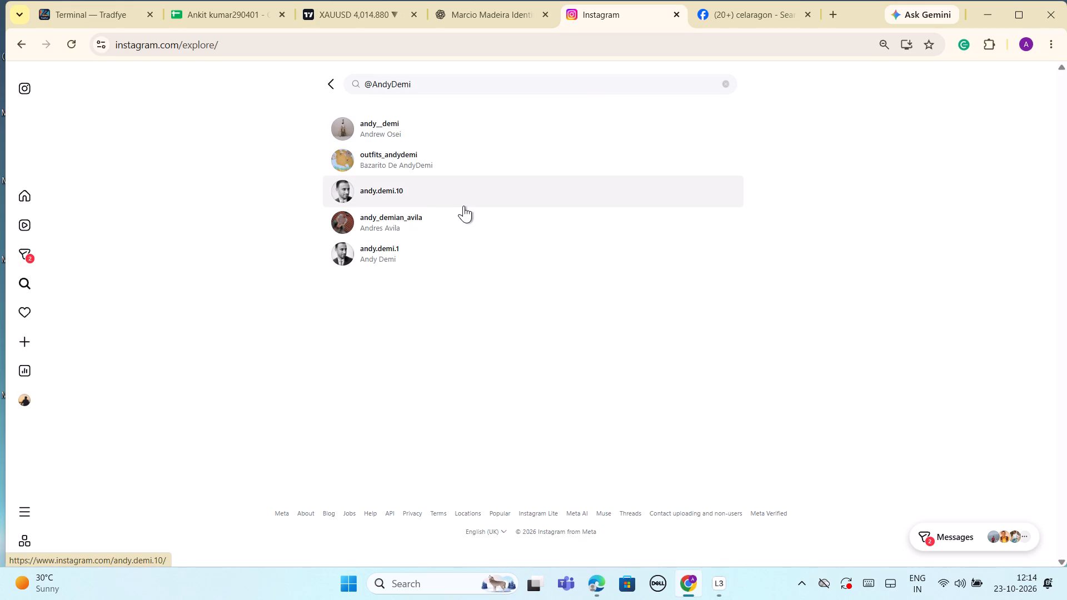
Copy the full name from row 488 of the new task sheet and search for it on Instagram.
click(227, 19)
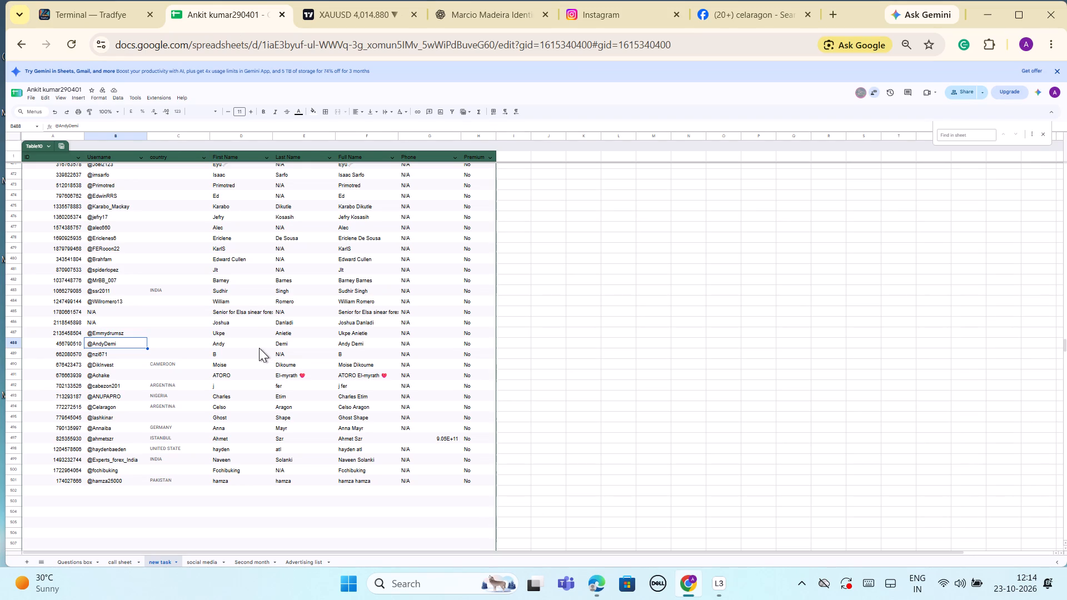
click(356, 344)
right_click(356, 344)
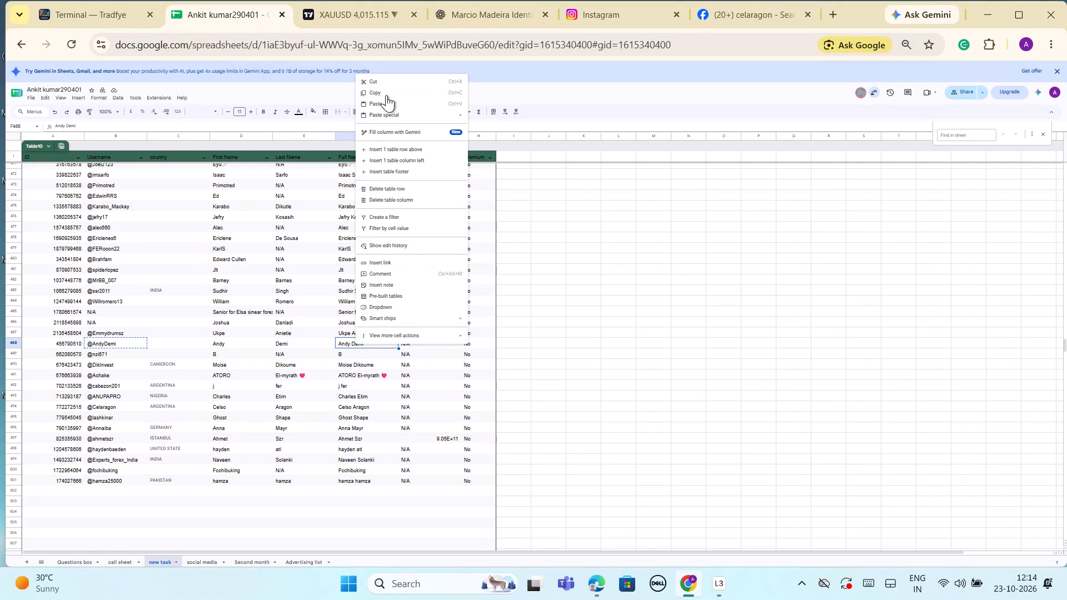
click(388, 92)
click(613, 24)
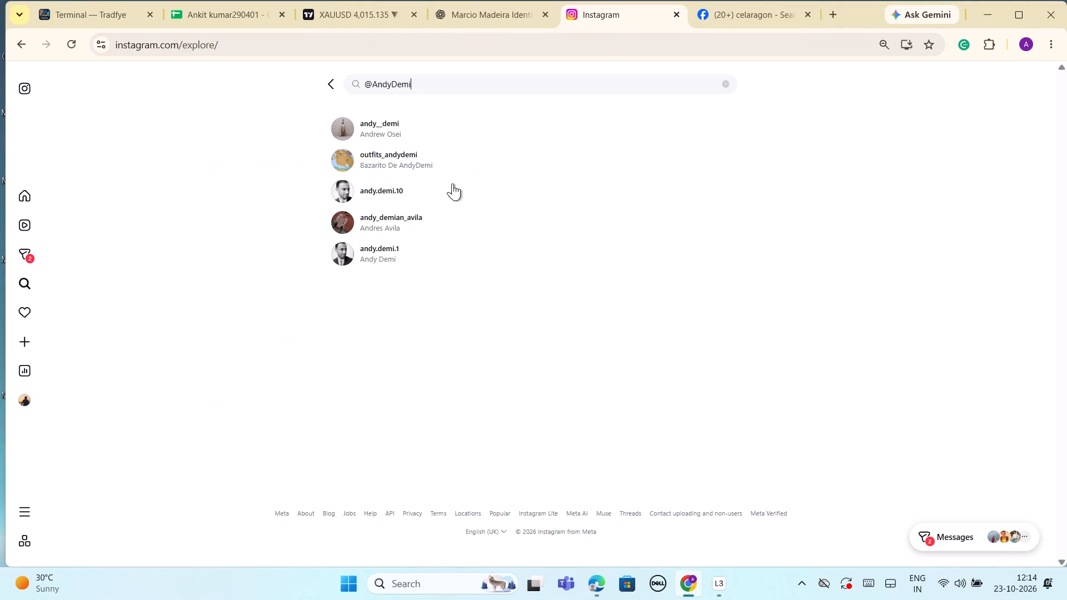
click(725, 86)
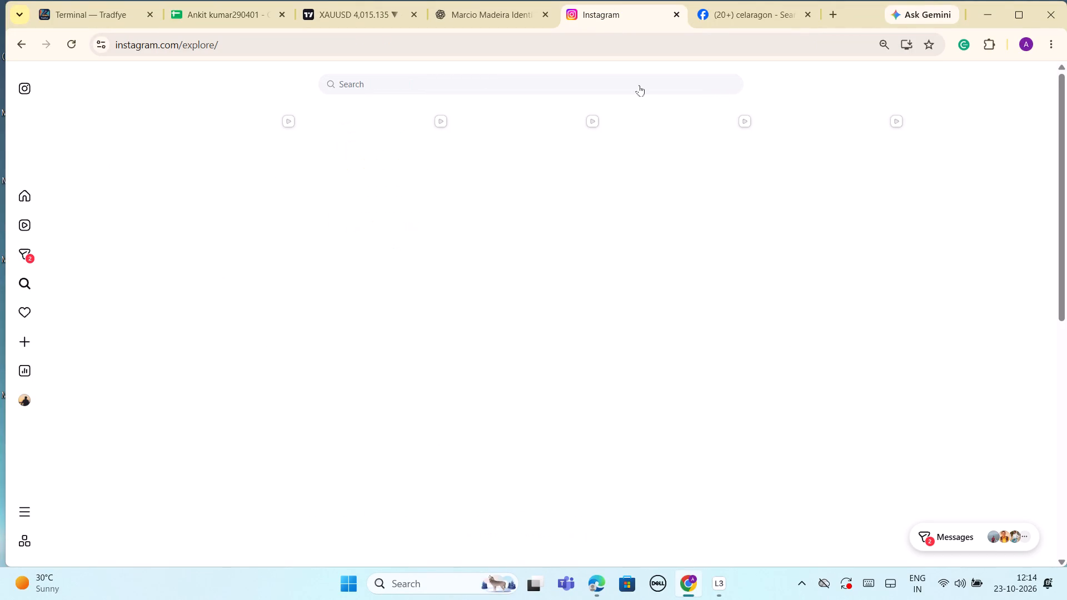
right_click(411, 88)
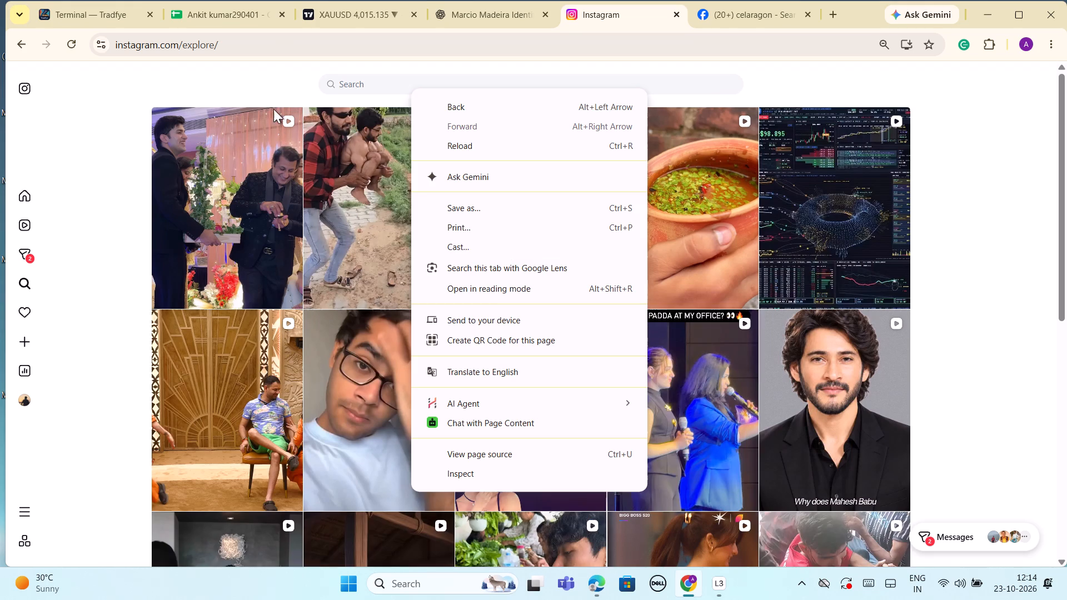
click(346, 67)
click(351, 77)
right_click(375, 83)
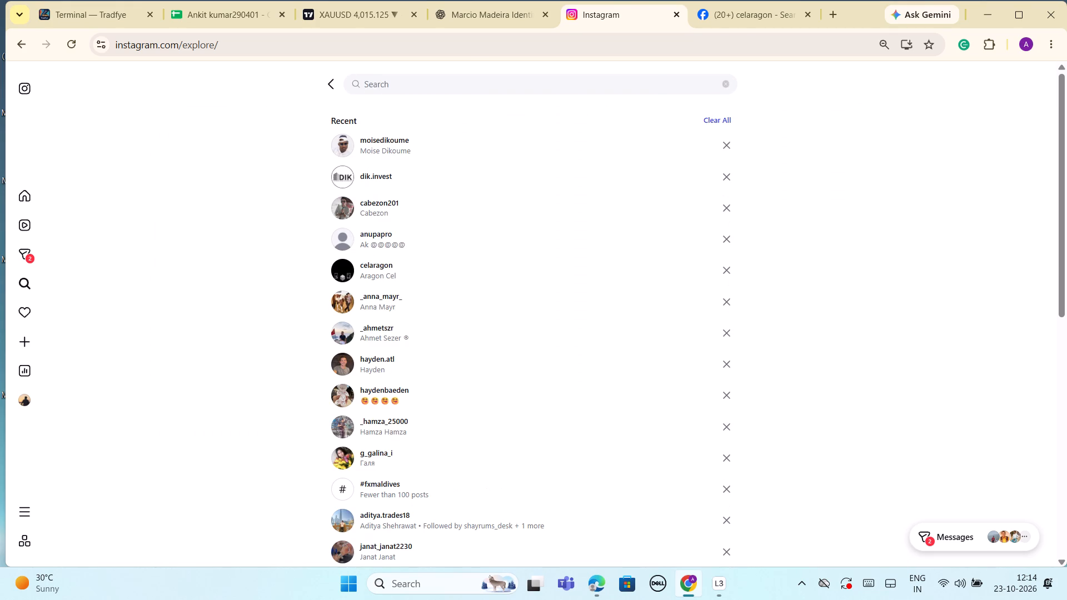
click(438, 257)
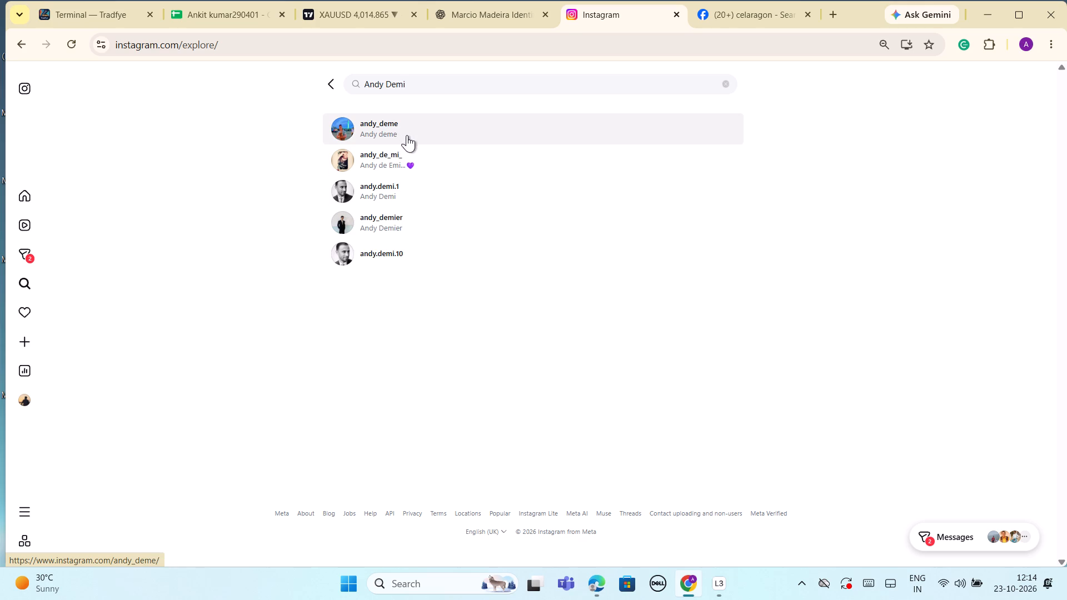
Open the first profile found for the row 488 contact's full name and check its account information for the country.
click(391, 126)
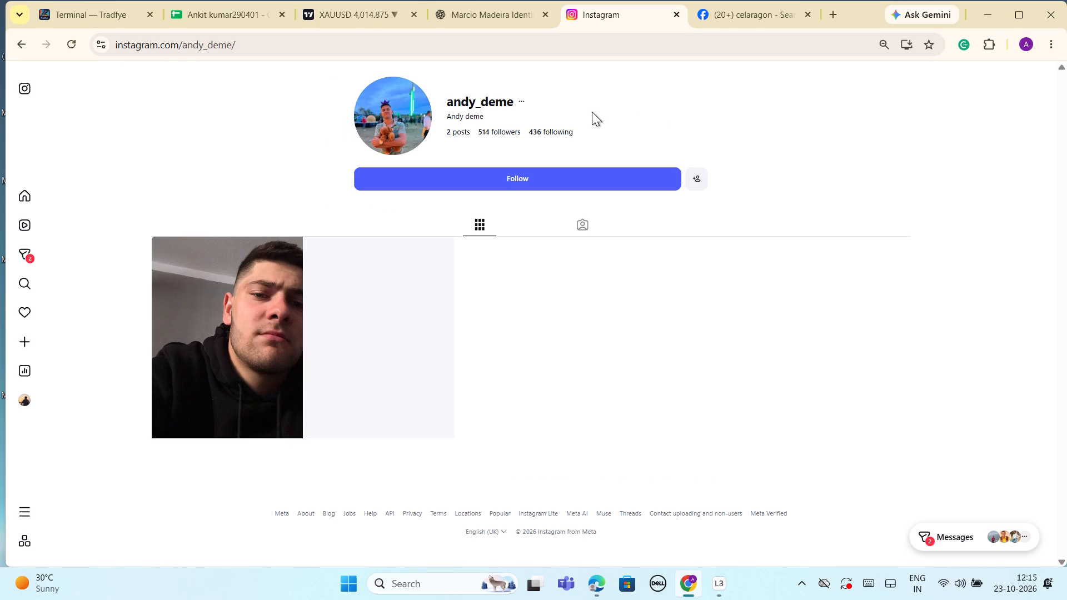
click(523, 102)
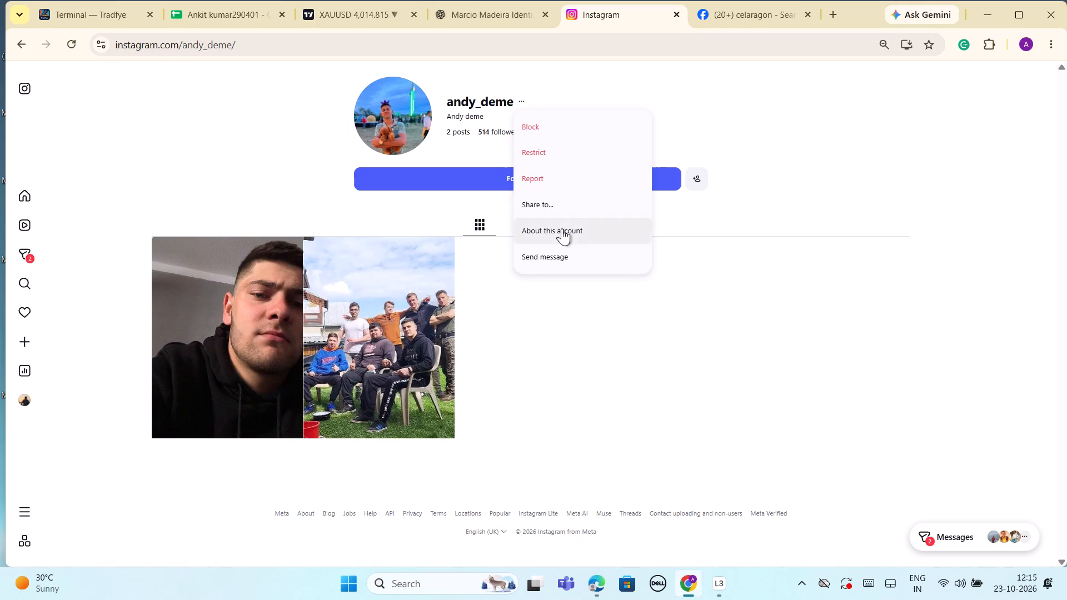
click(562, 228)
click(731, 144)
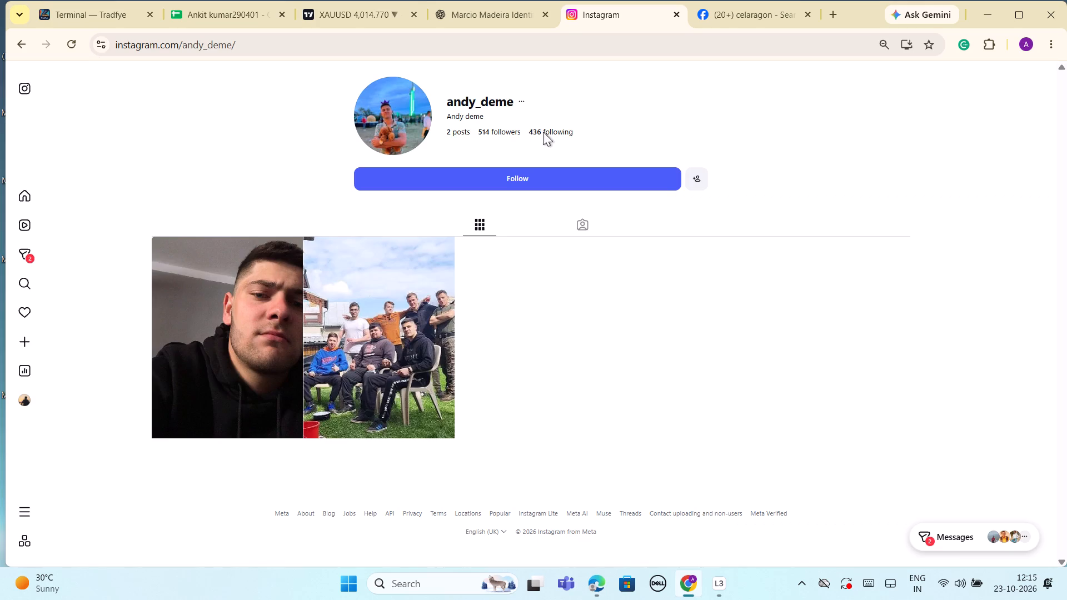
click(523, 99)
click(539, 230)
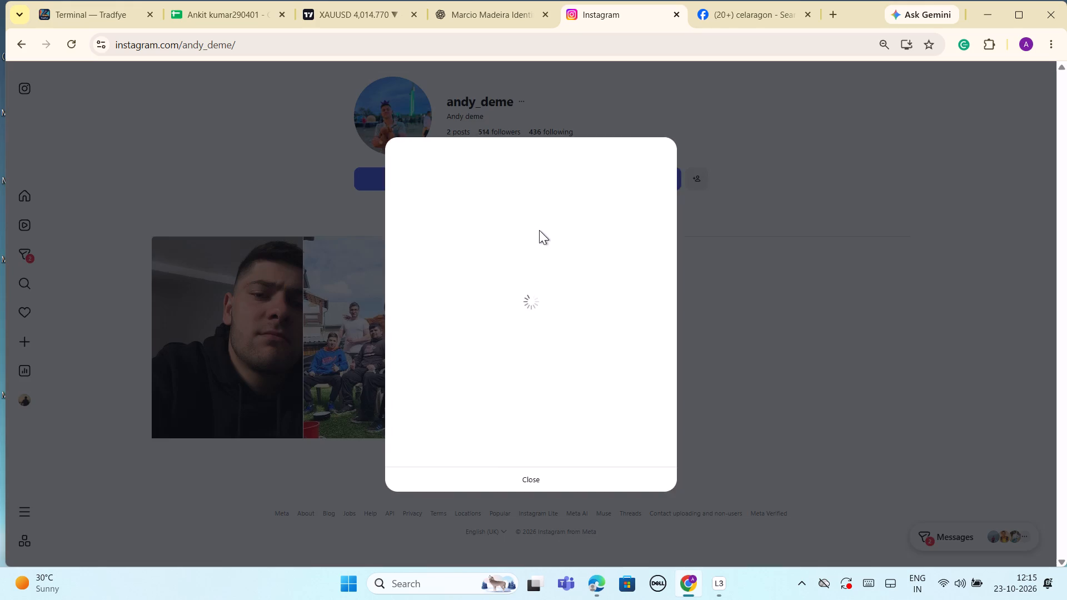
click(785, 158)
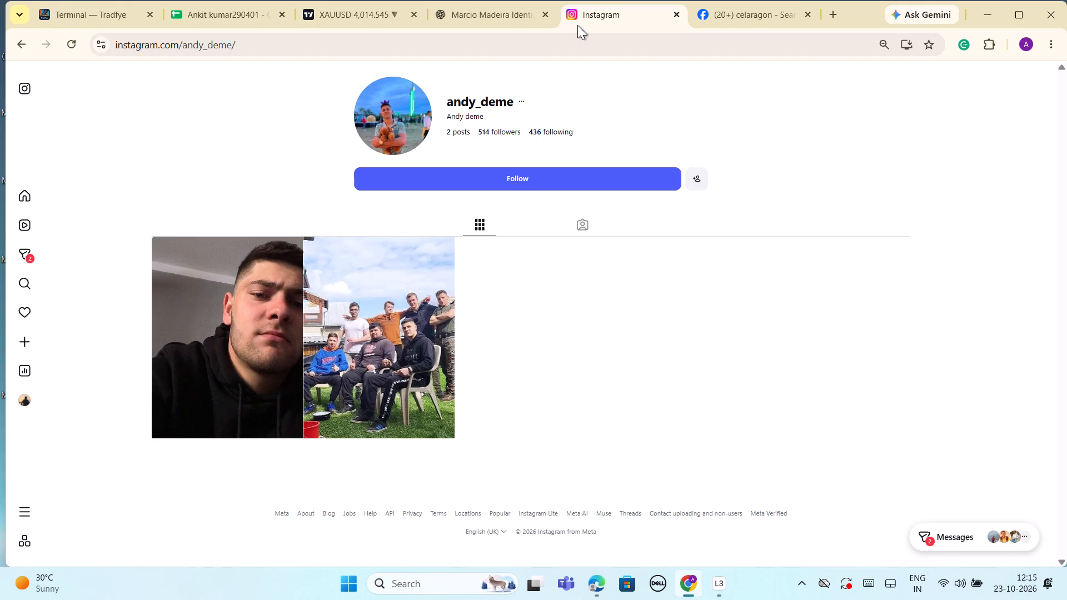
Copy the row 488 username from the new task sheet again and repeat the Instagram search with it.
click(493, 22)
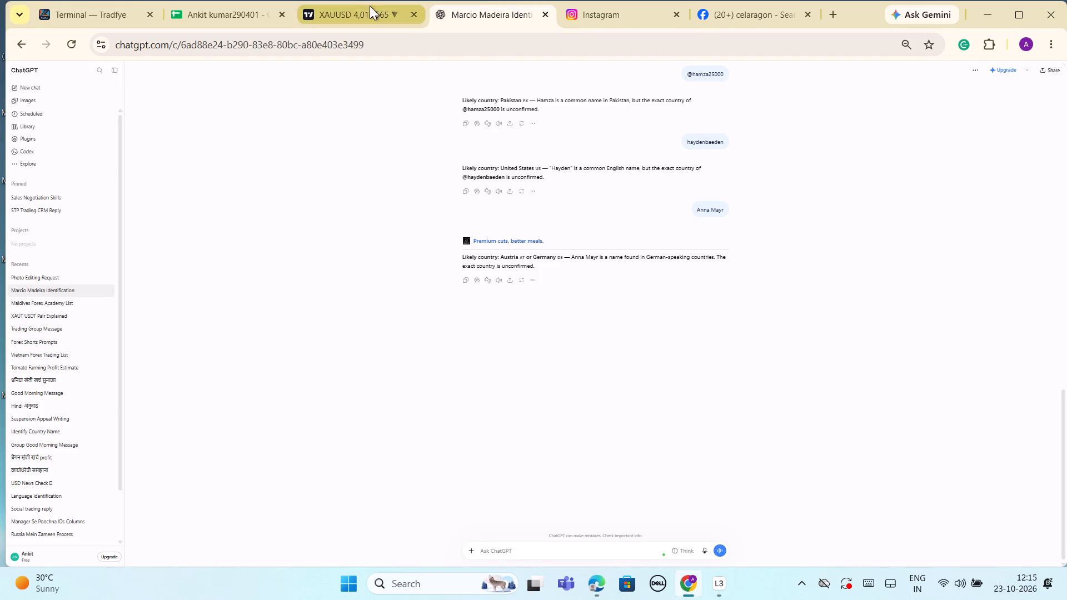
click(250, 11)
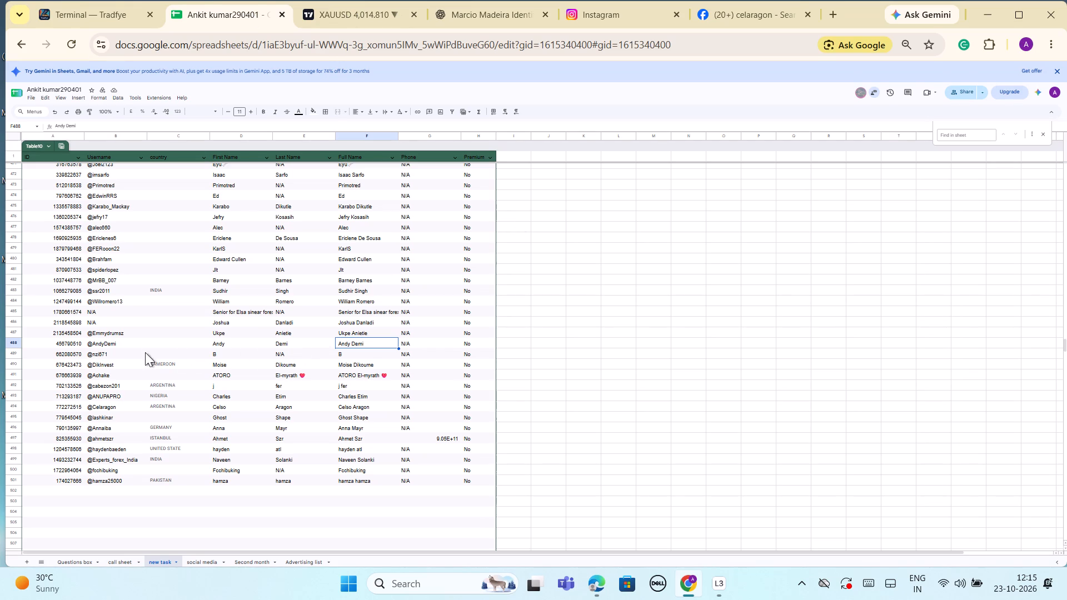
click(114, 342)
right_click(114, 342)
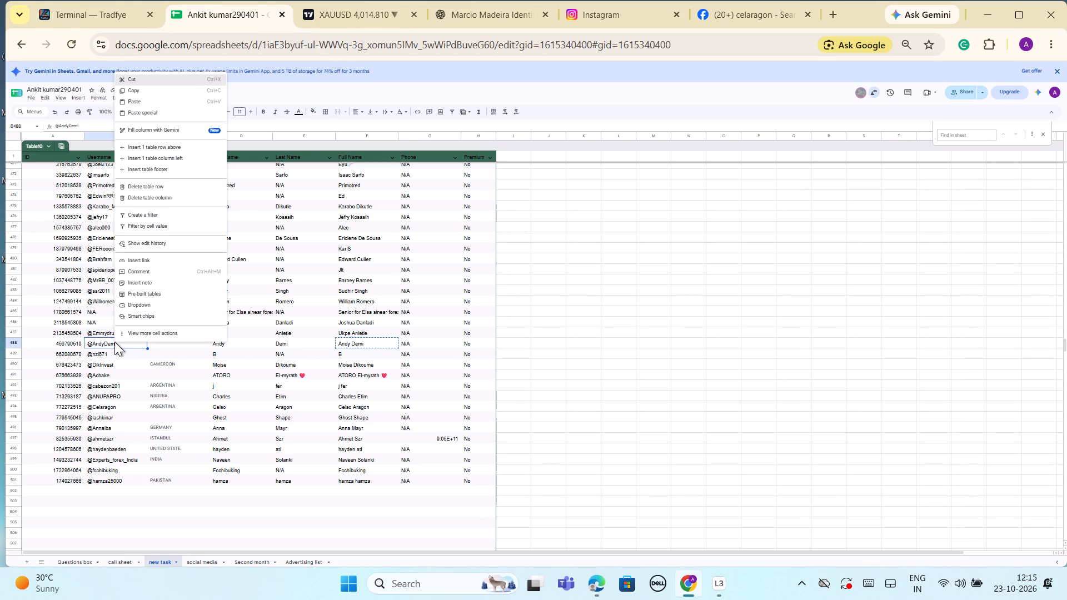
click(158, 92)
click(615, 17)
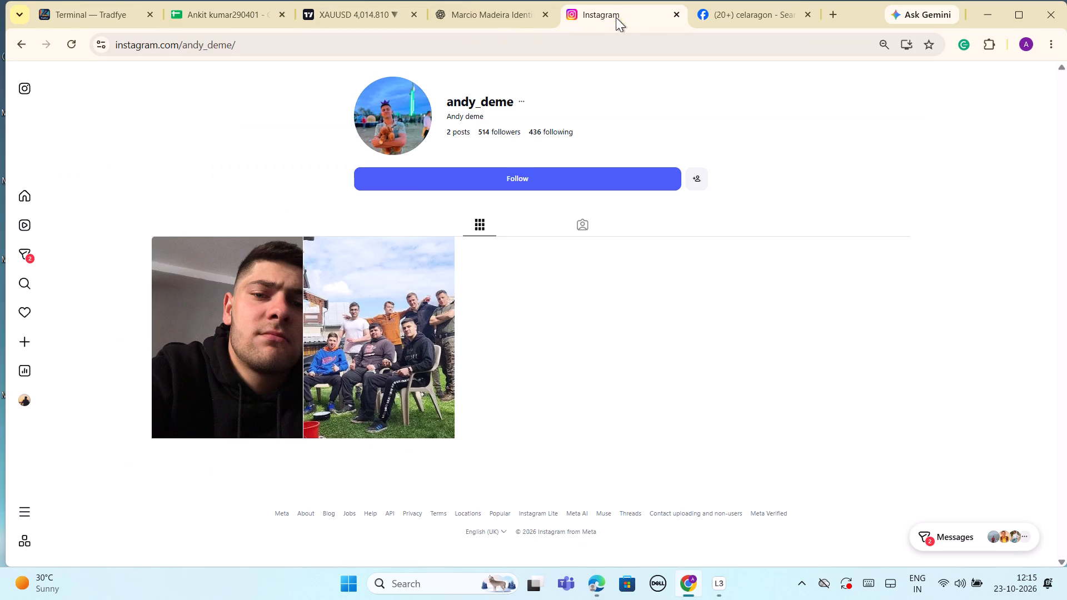
click(18, 282)
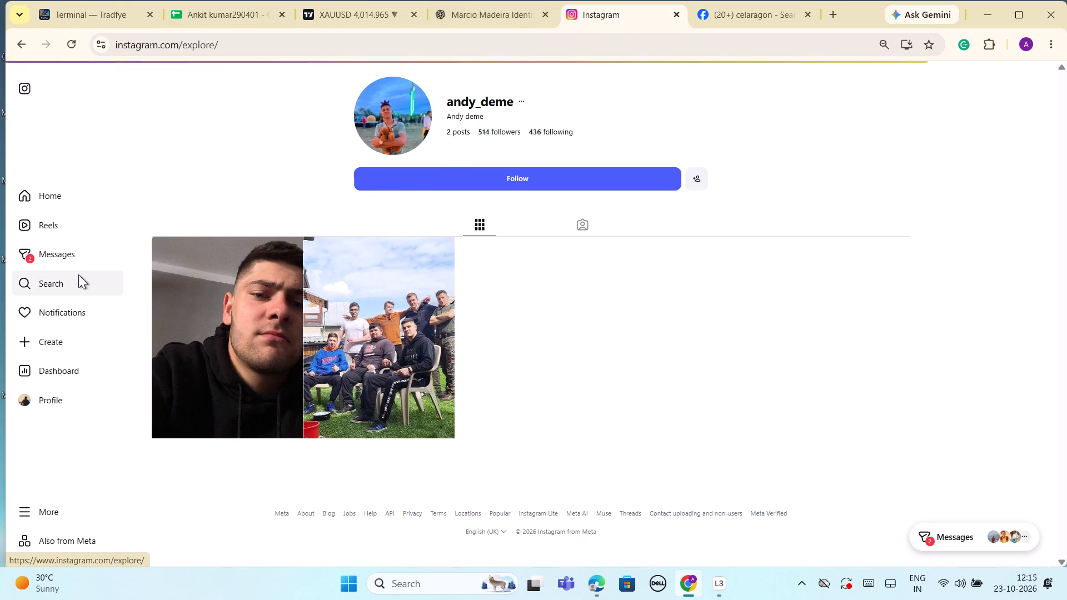
click(423, 81)
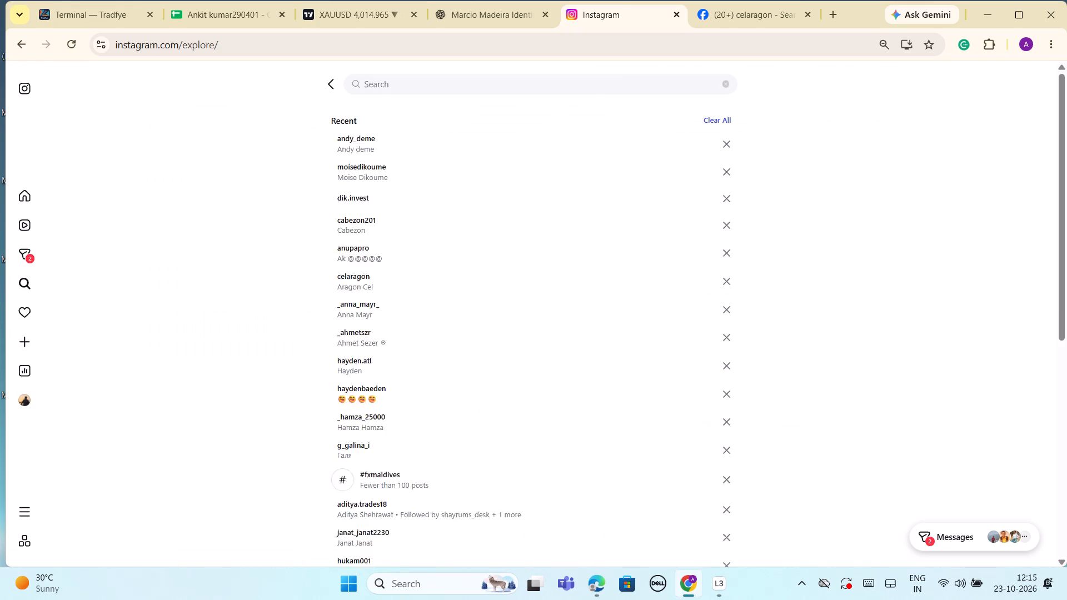
right_click(412, 86)
click(453, 256)
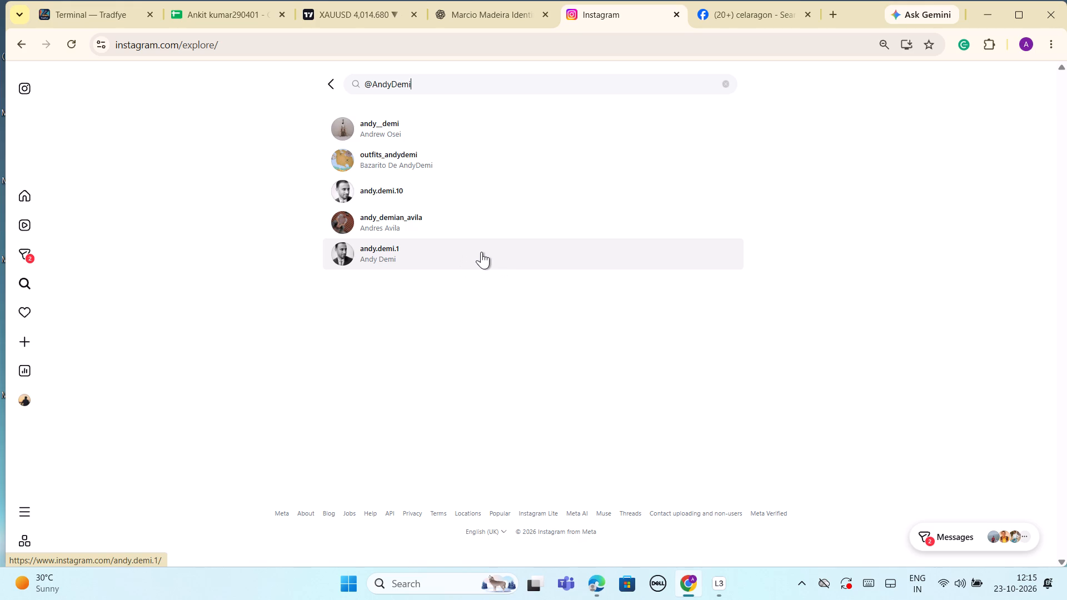
Open the first profile found for the row 488 username and check its account information for the country.
click(368, 123)
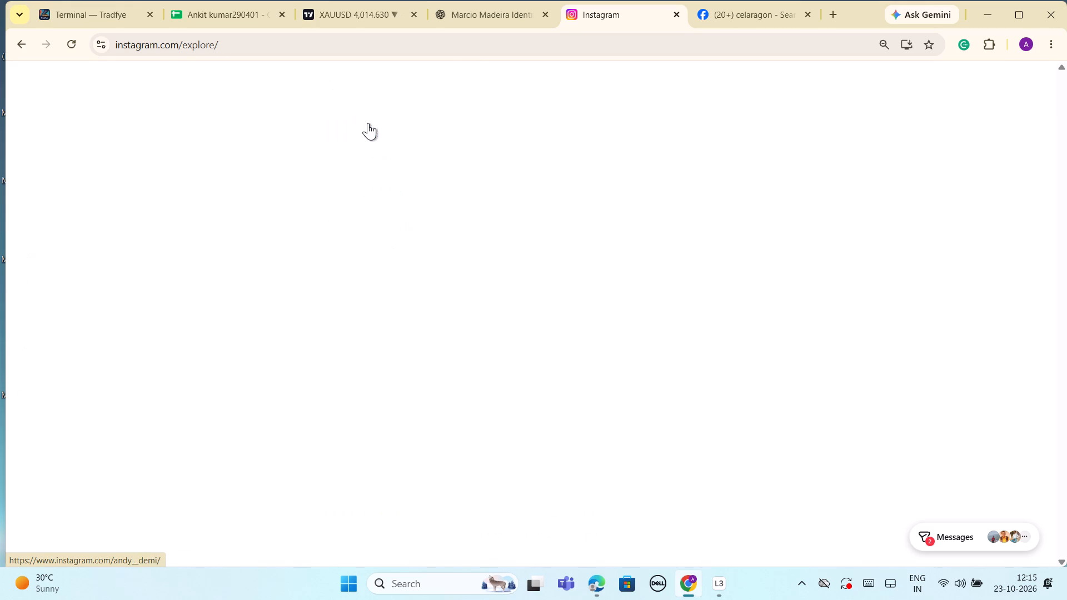
click(521, 96)
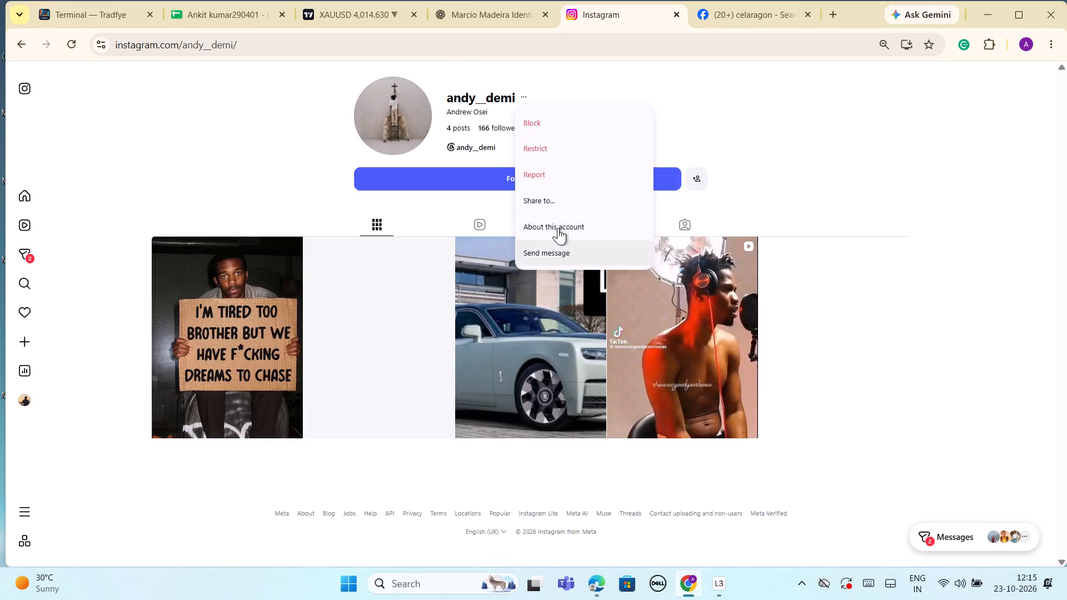
click(557, 224)
click(781, 199)
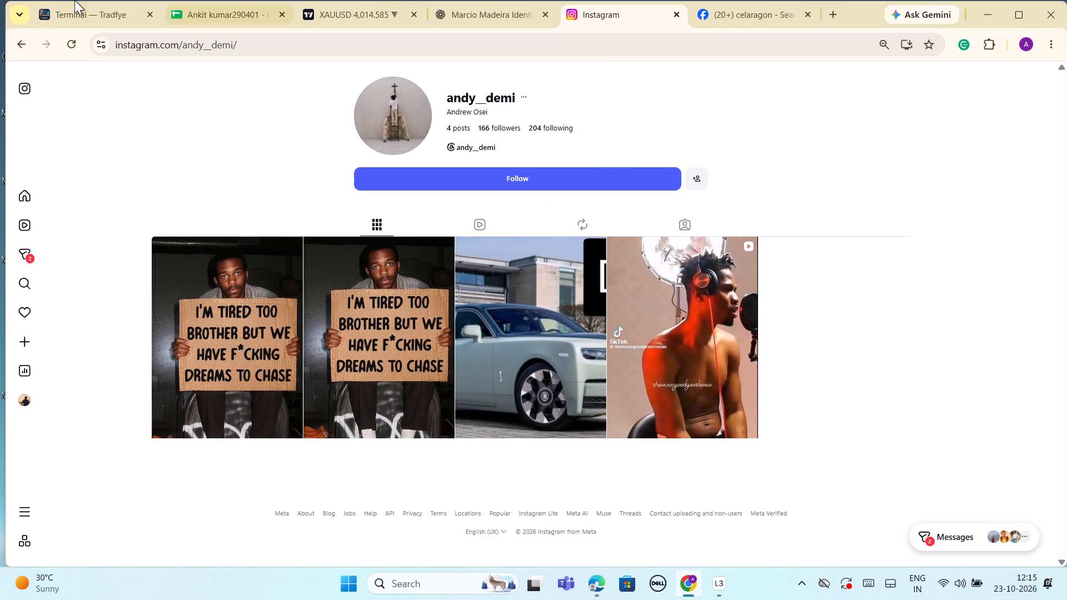
Enter GHANA in the country column for row 488 of the new task sheet.
click(213, 10)
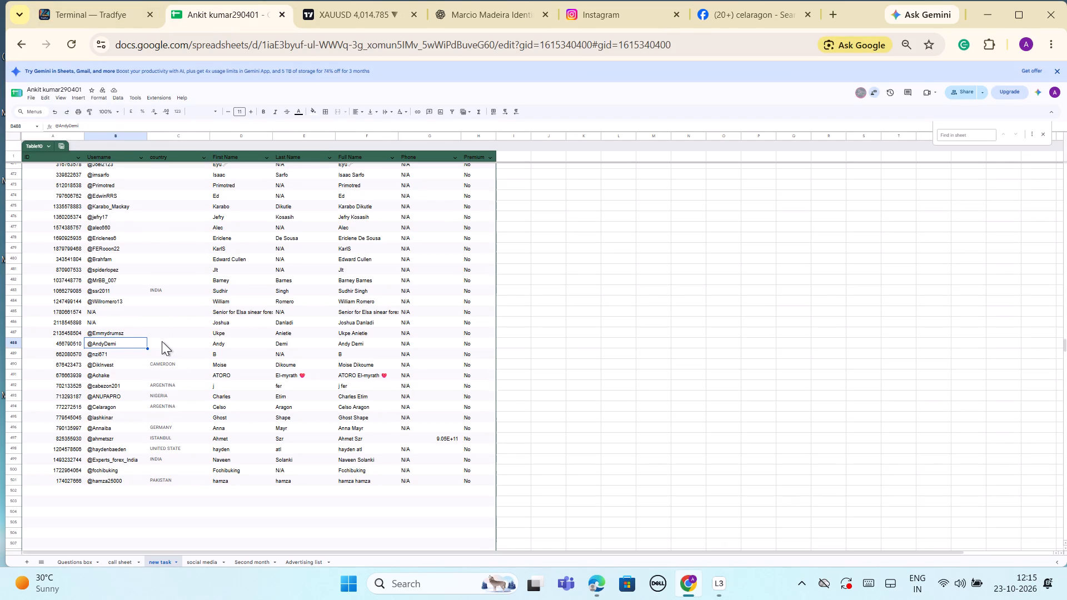
click(163, 342)
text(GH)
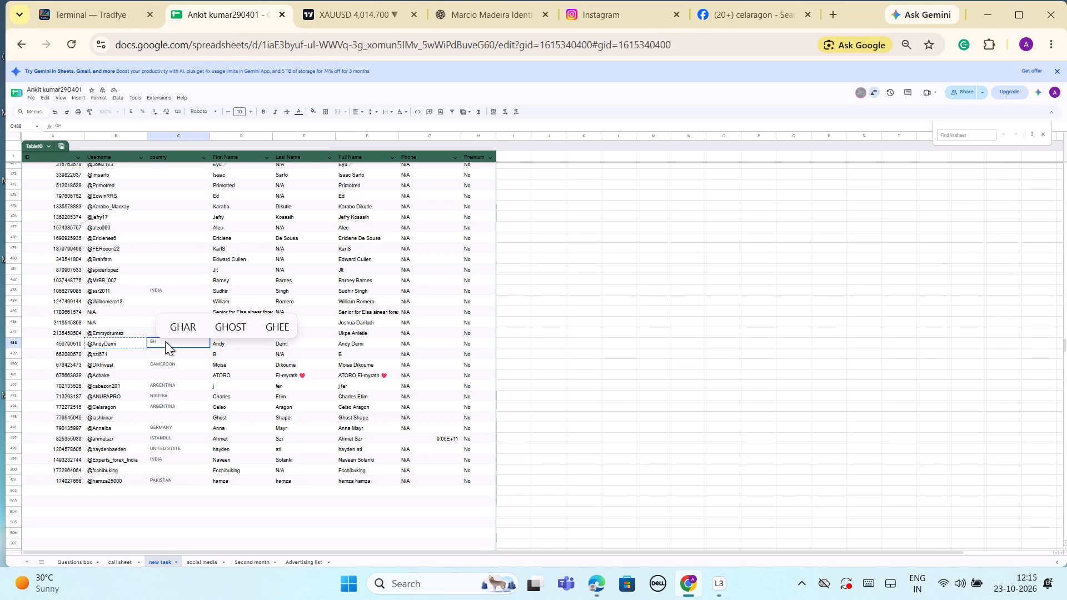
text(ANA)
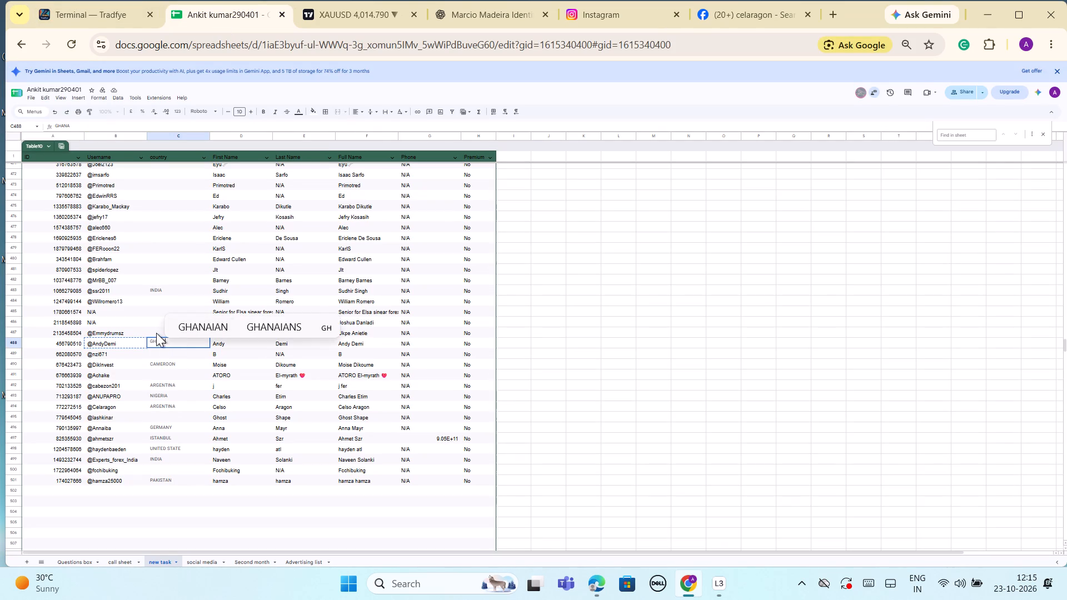
click(156, 333)
Copy the row 487 username from the new task sheet and search Instagram for it.
click(91, 333)
right_click(93, 333)
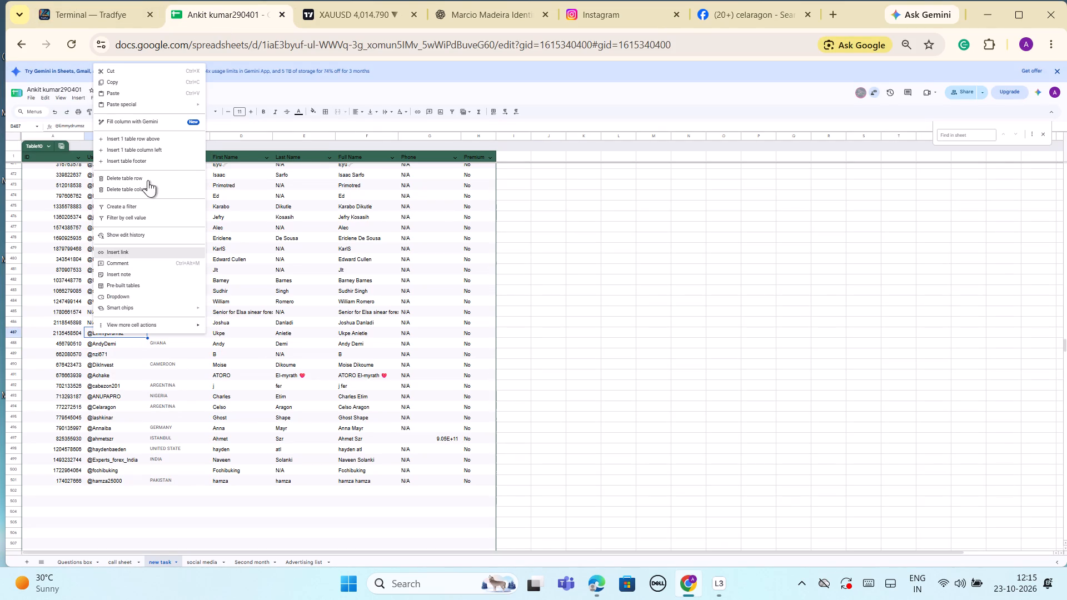
click(123, 85)
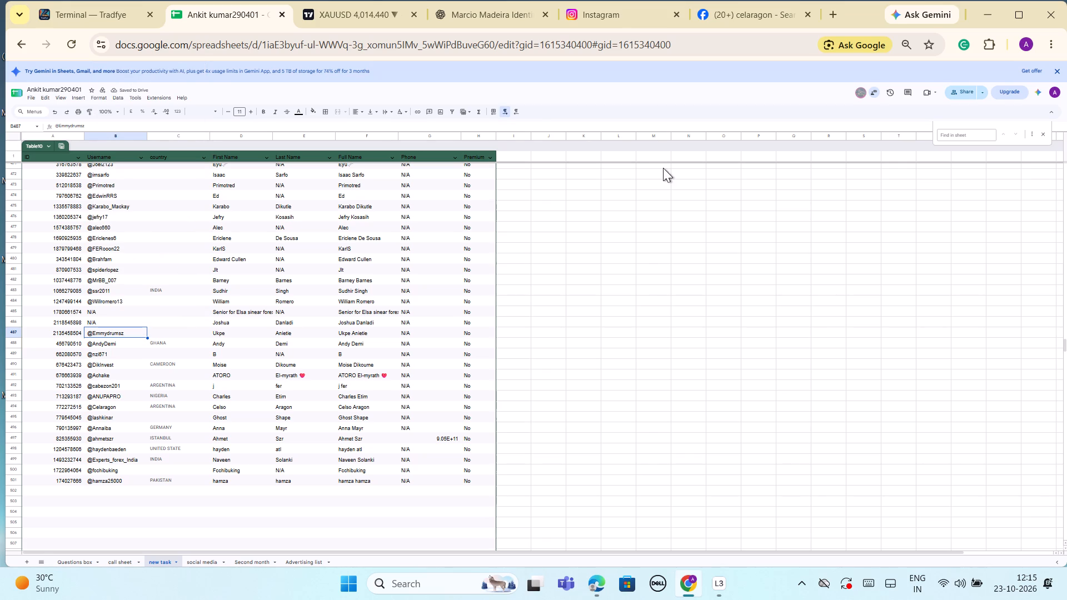
click(626, 22)
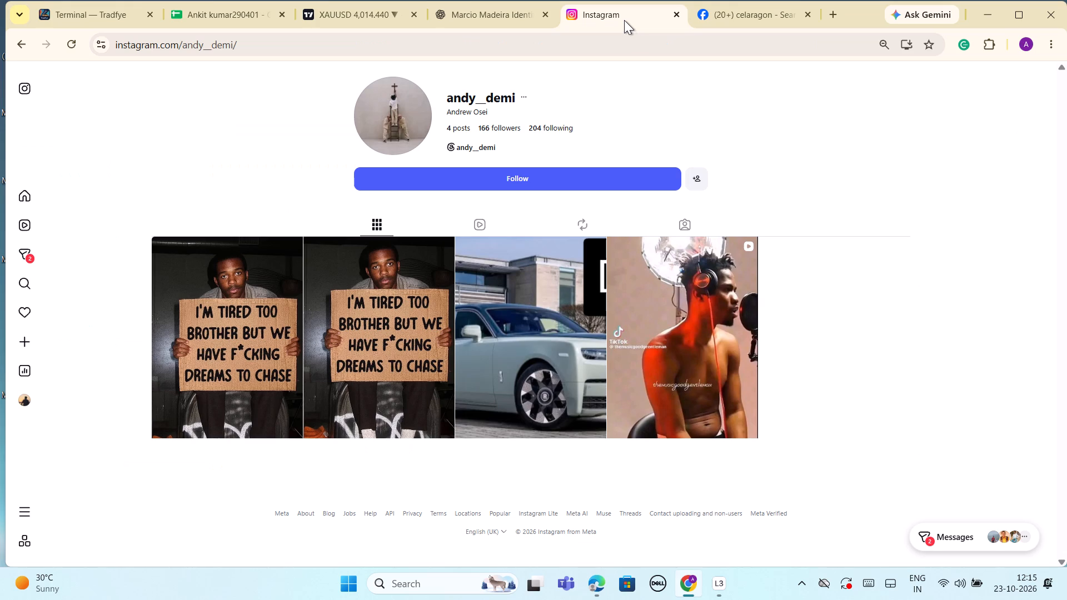
click(48, 292)
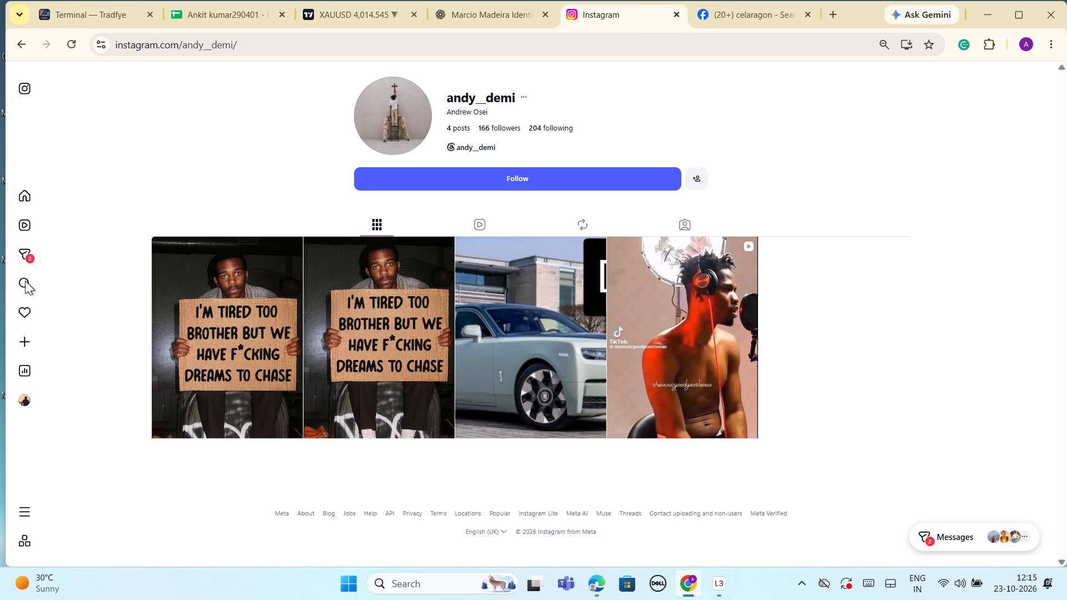
click(25, 279)
click(440, 91)
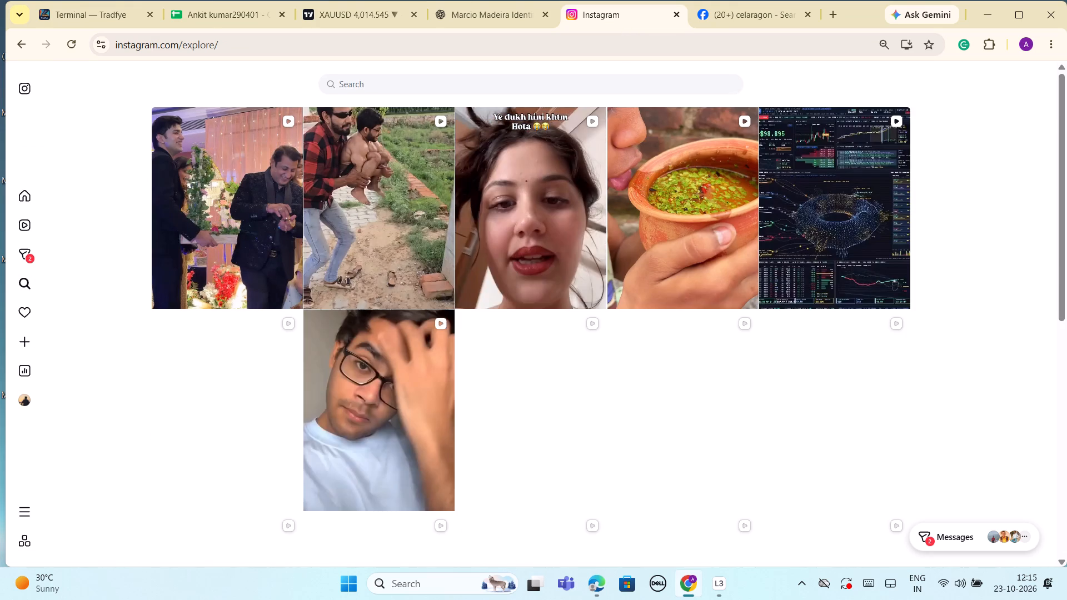
right_click(441, 84)
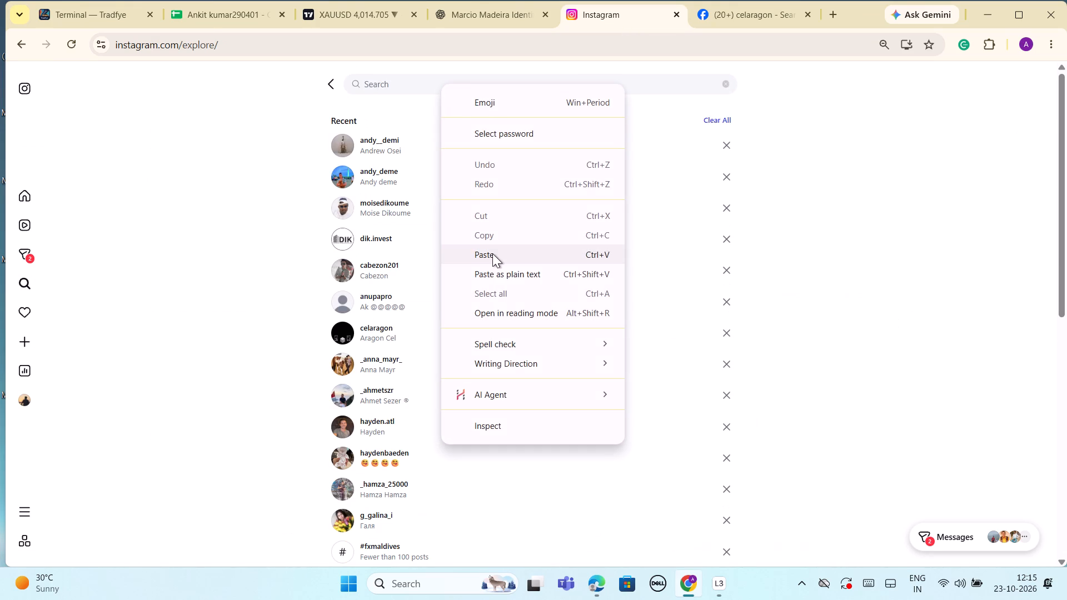
click(492, 253)
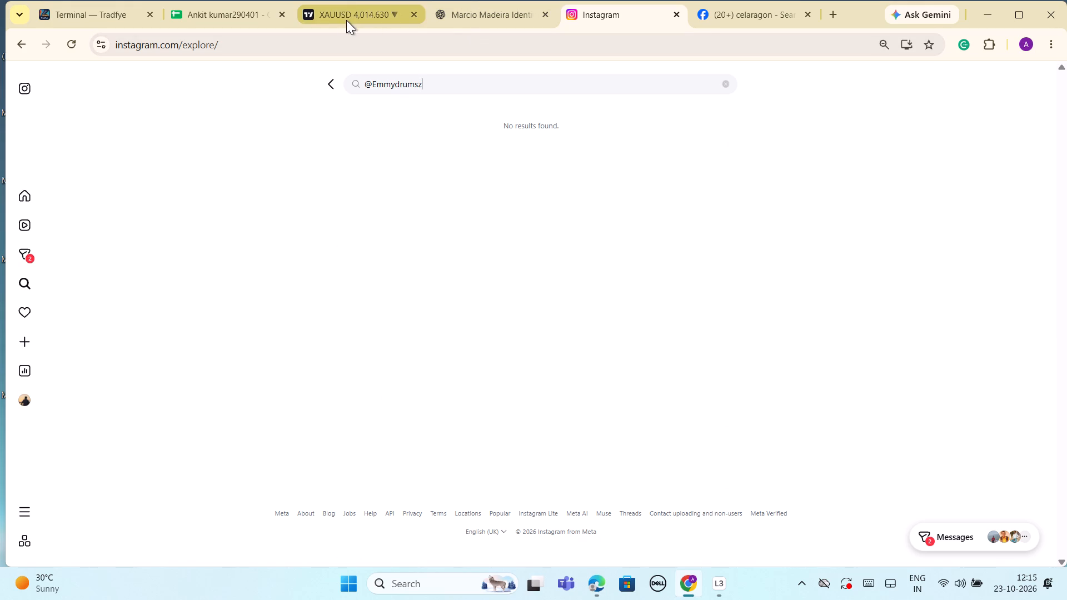
Copy the row 487 contact's full name from the new task sheet and repeat the Instagram search with it.
click(206, 20)
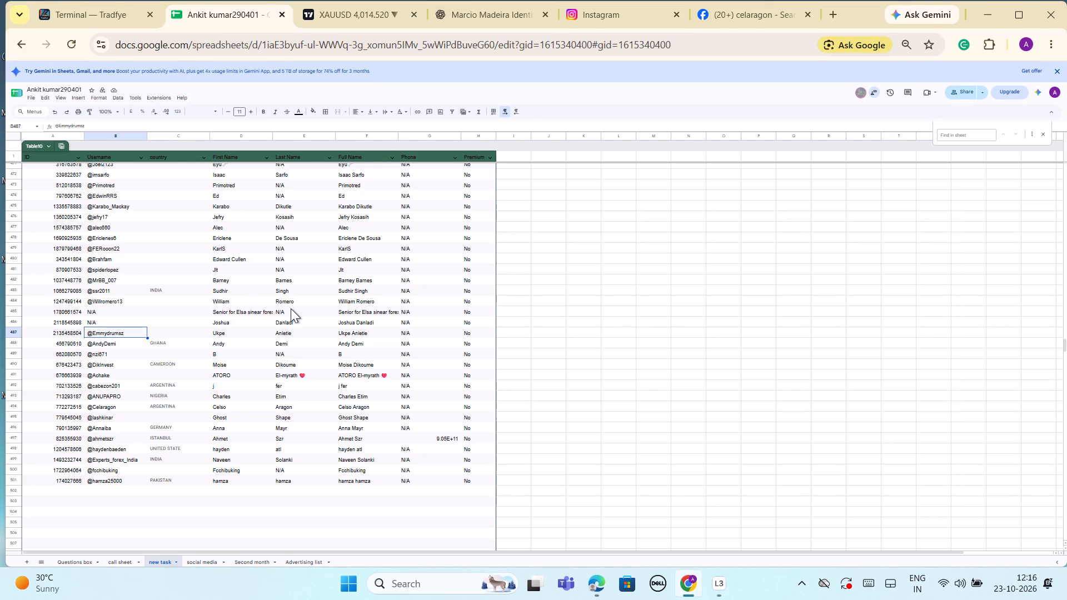
click(353, 334)
right_click(353, 334)
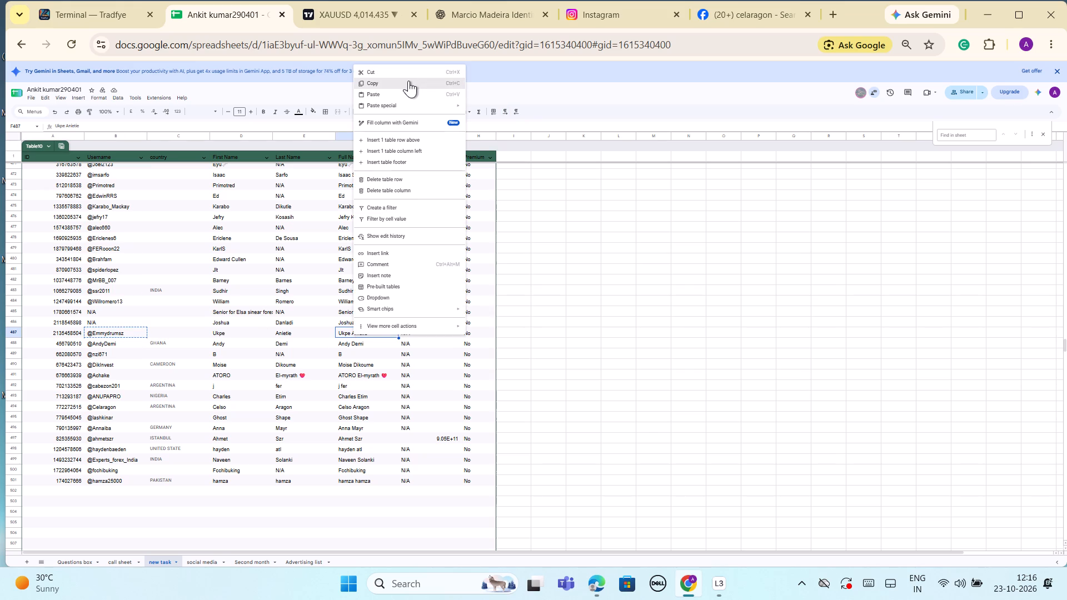
click(408, 81)
click(604, 10)
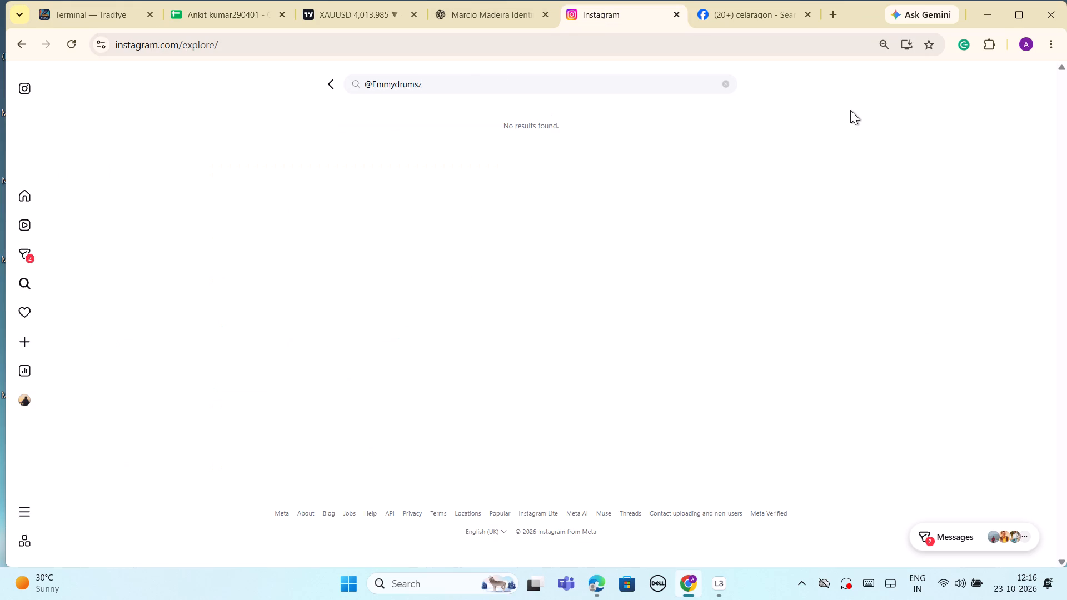
click(725, 79)
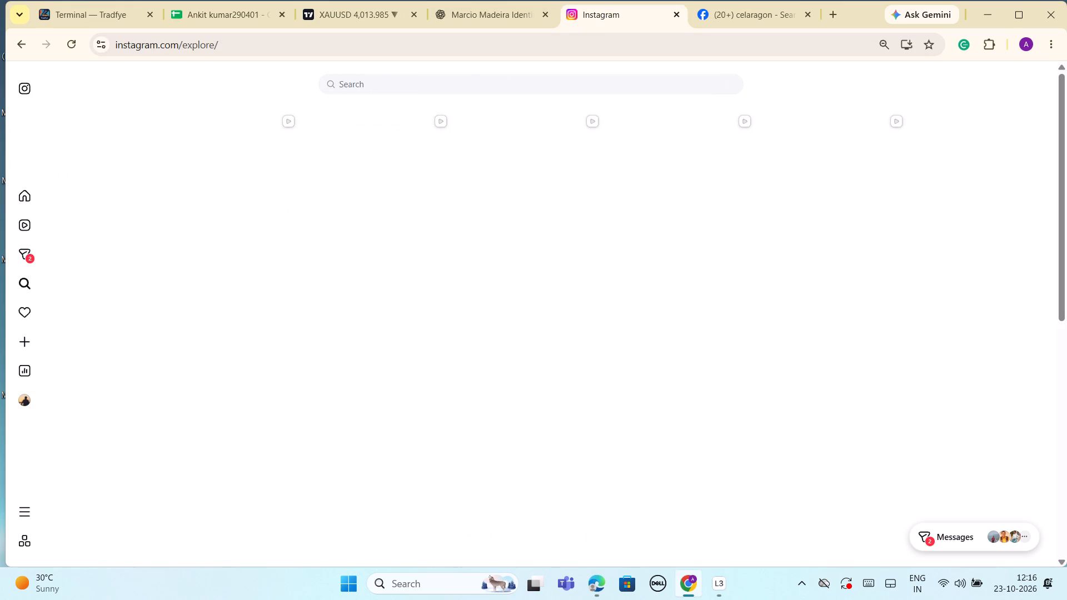
right_click(375, 83)
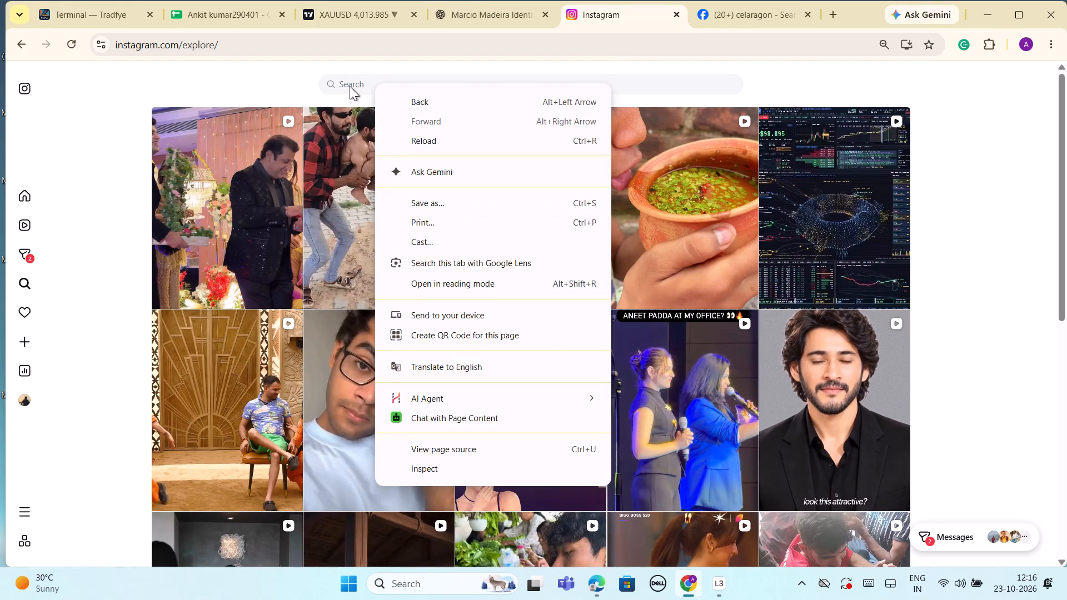
click(350, 84)
right_click(352, 78)
click(414, 248)
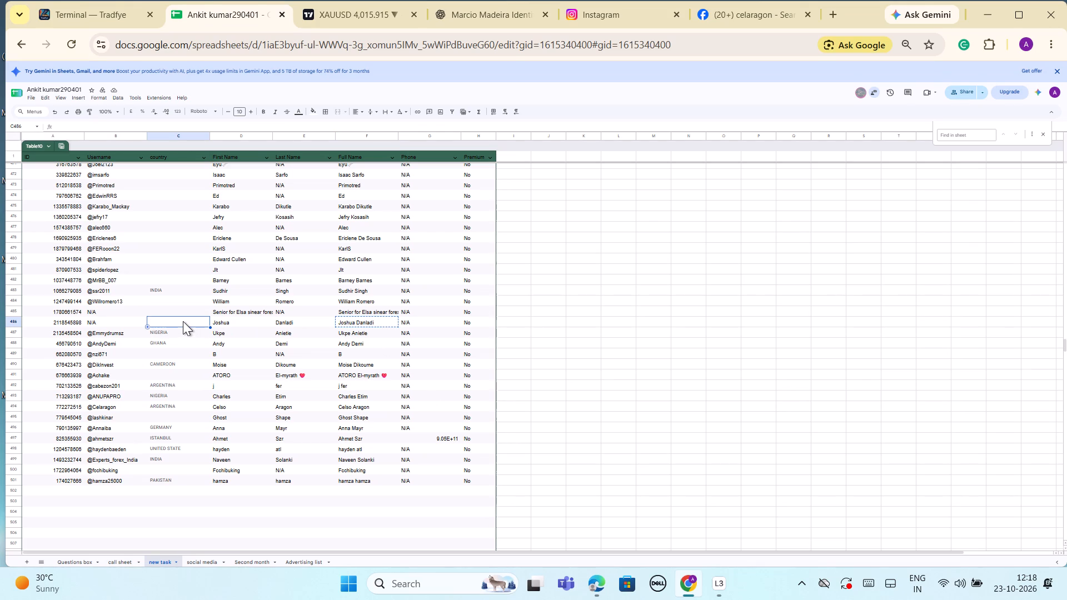
Enter NIGERIA in the country column for row 486 of the new task sheet.
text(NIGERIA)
click(163, 303)
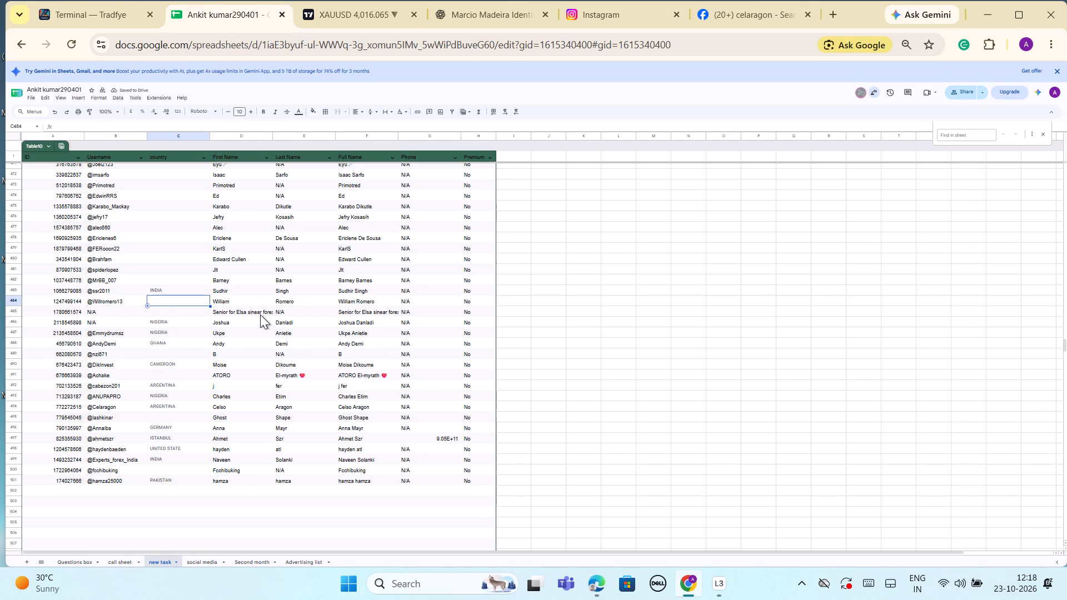
Copy the full name from row 485 and search for it on Instagram, returning to the sheet after checking the results.
click(363, 316)
right_click(363, 316)
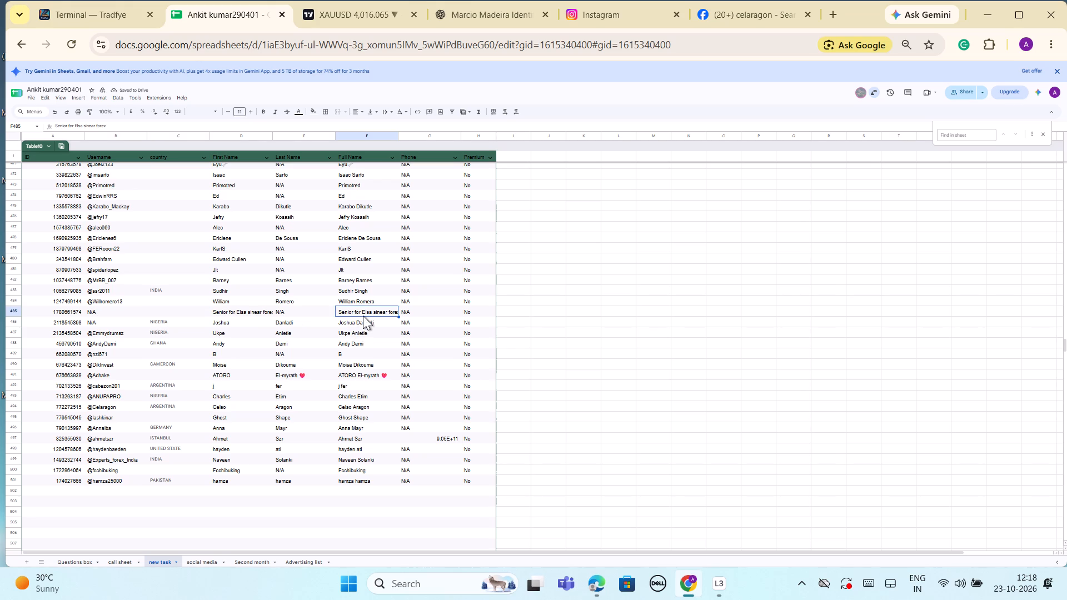
click(400, 317)
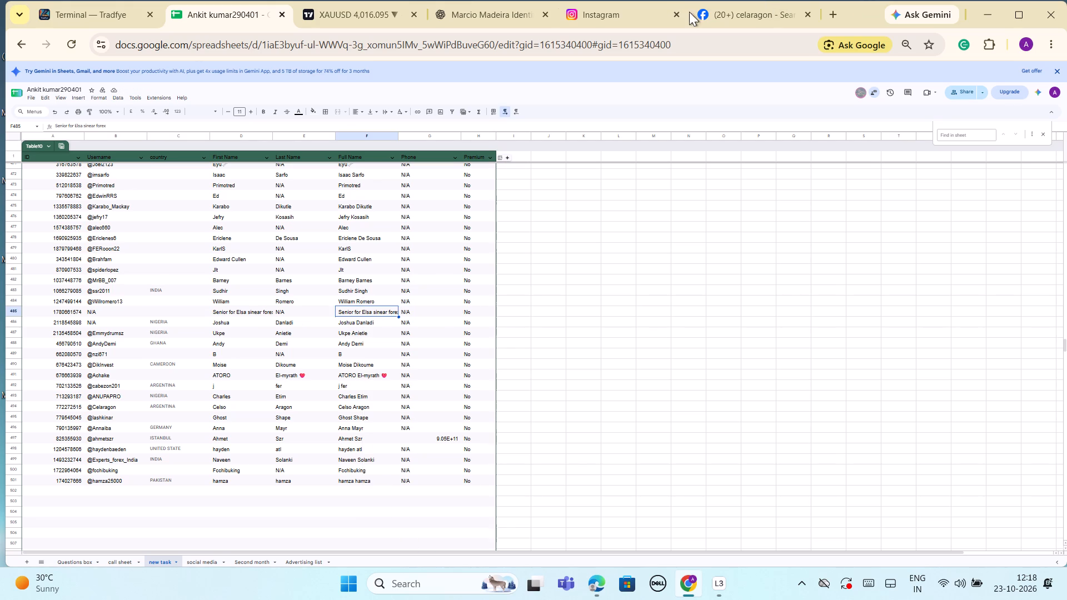
click(598, 9)
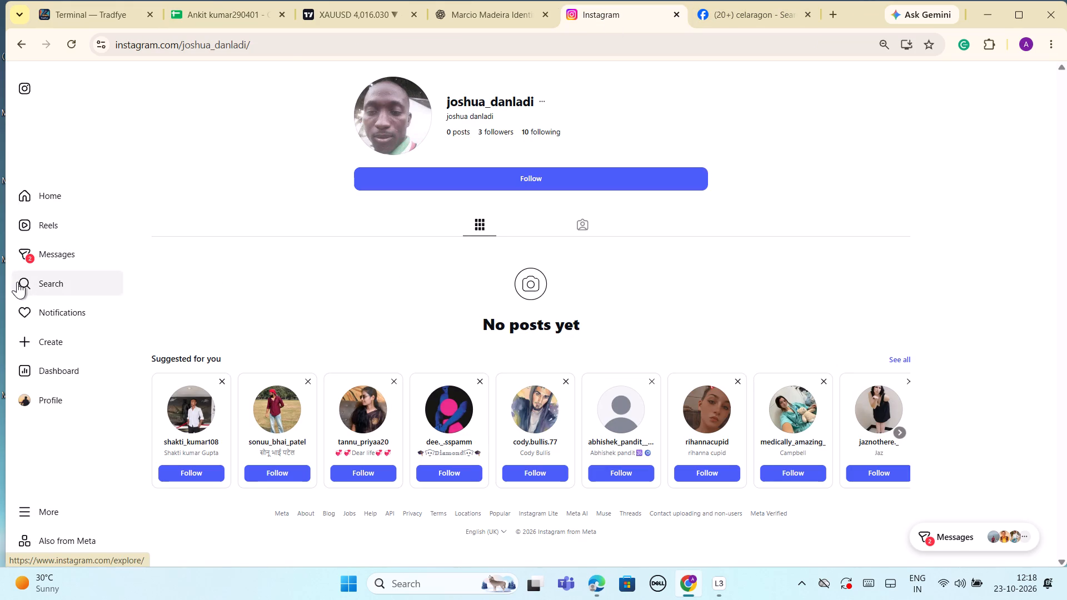
click(18, 282)
click(390, 87)
right_click(390, 87)
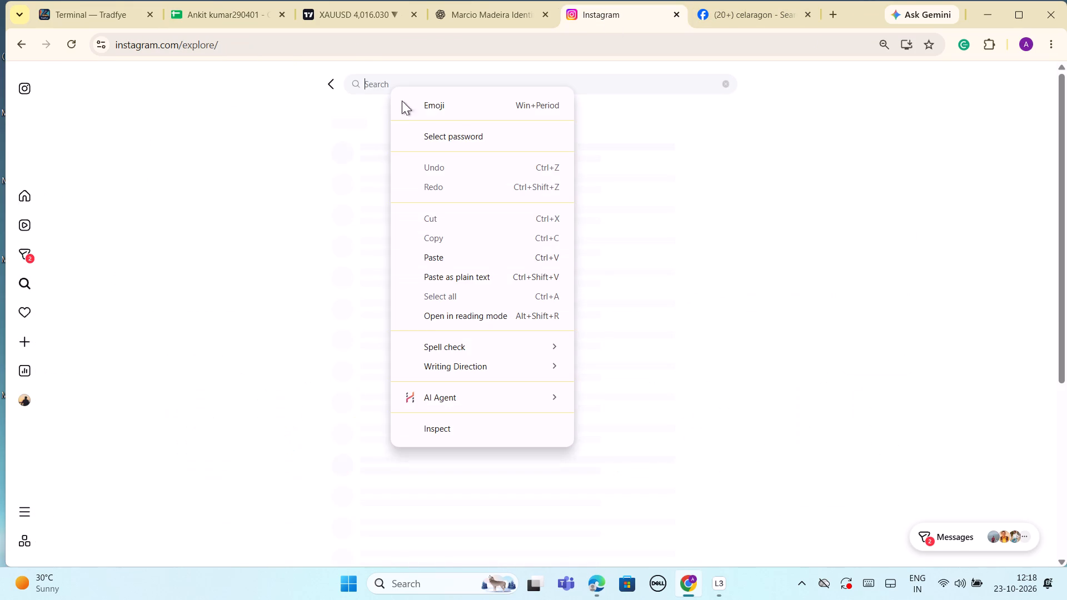
click(436, 257)
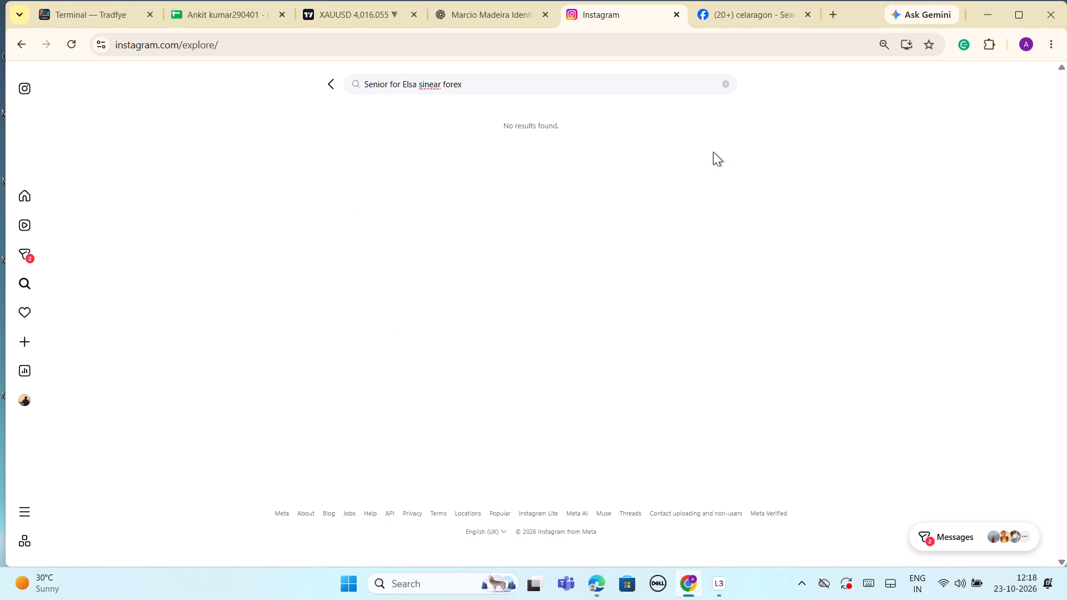
click(227, 18)
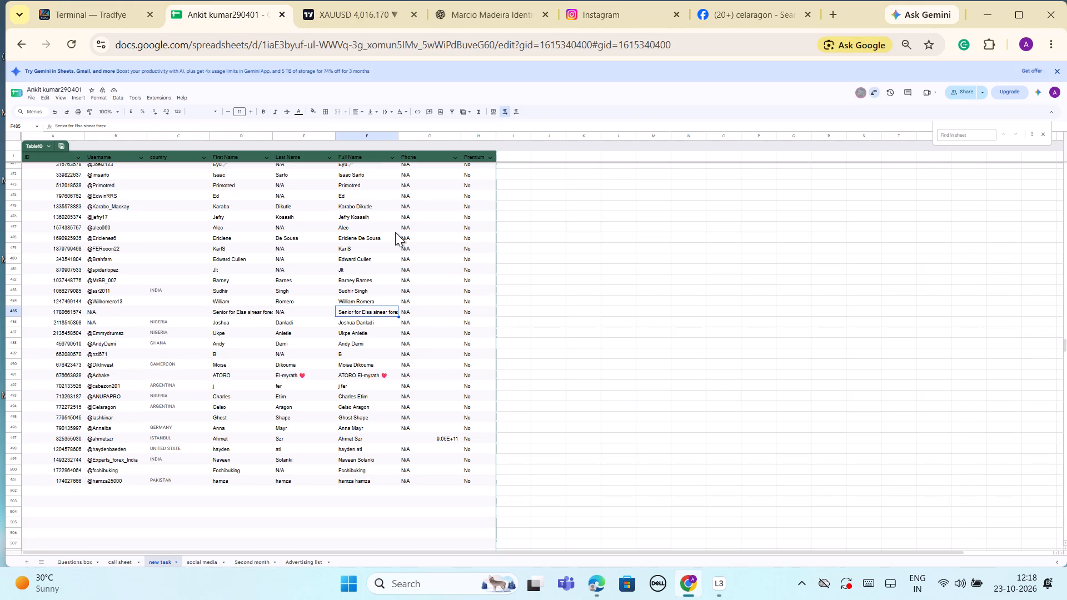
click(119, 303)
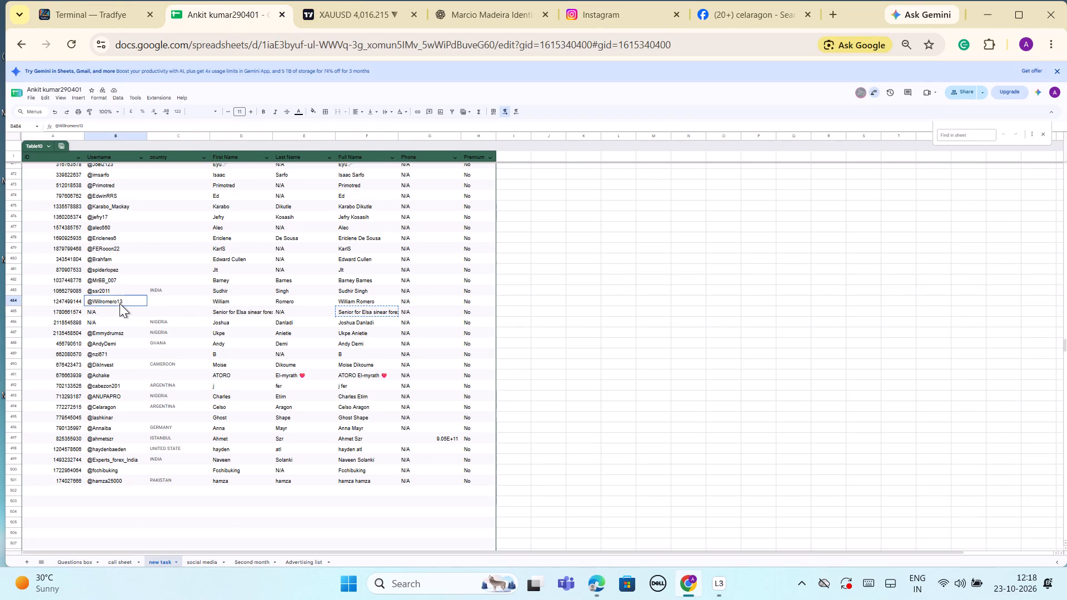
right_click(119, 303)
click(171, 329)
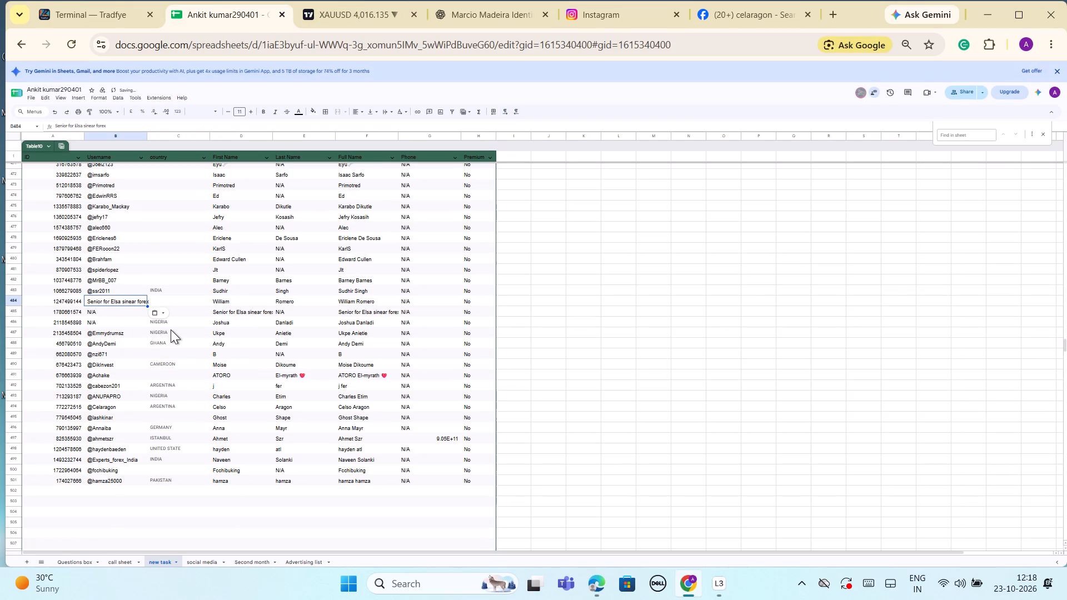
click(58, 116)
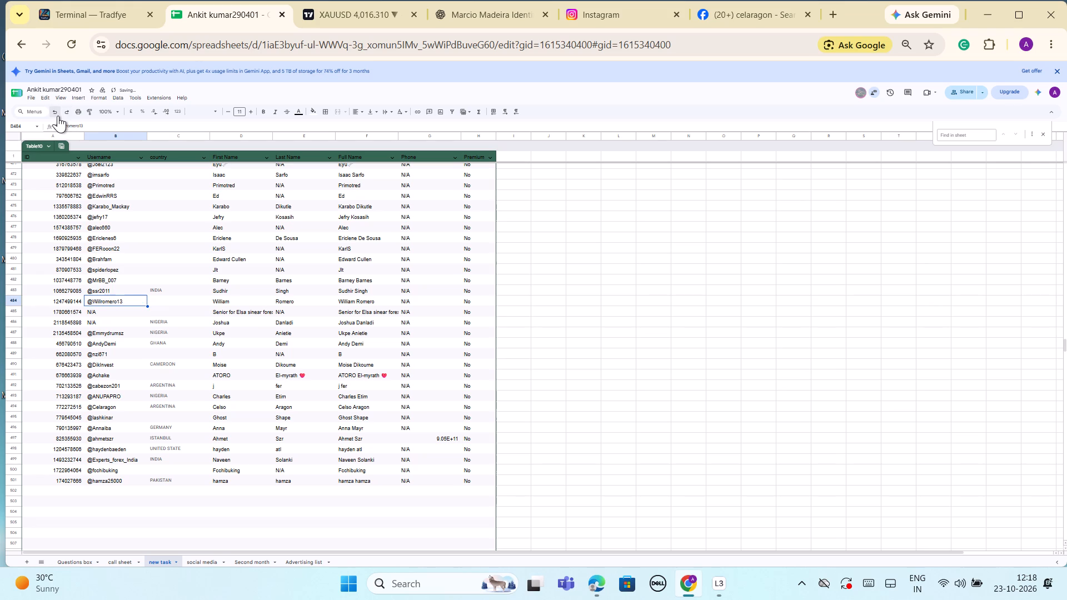
Copy the username from row 484, search for it on Instagram, and check the exactly matching profile's account information.
right_click(105, 301)
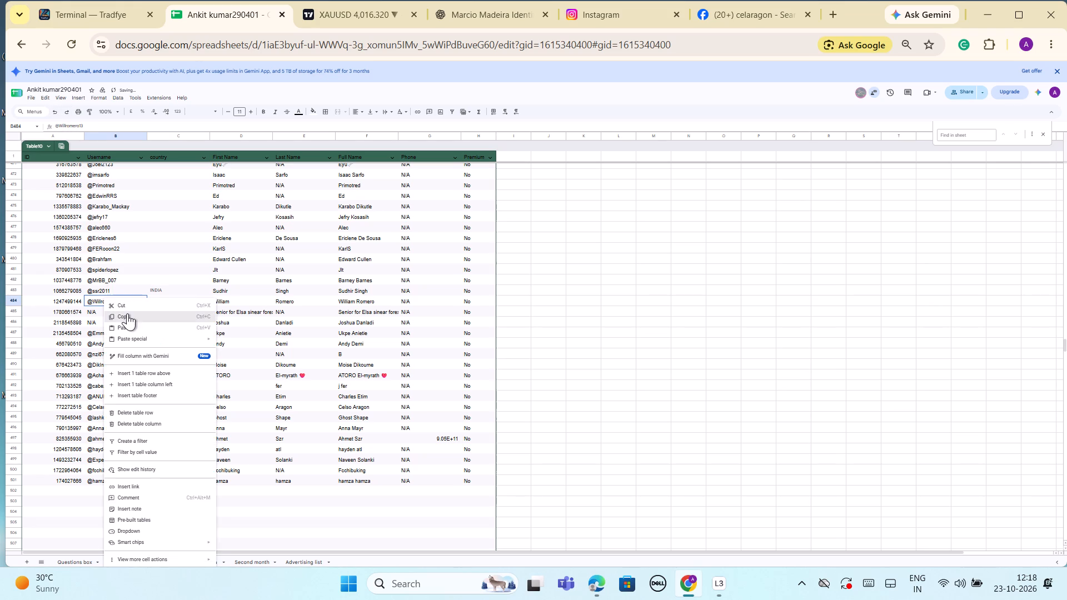
click(128, 318)
click(614, 9)
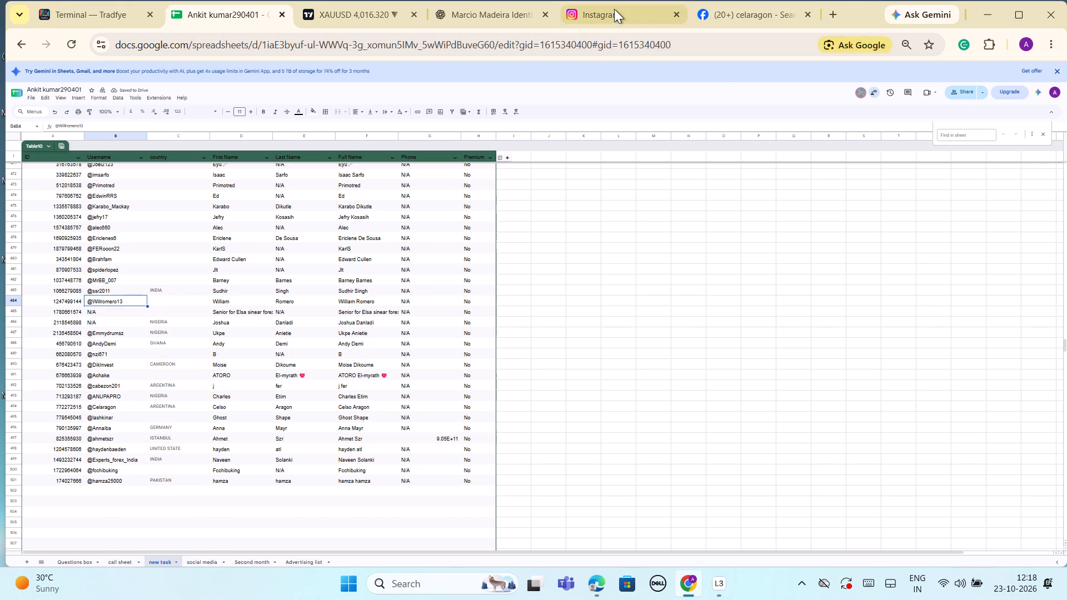
click(22, 279)
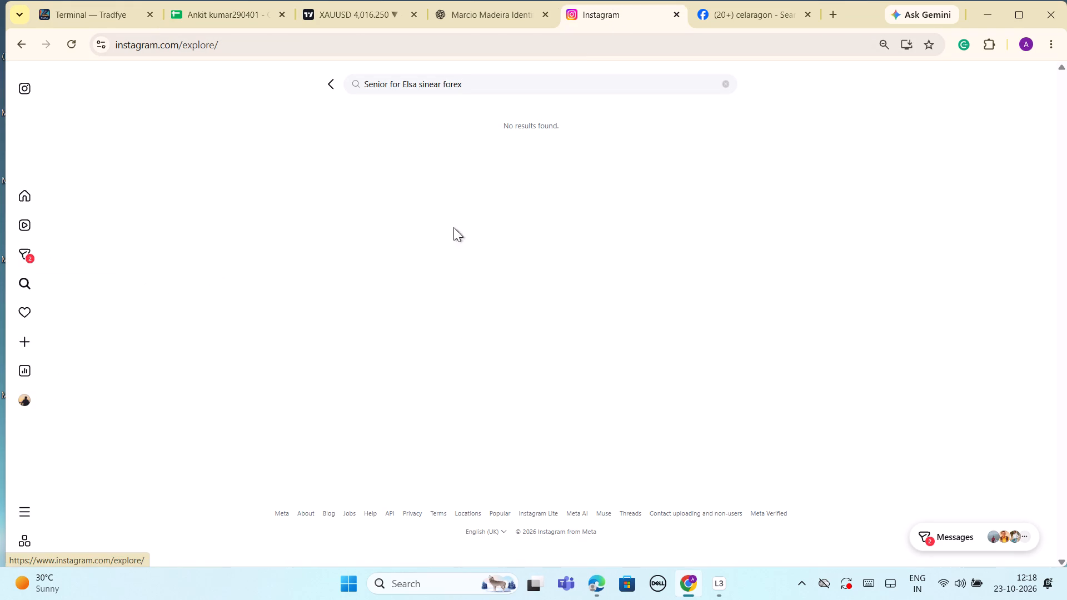
click(725, 82)
click(417, 85)
right_click(417, 85)
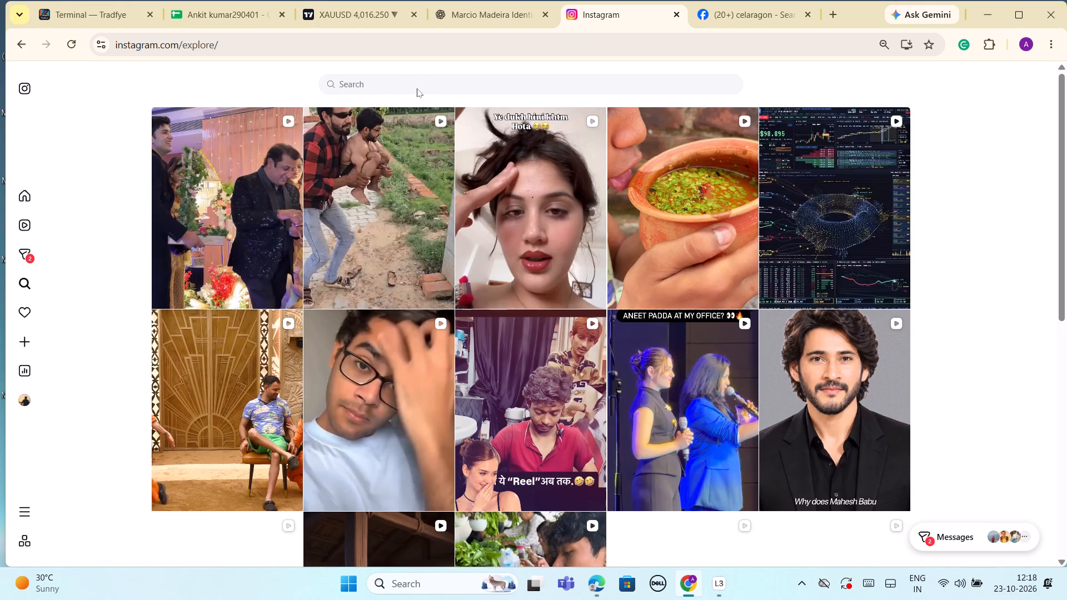
click(471, 259)
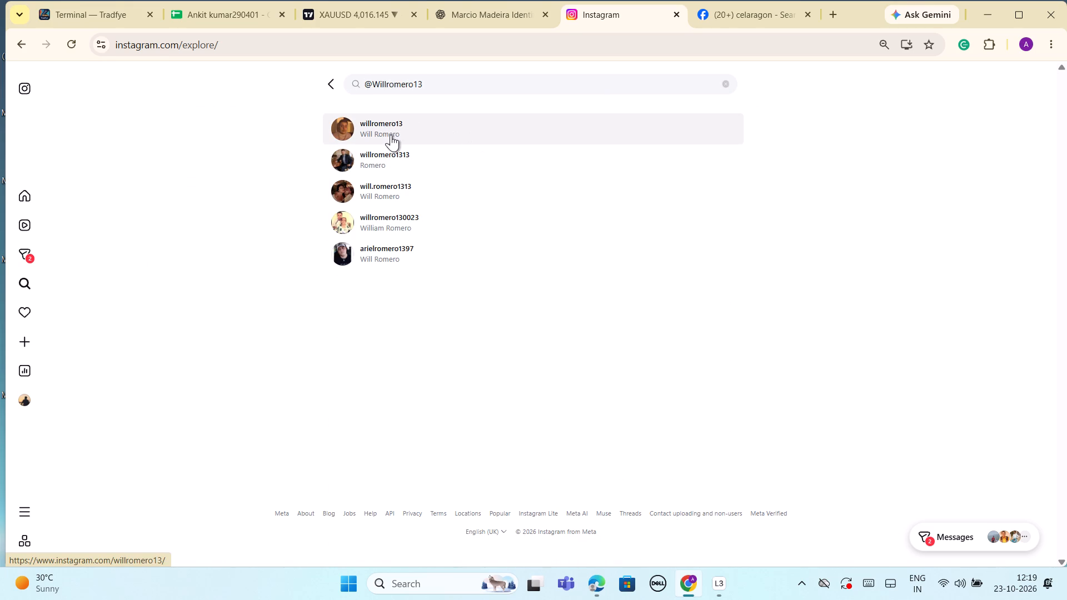
click(380, 119)
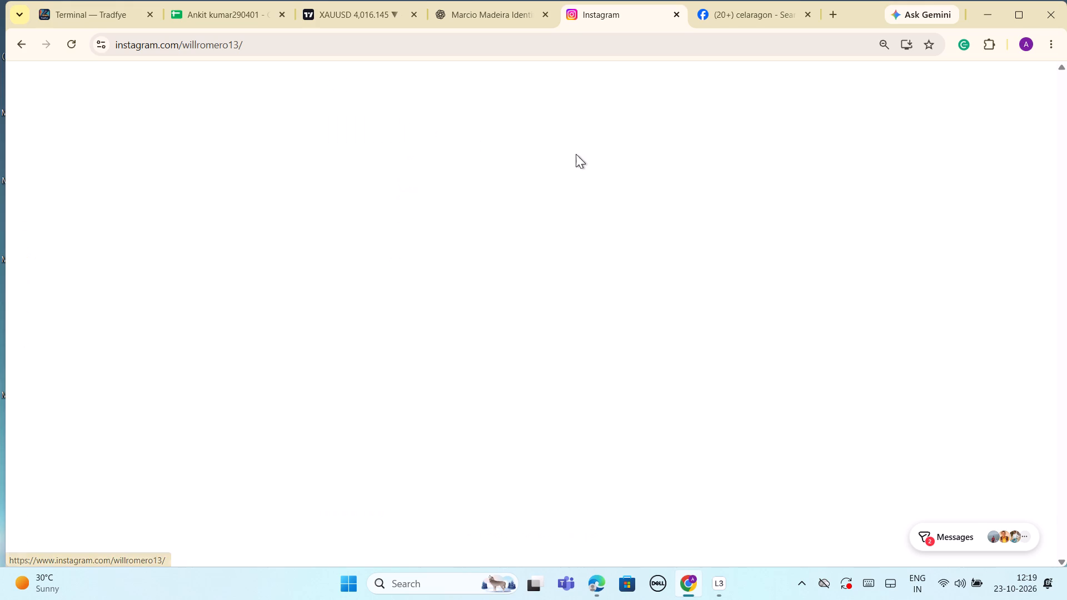
click(537, 101)
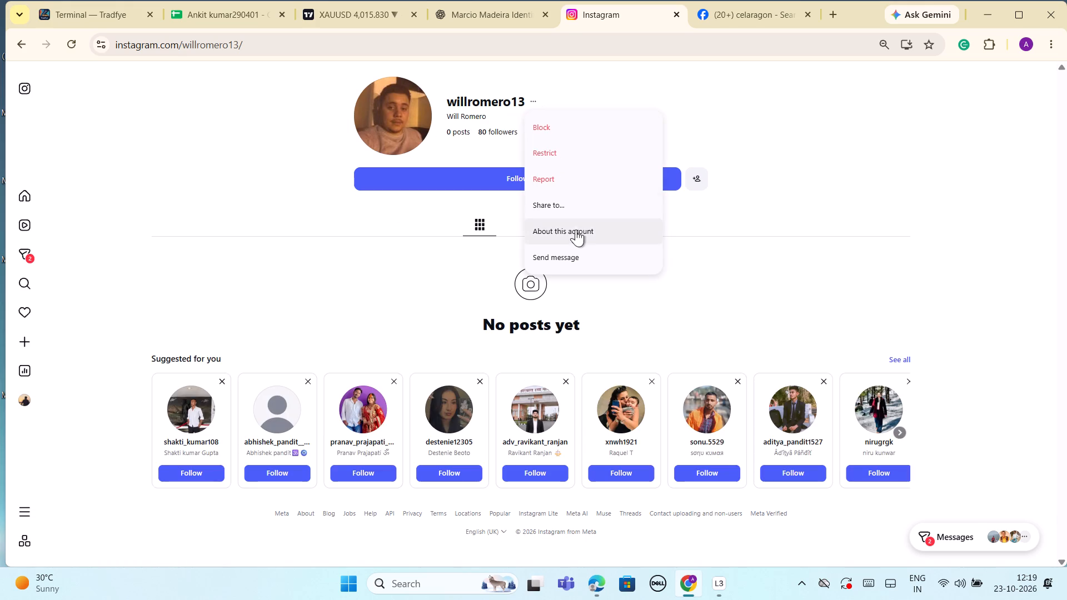
click(576, 233)
click(874, 206)
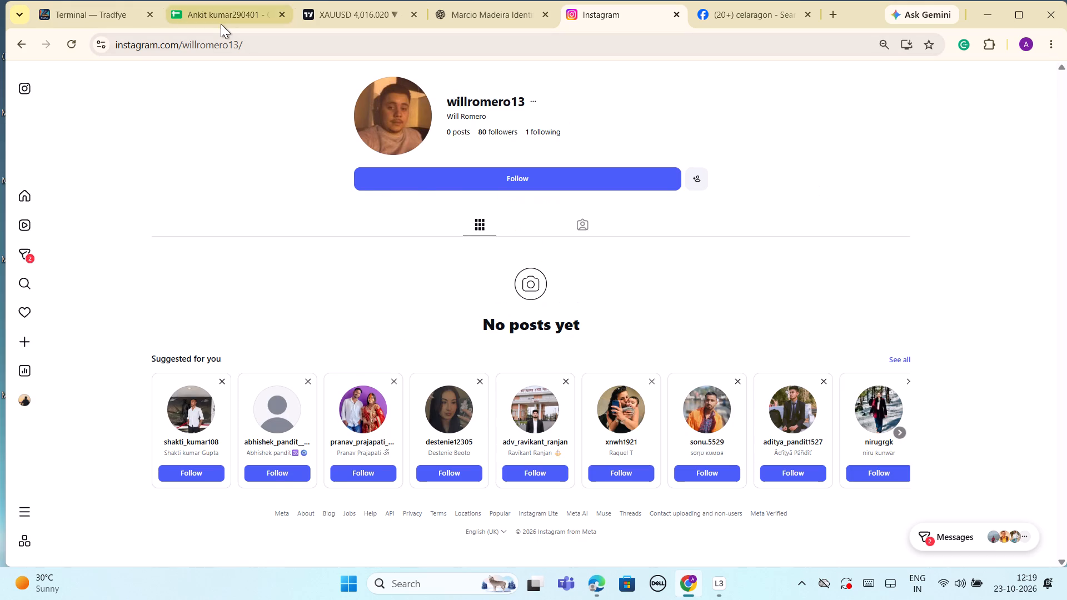
Enter UNITED STATE in the country column for row 484 of the new task sheet.
click(220, 22)
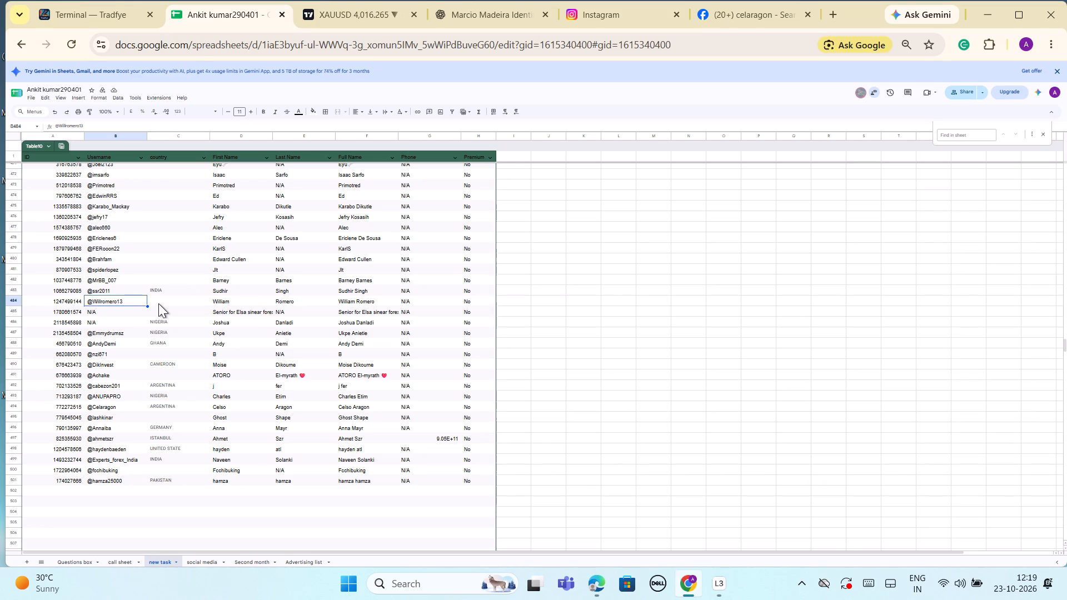
click(157, 299)
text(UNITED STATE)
click(158, 268)
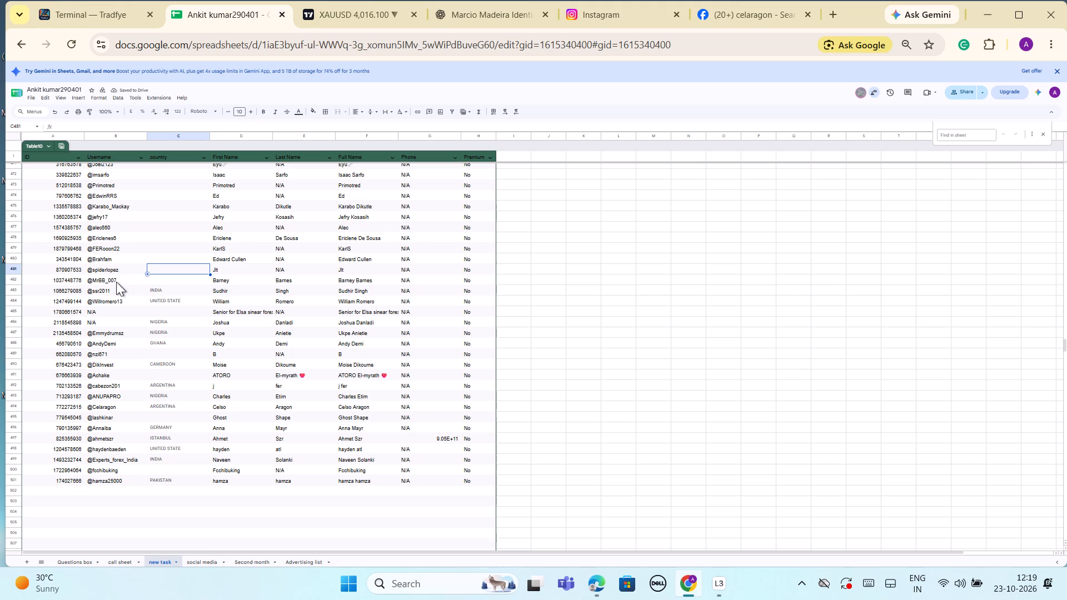
click(108, 279)
right_click(108, 279)
click(128, 300)
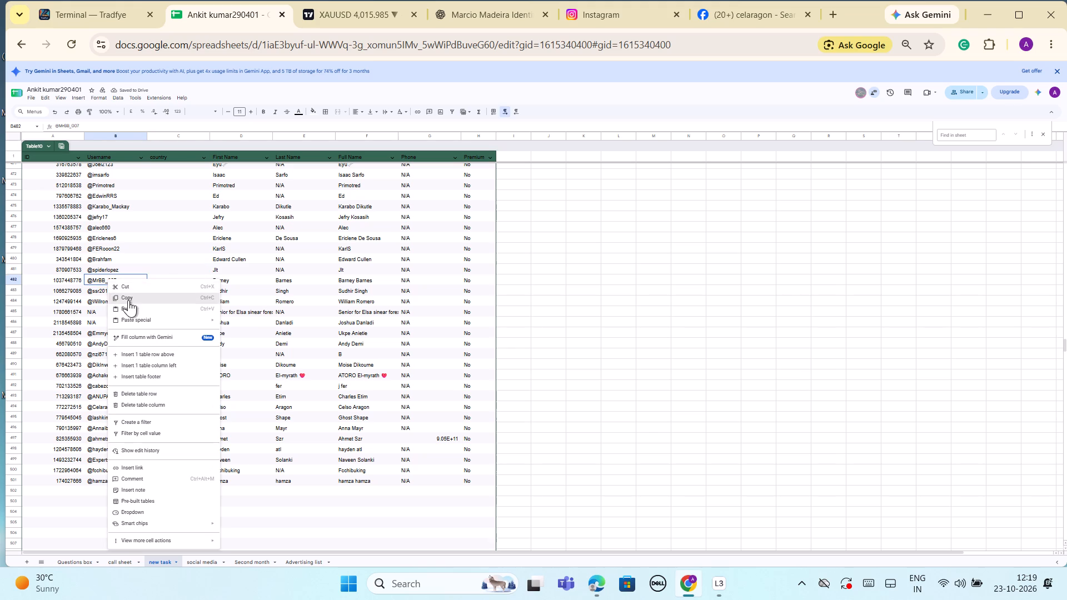
click(606, 10)
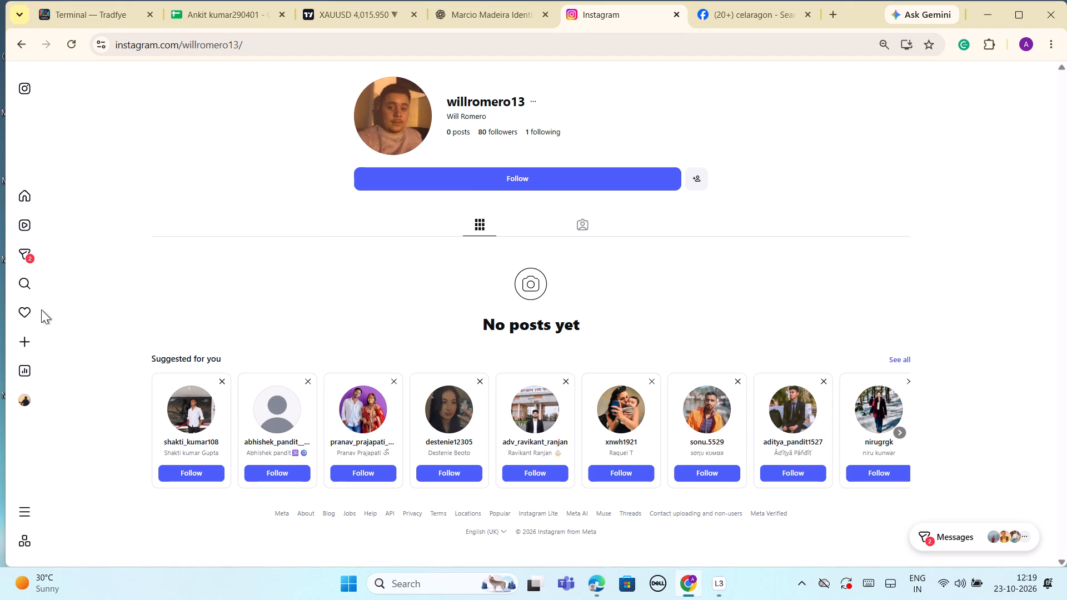
click(27, 281)
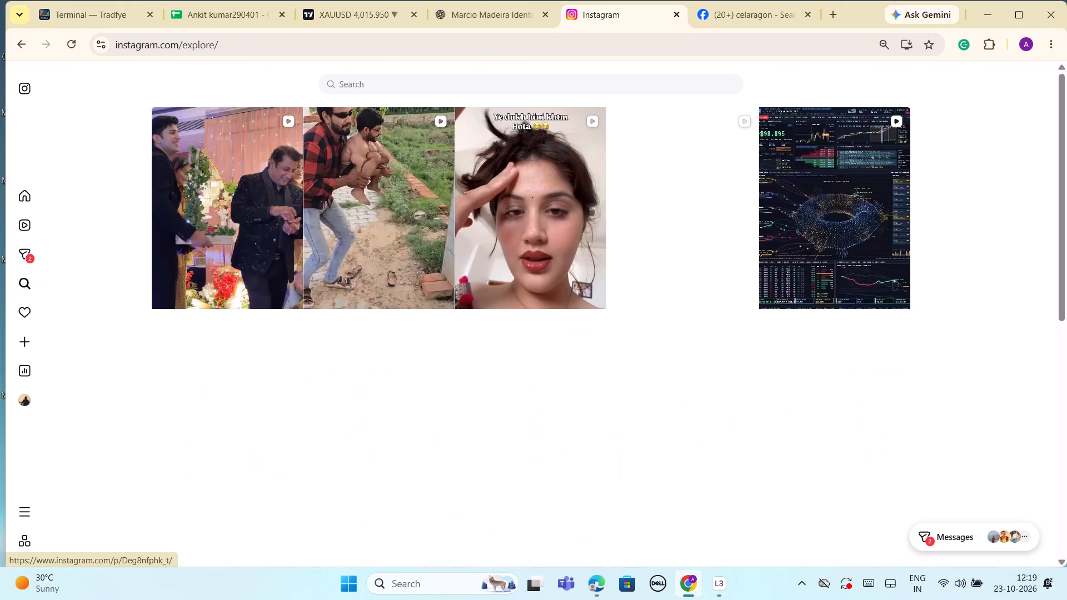
click(368, 80)
right_click(369, 80)
click(438, 253)
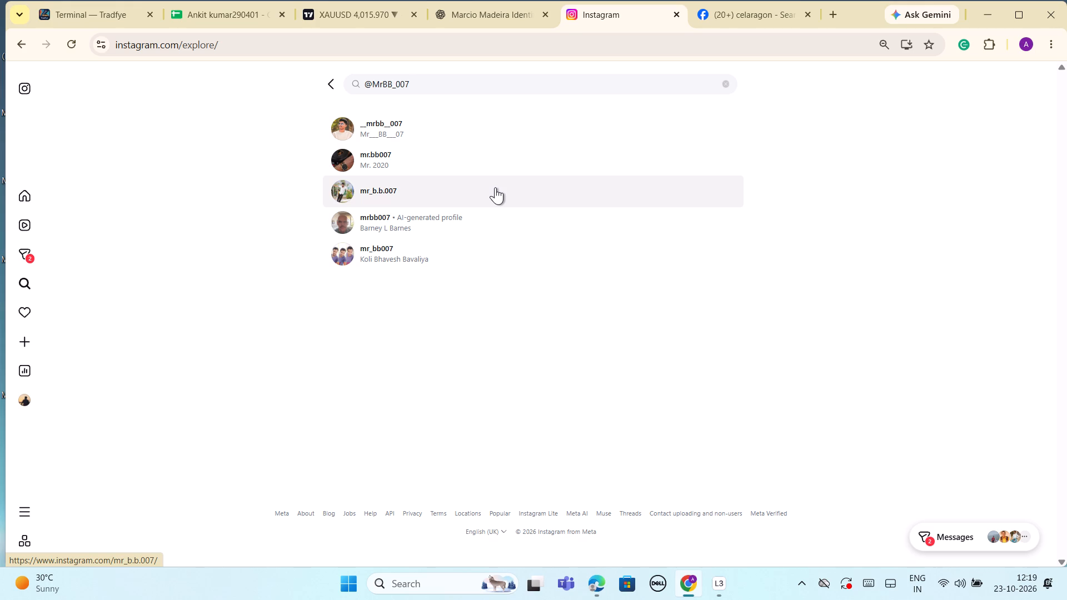
click(376, 125)
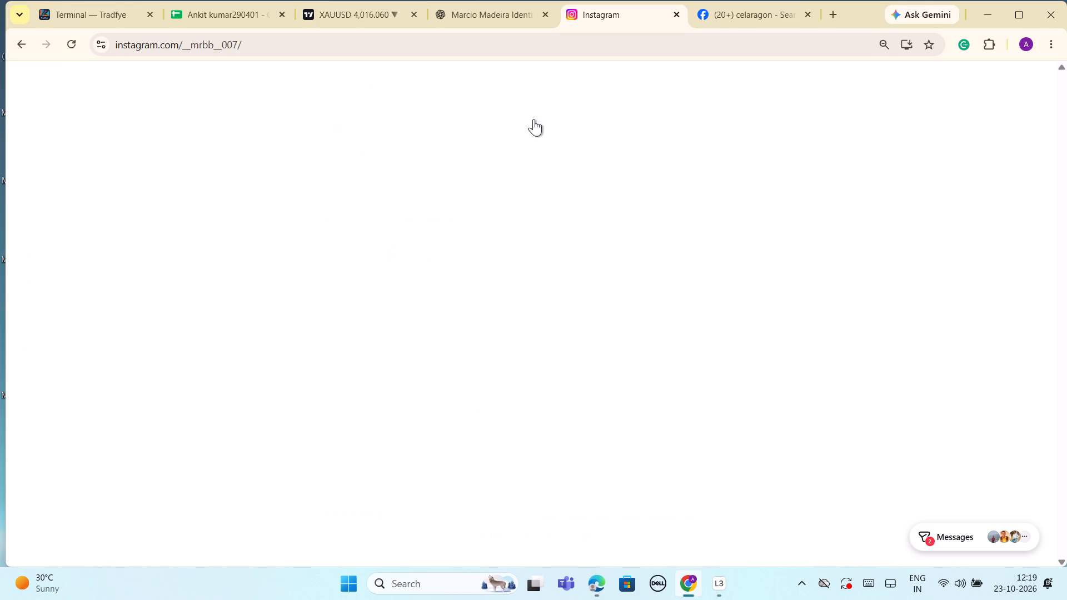
Copy the full name from row 482, search for it on Instagram, and check the first matching profile's account information.
click(220, 8)
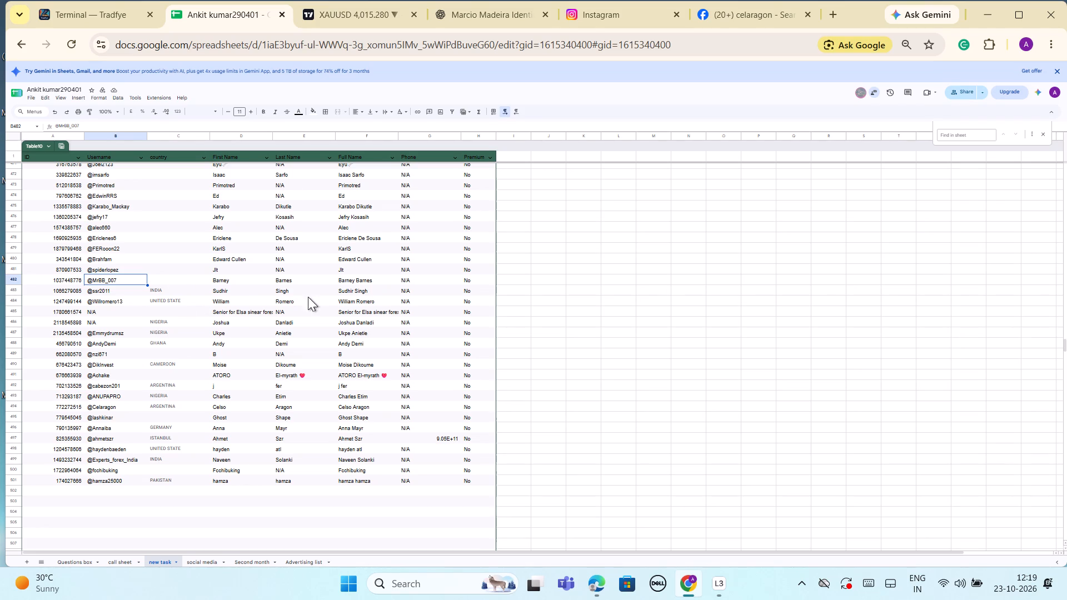
click(345, 283)
right_click(345, 283)
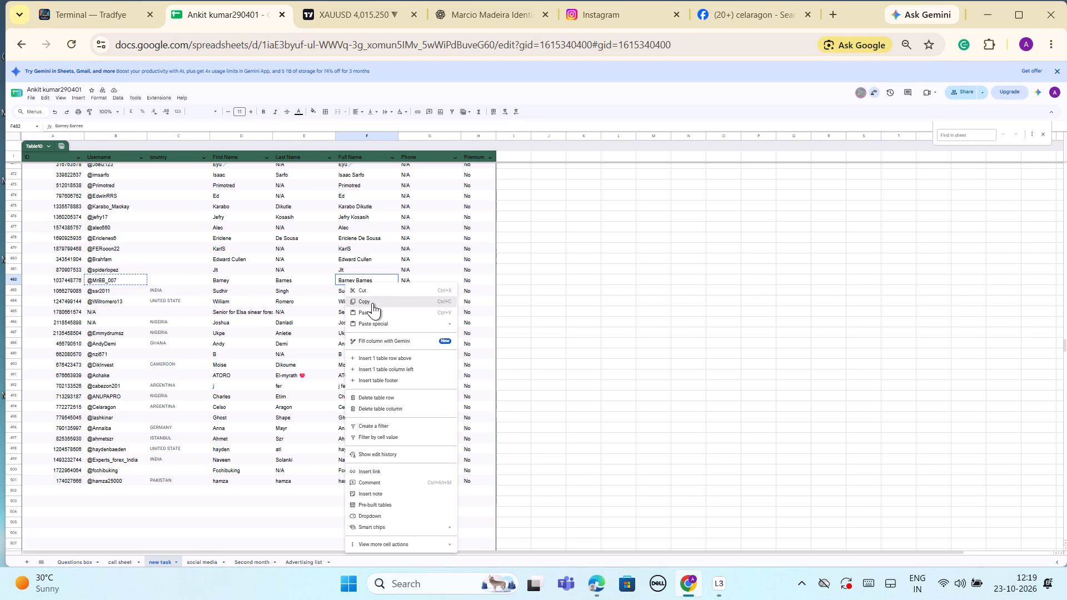
click(372, 303)
click(646, 12)
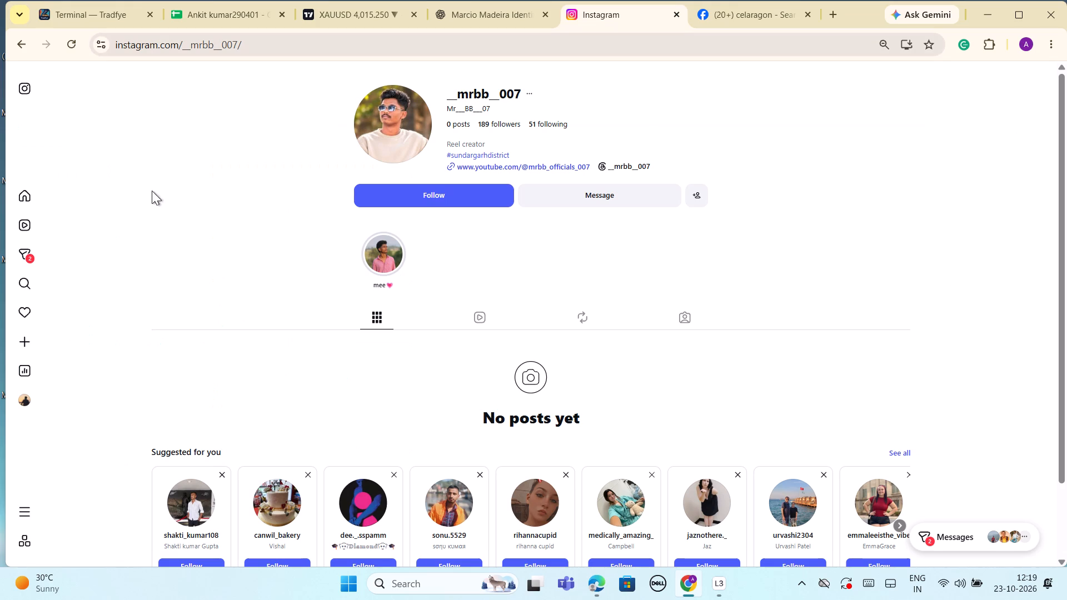
click(31, 279)
click(403, 82)
right_click(404, 82)
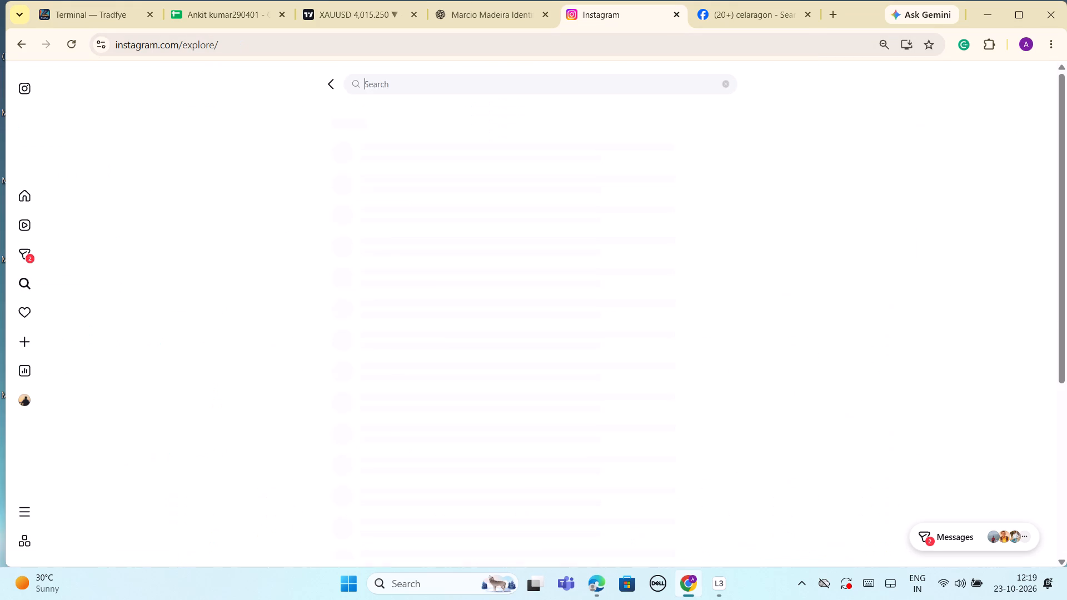
click(447, 249)
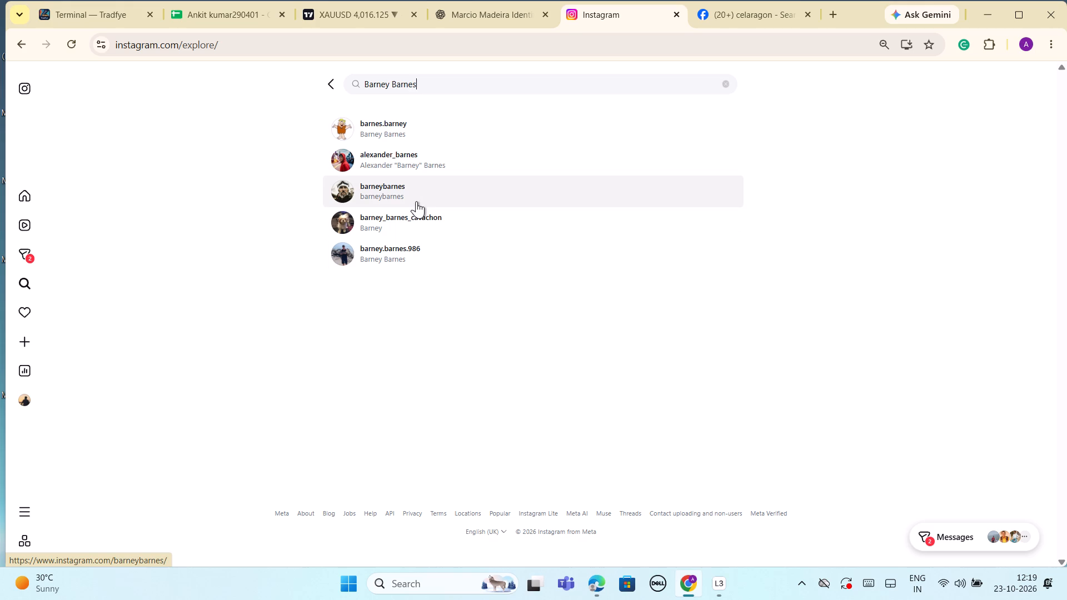
click(398, 128)
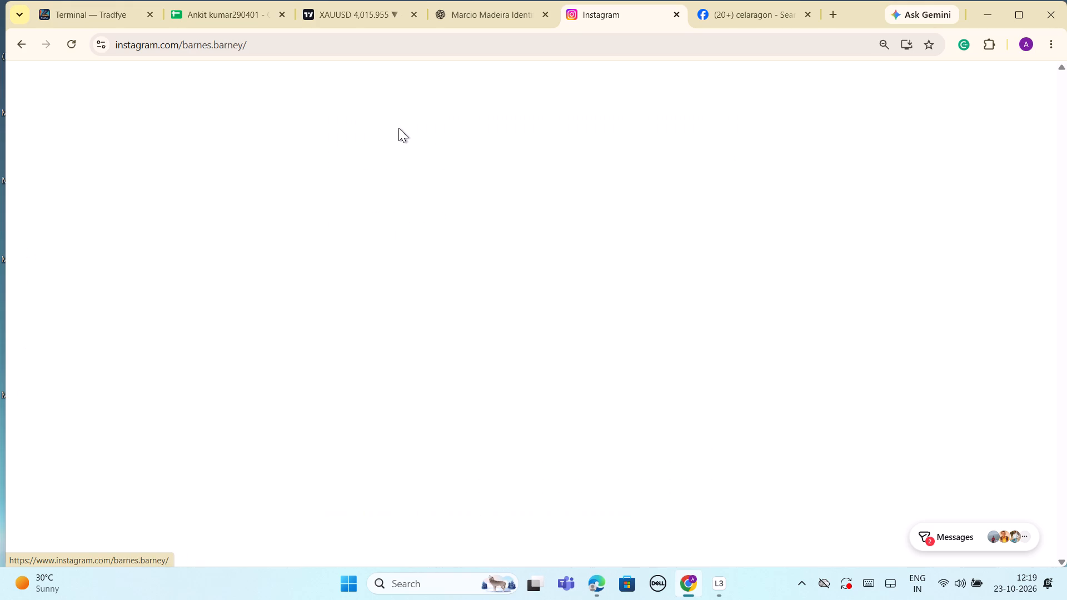
click(542, 89)
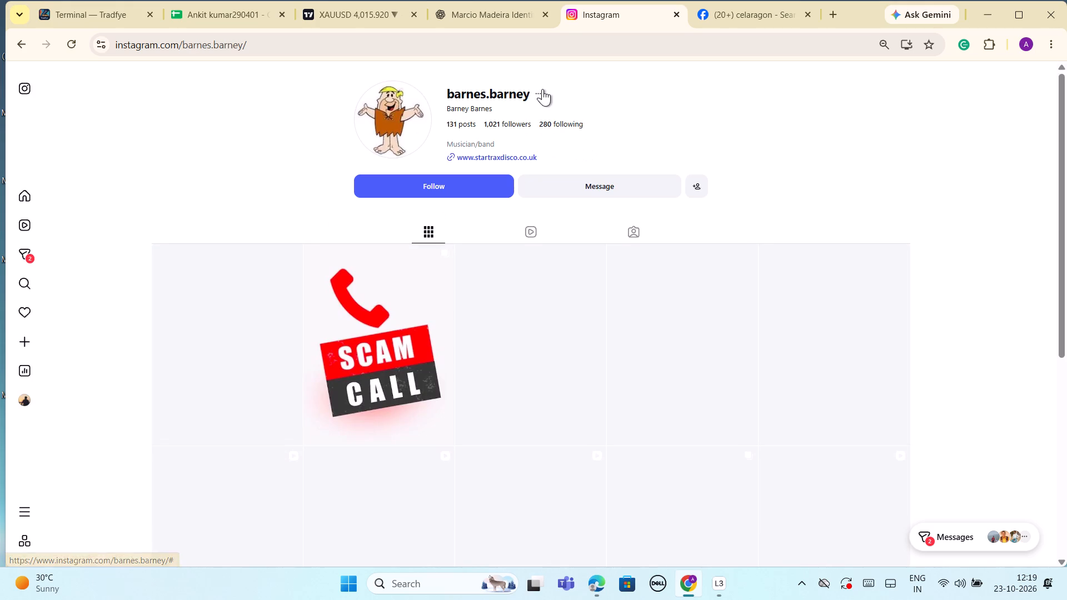
click(561, 224)
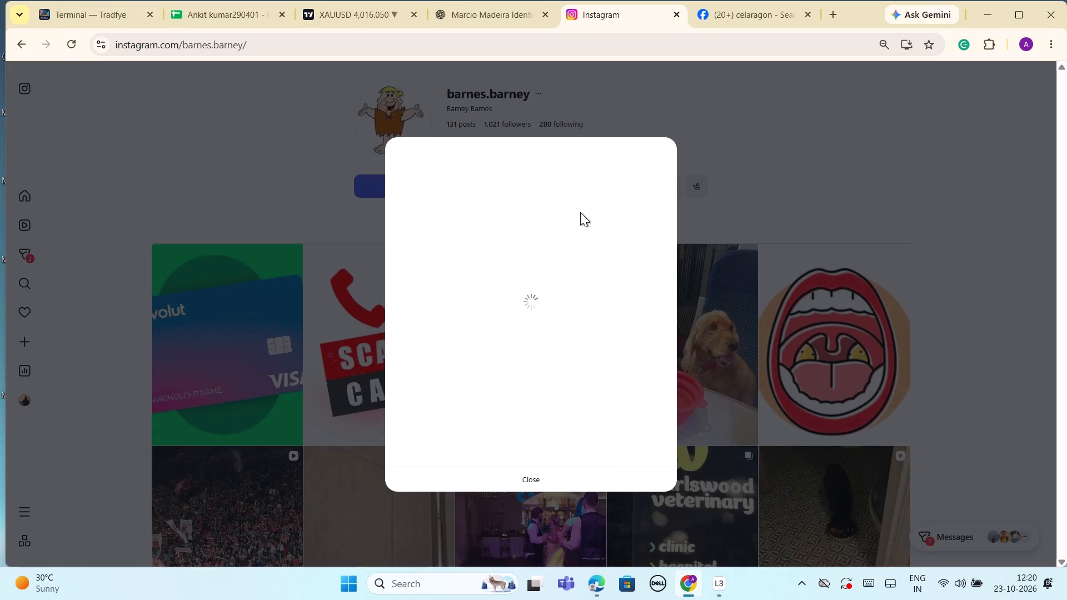
click(714, 118)
Enter UNITED STATE in the country column for row 482 of the new task sheet.
click(224, 12)
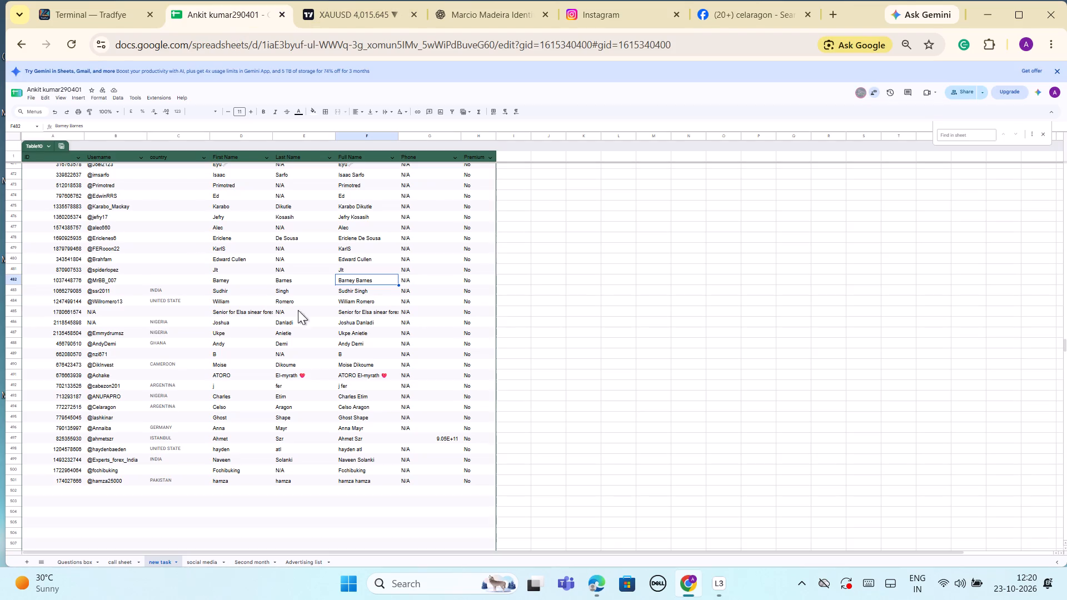
click(167, 278)
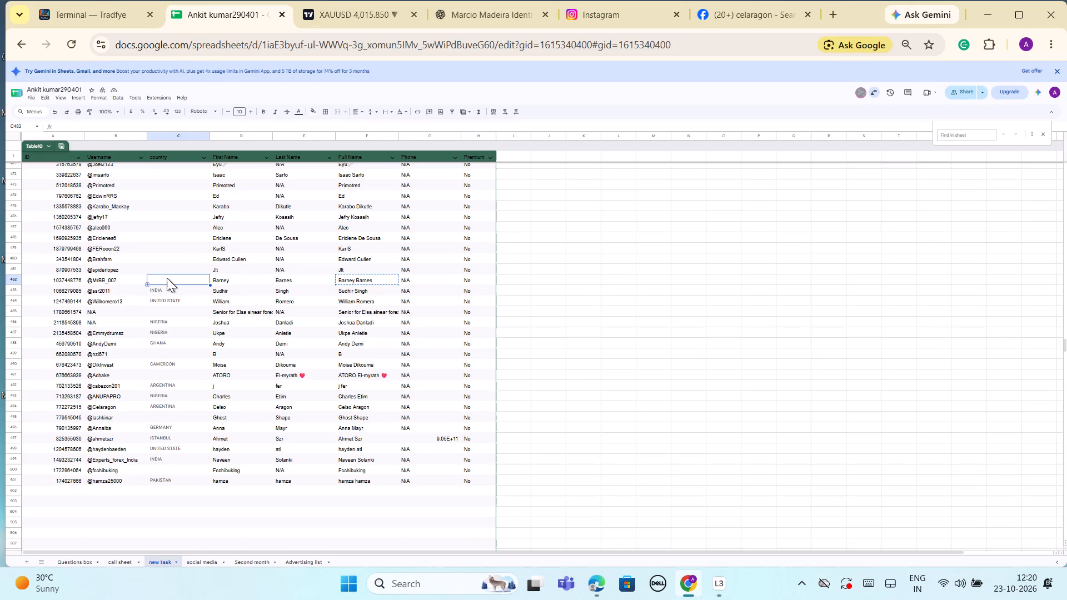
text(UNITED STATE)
click(170, 227)
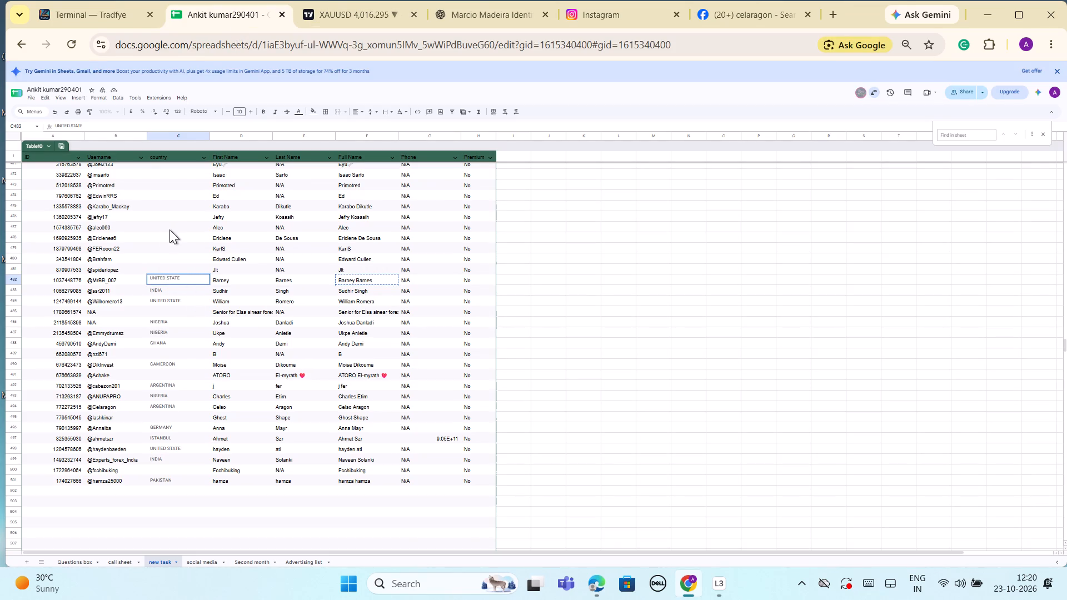
click(116, 271)
right_click(115, 271)
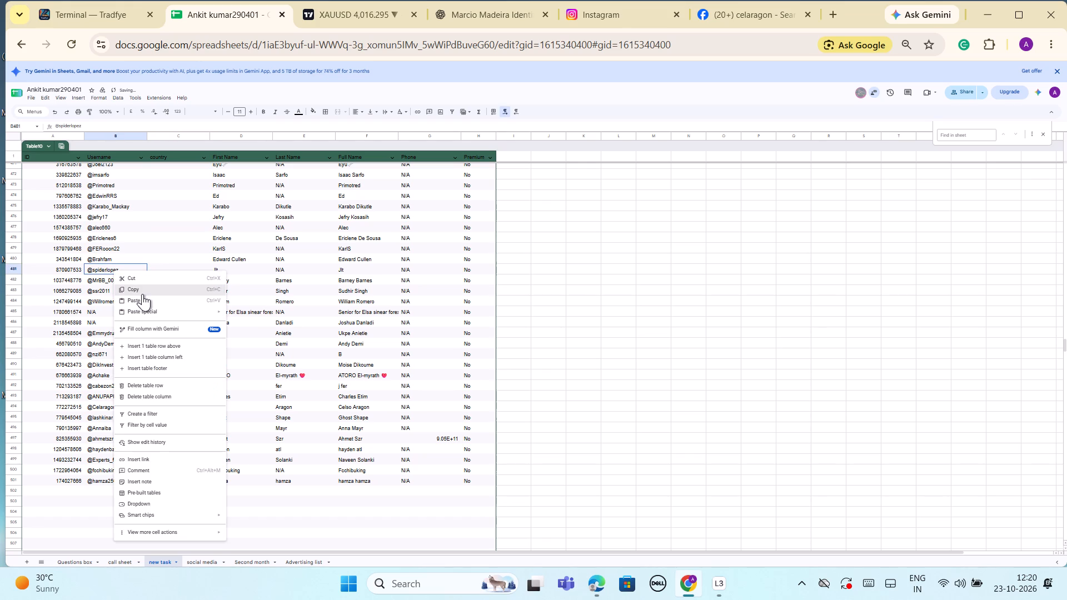
click(142, 294)
click(619, 22)
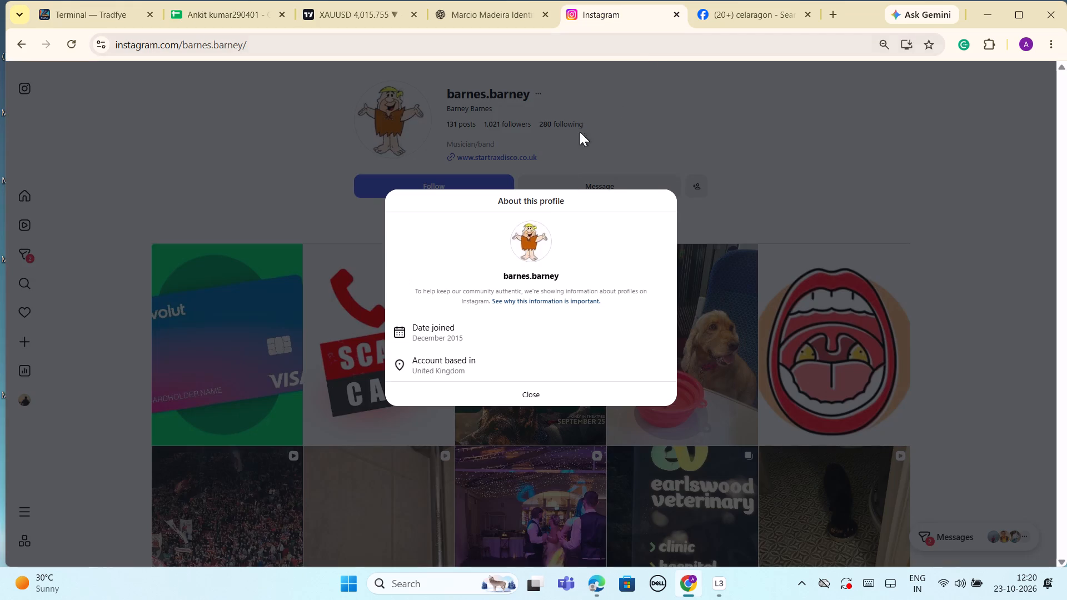
click(531, 402)
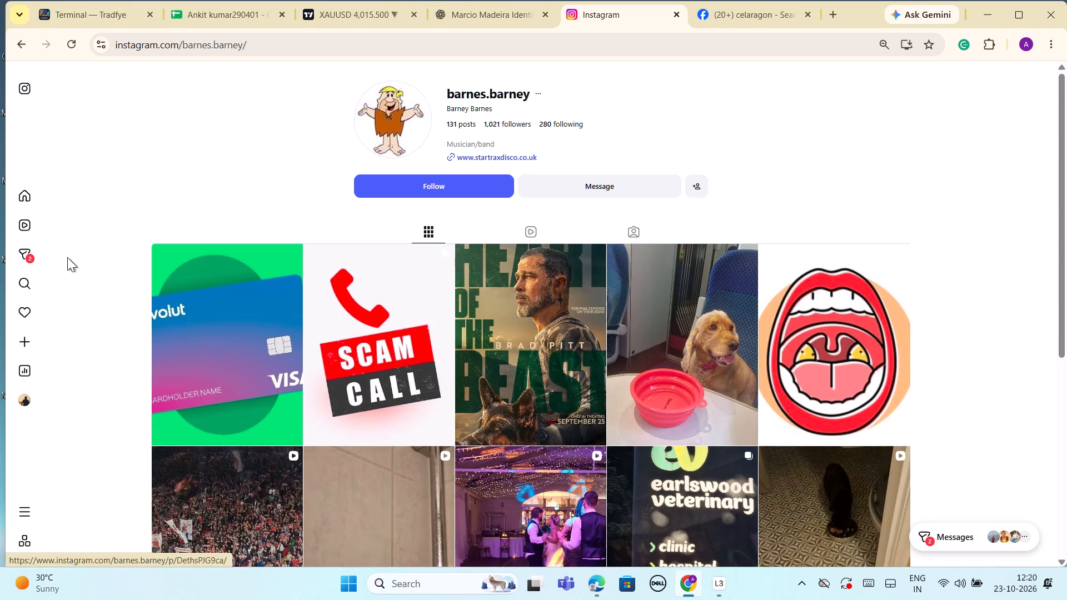
click(51, 283)
click(26, 287)
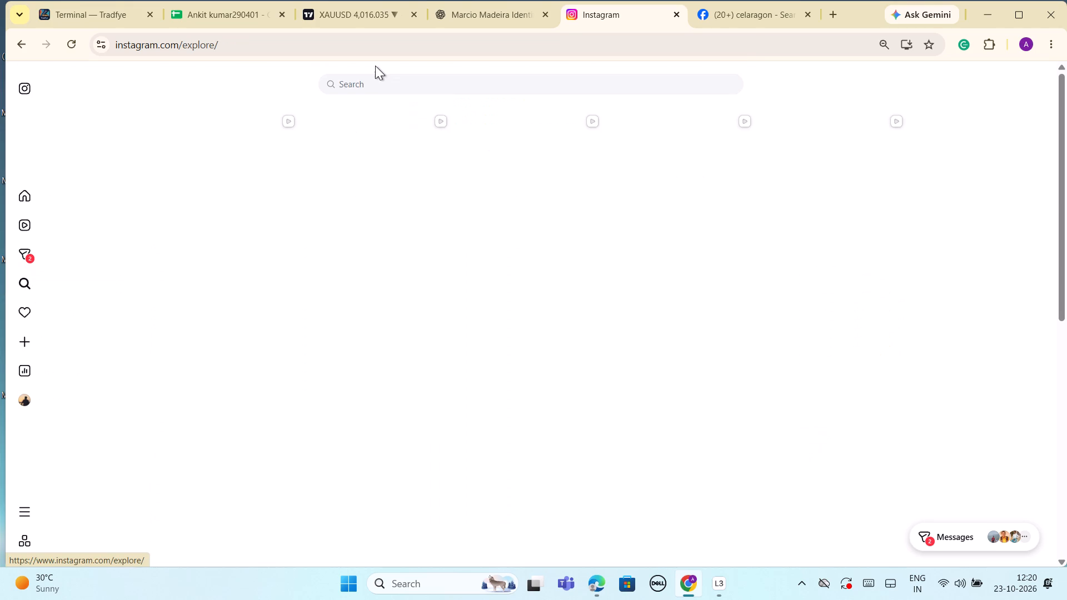
click(377, 82)
right_click(377, 84)
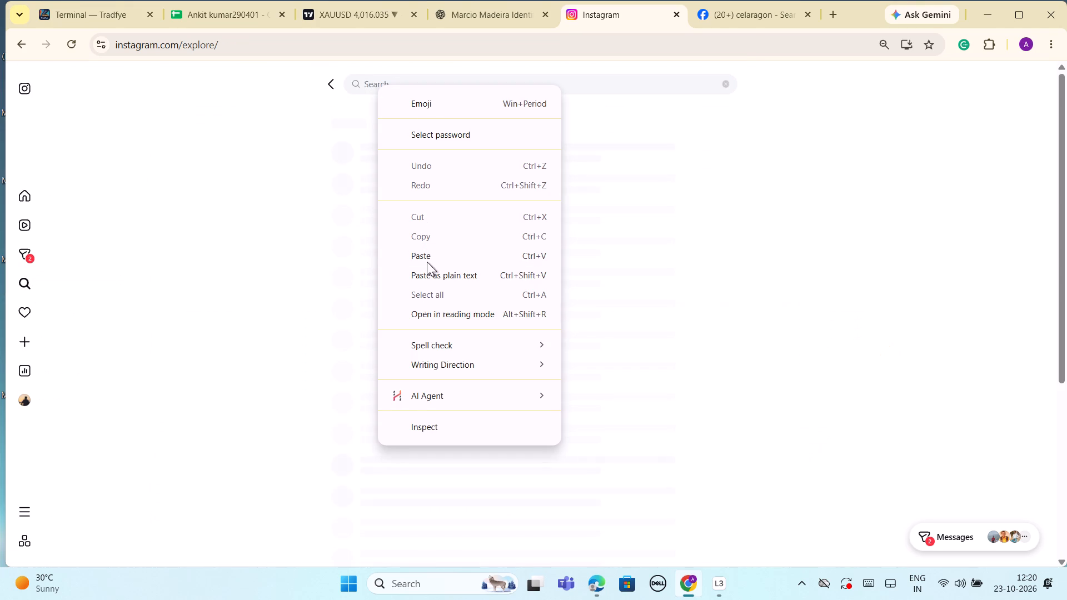
click(427, 255)
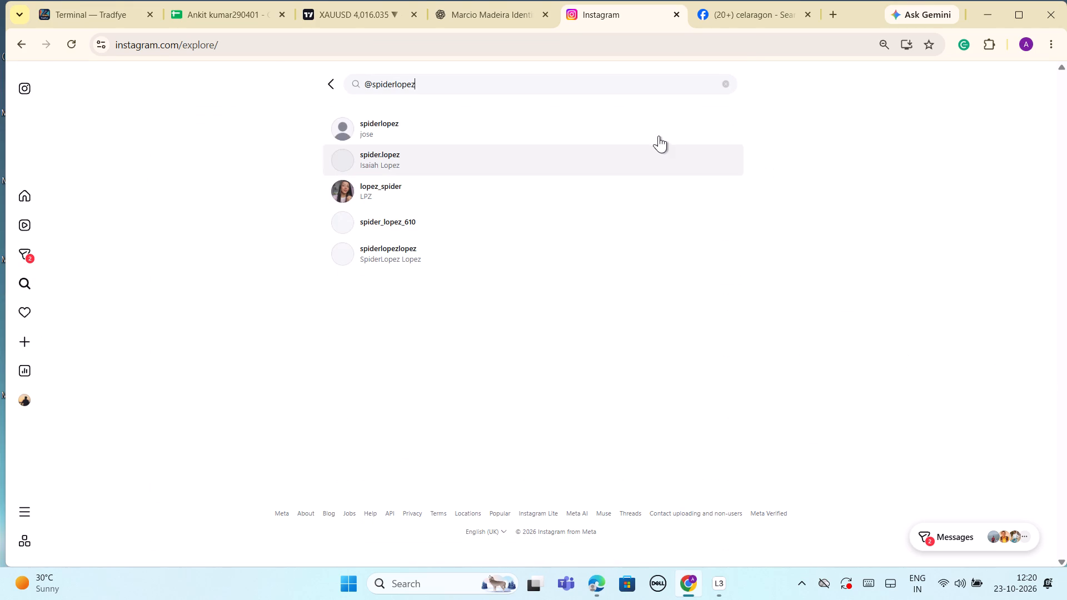
click(395, 130)
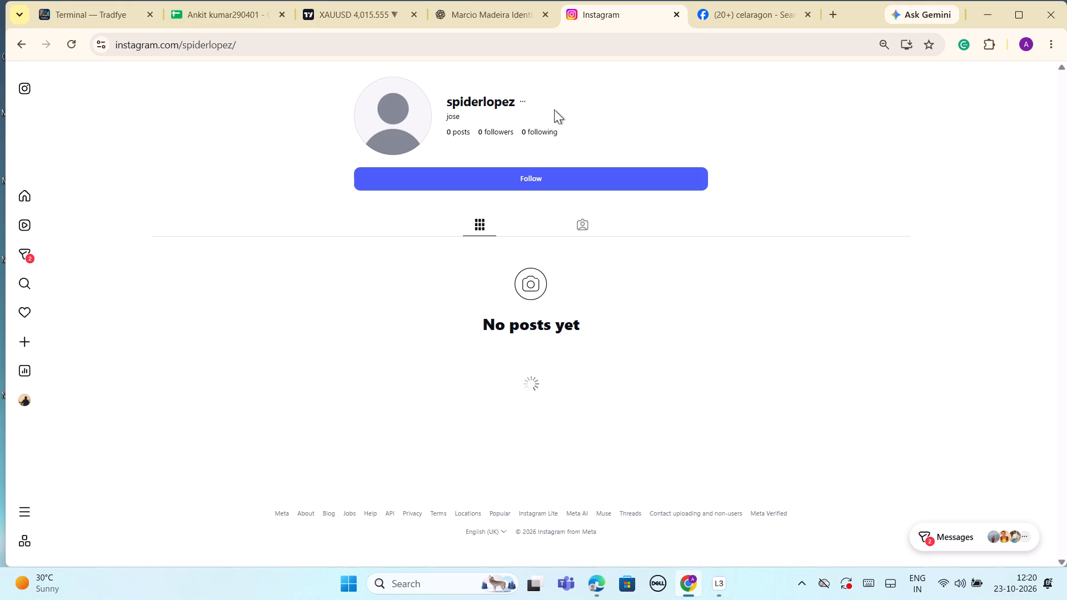
click(530, 104)
click(541, 239)
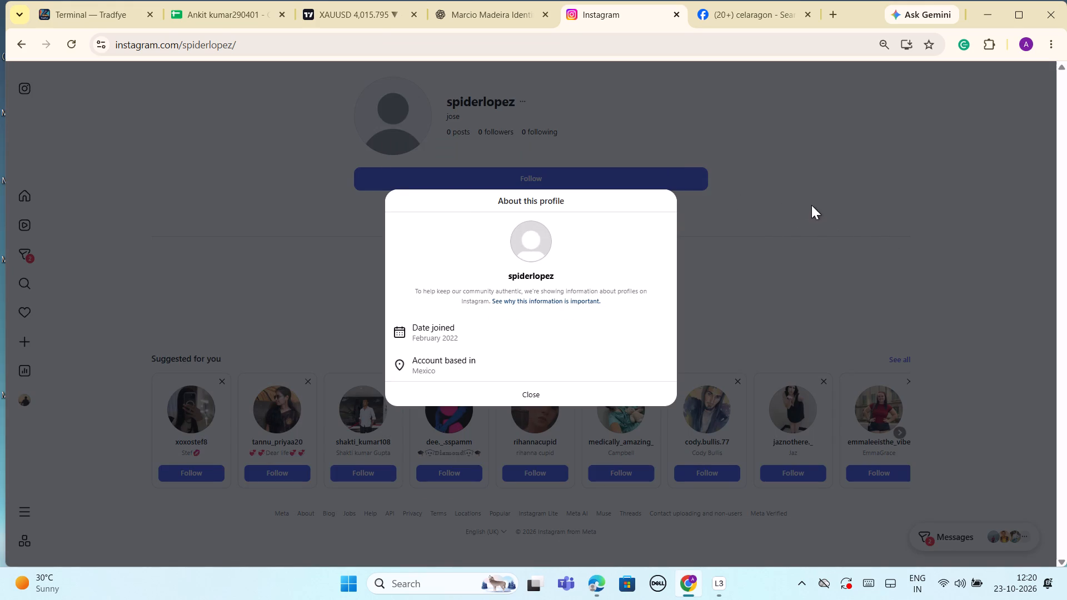
click(811, 205)
Enter MEXICO in the country column for row 481 of the new task sheet.
click(226, 27)
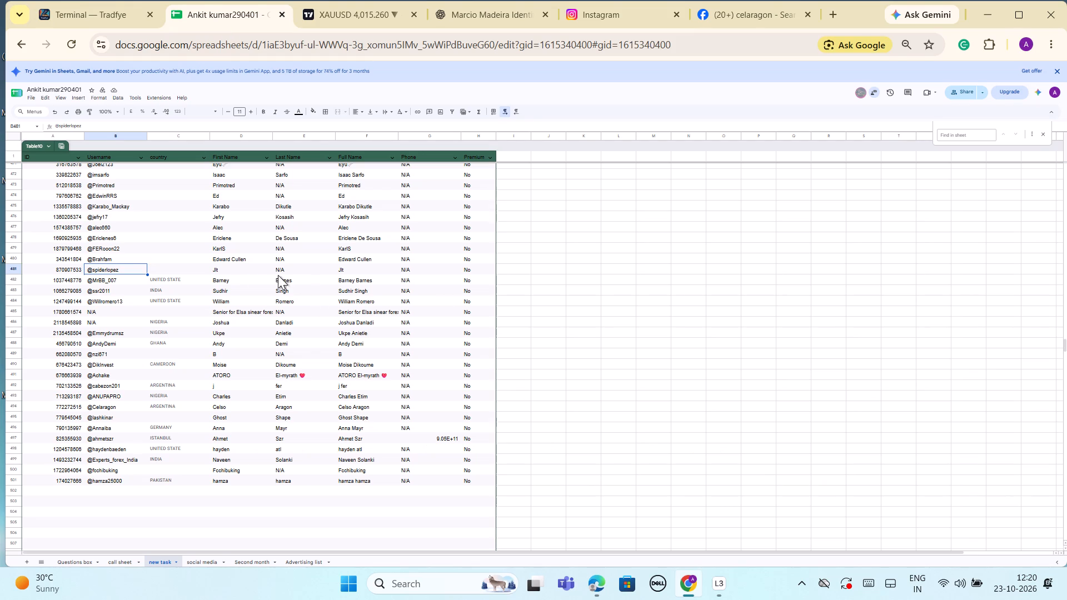
click(189, 271)
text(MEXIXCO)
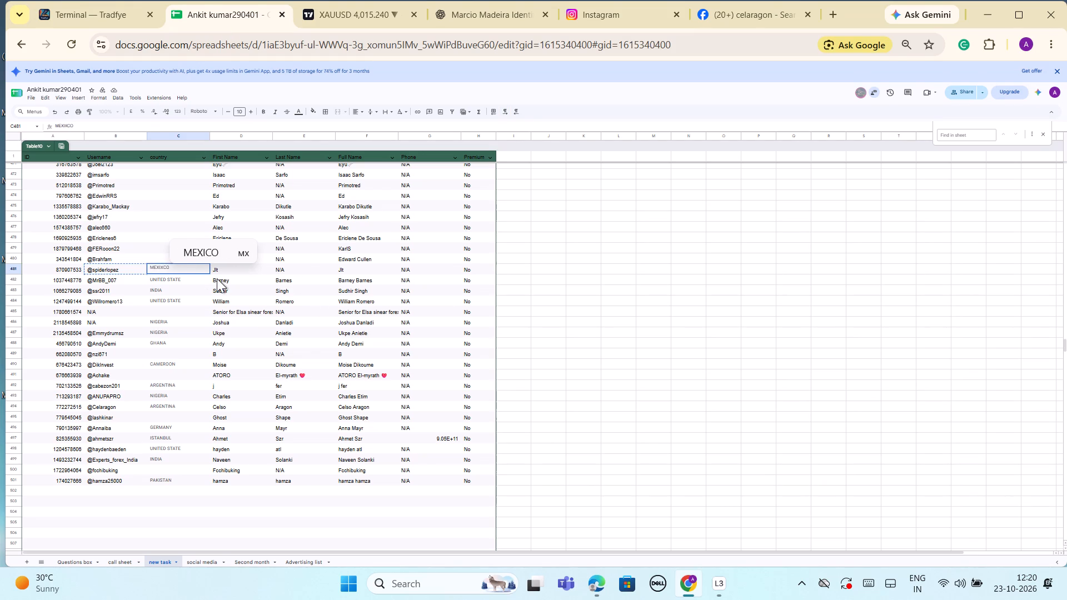
click(189, 252)
click(178, 224)
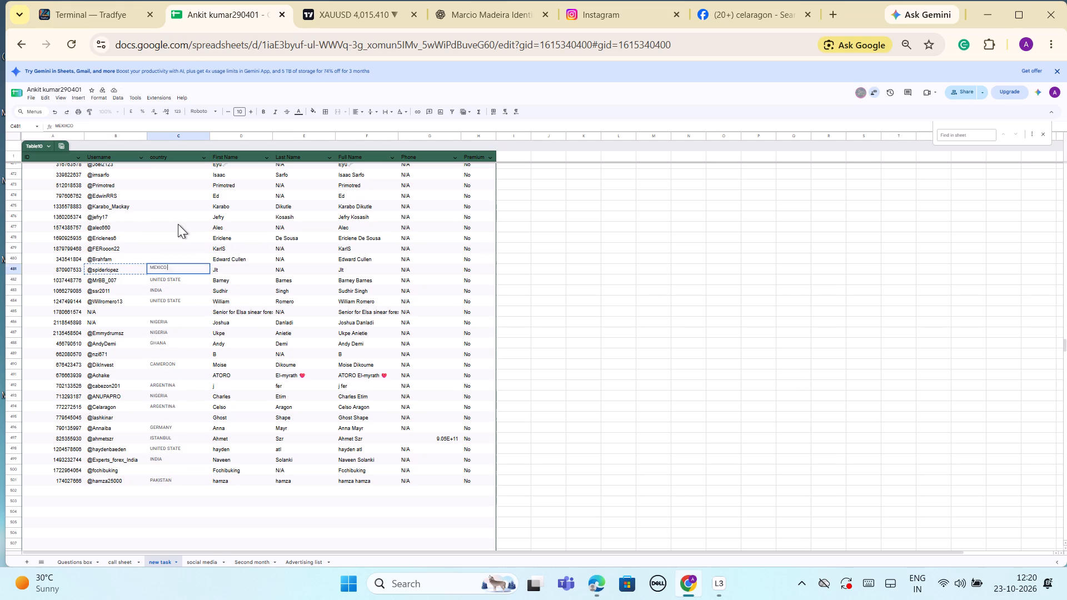
click(171, 259)
click(108, 262)
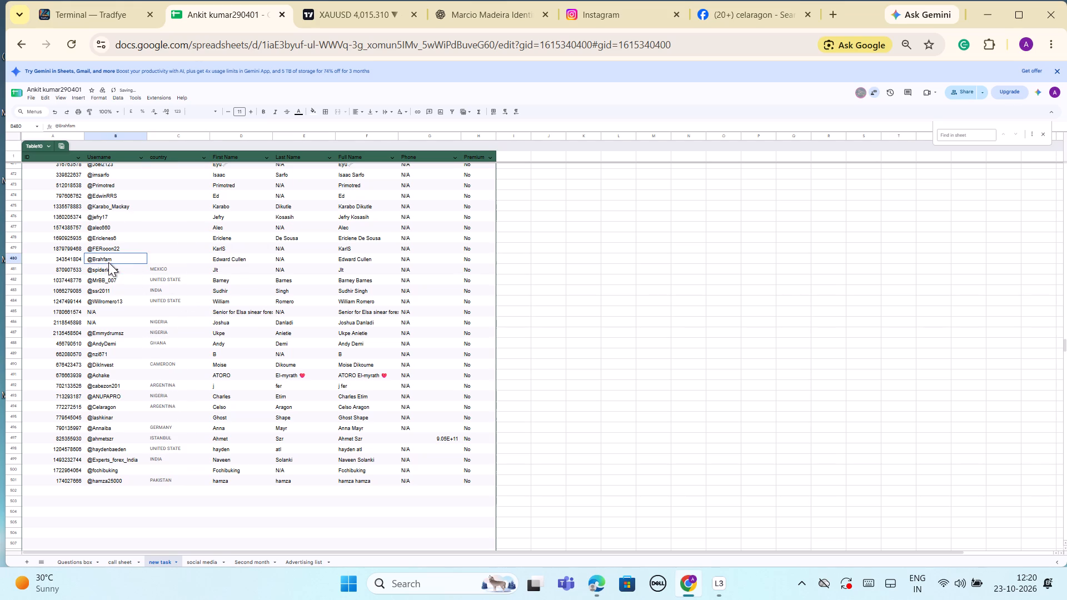
right_click(108, 262)
click(144, 286)
click(615, 12)
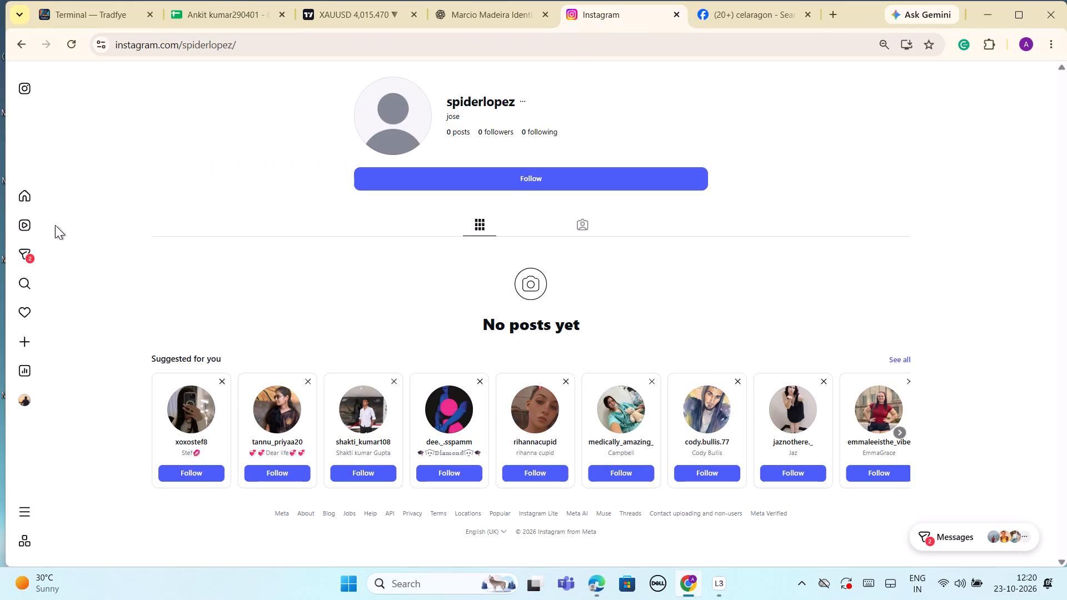
click(30, 280)
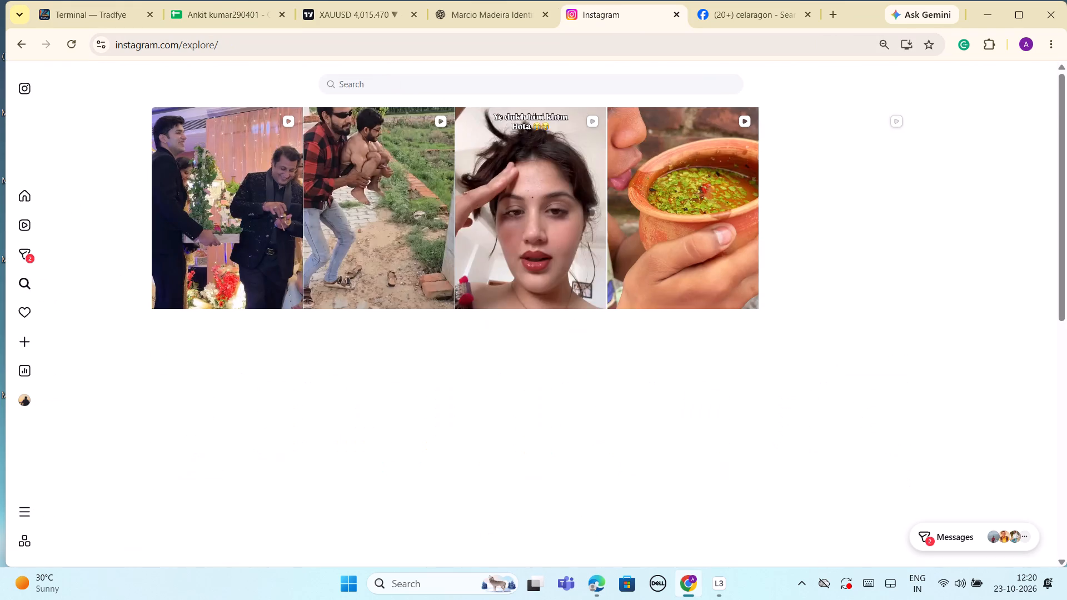
click(364, 83)
right_click(364, 83)
click(397, 249)
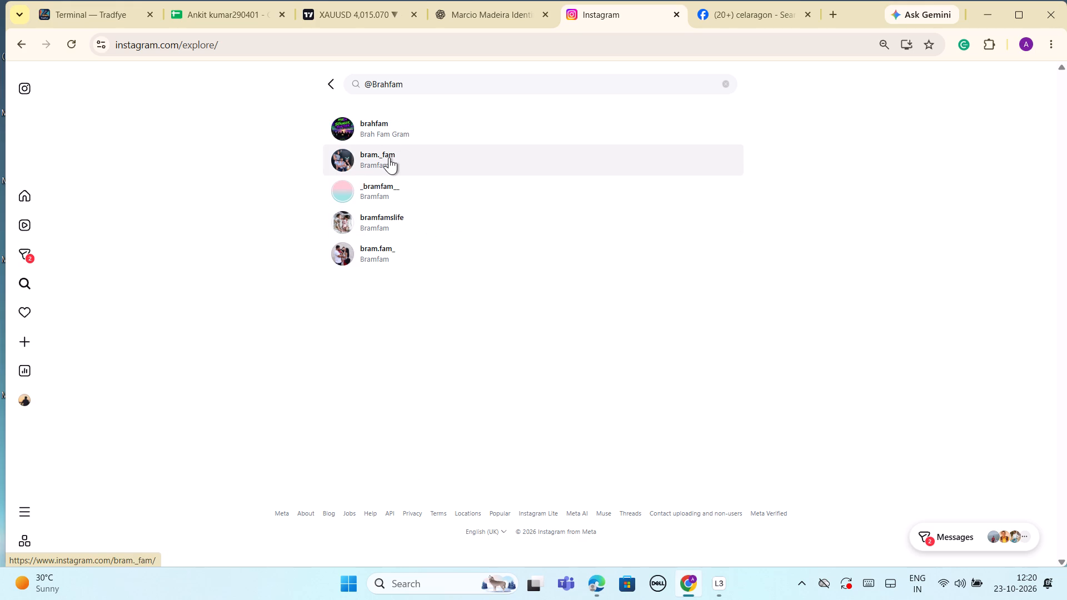
click(382, 121)
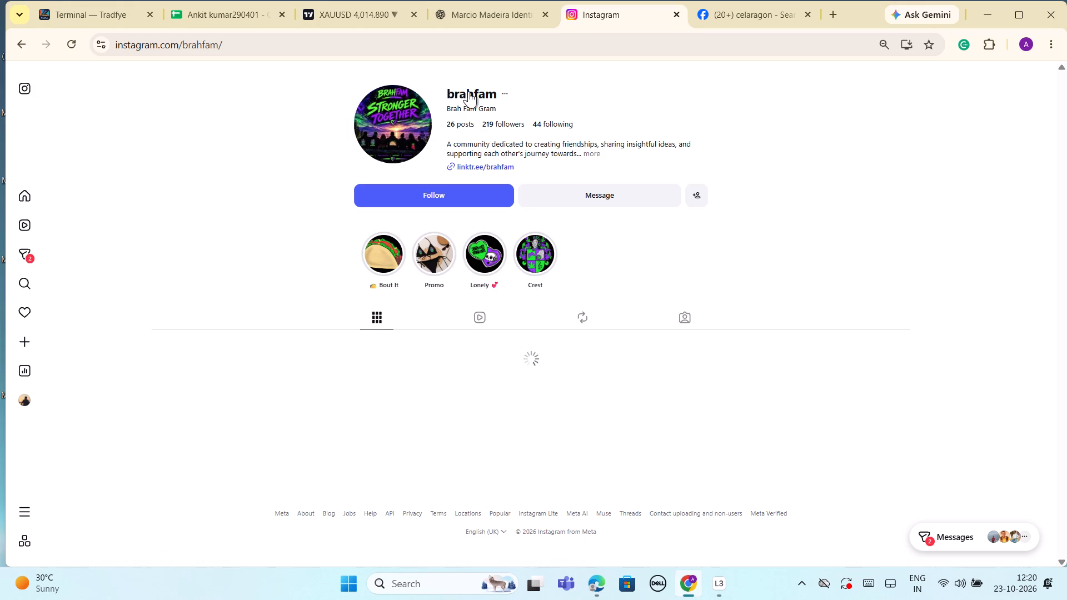
click(506, 93)
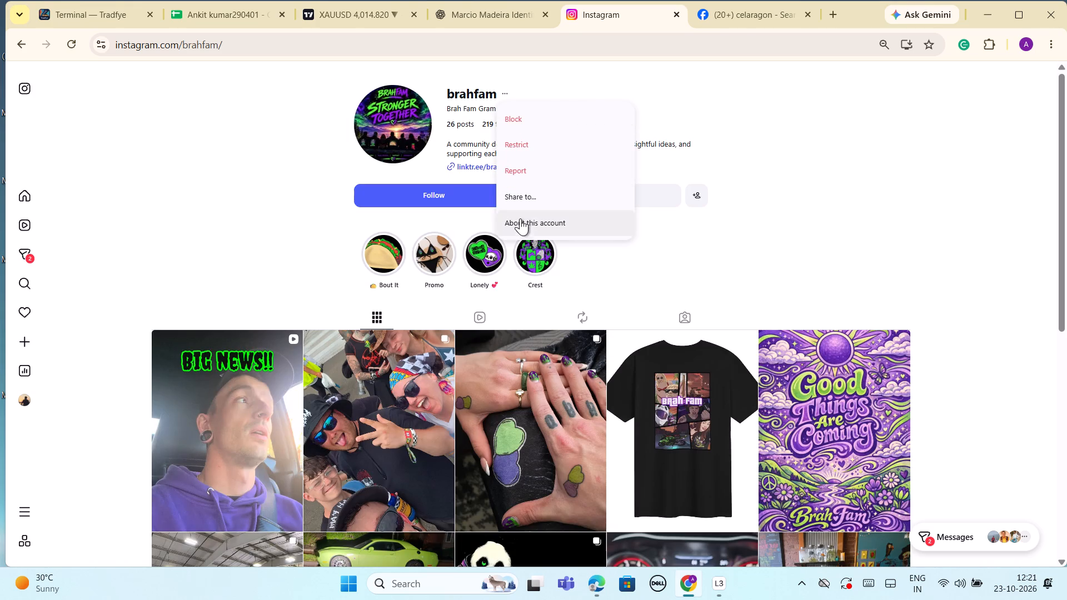
click(523, 223)
click(838, 185)
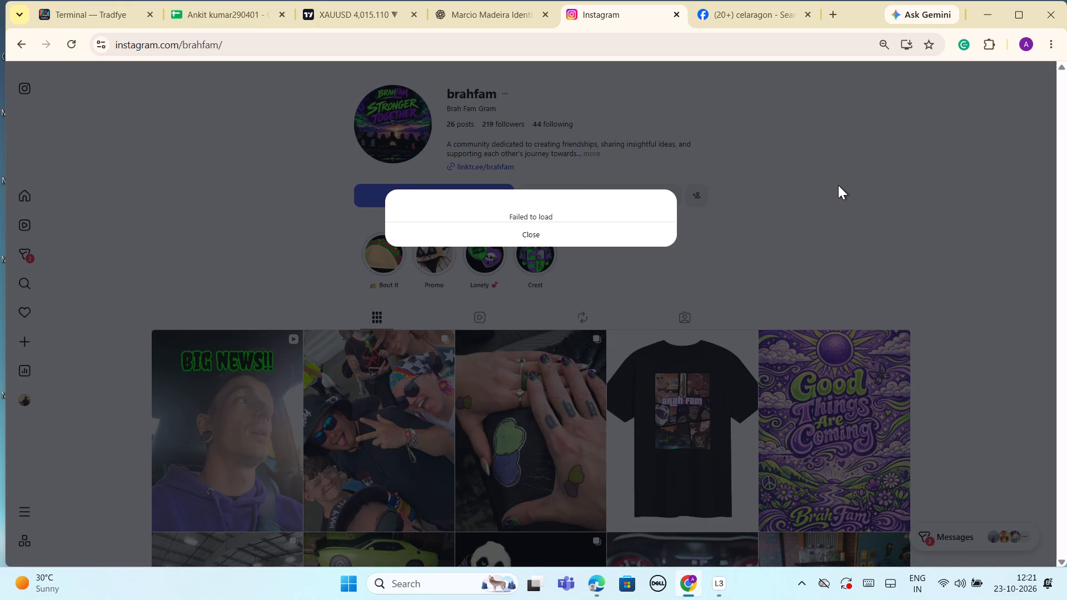
Copy the full name from row 480, search for it on Instagram, and check the second matching profile's account information.
click(245, 13)
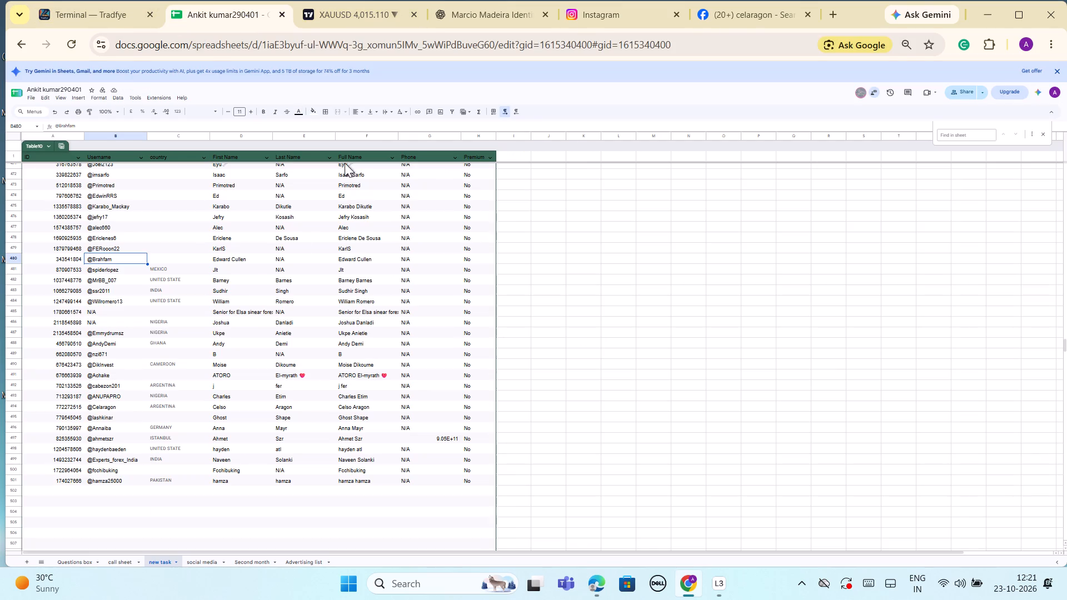
click(345, 260)
right_click(343, 258)
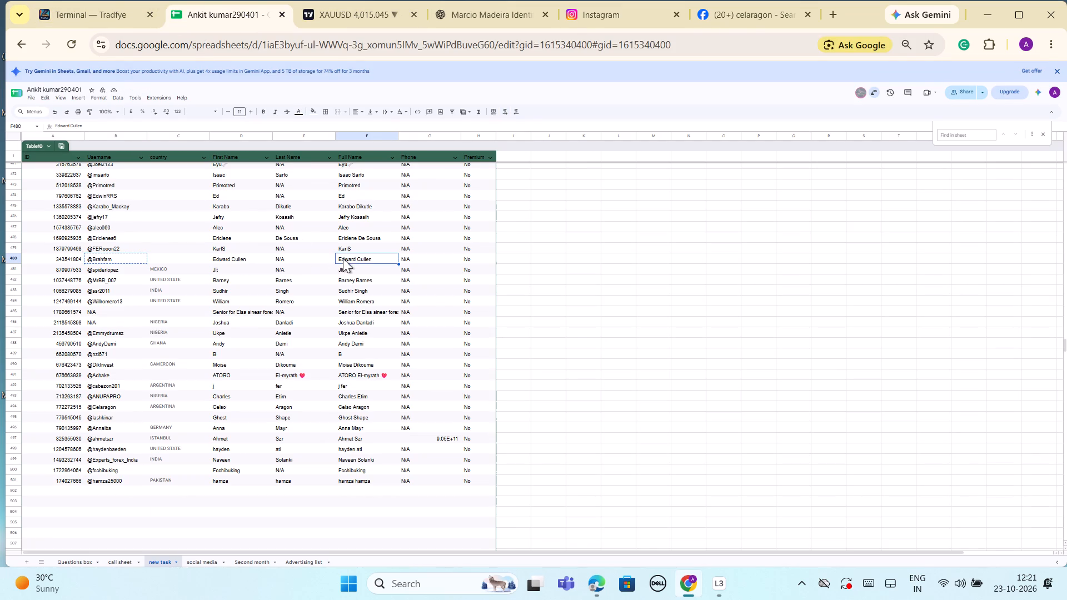
click(368, 277)
click(656, 21)
click(36, 288)
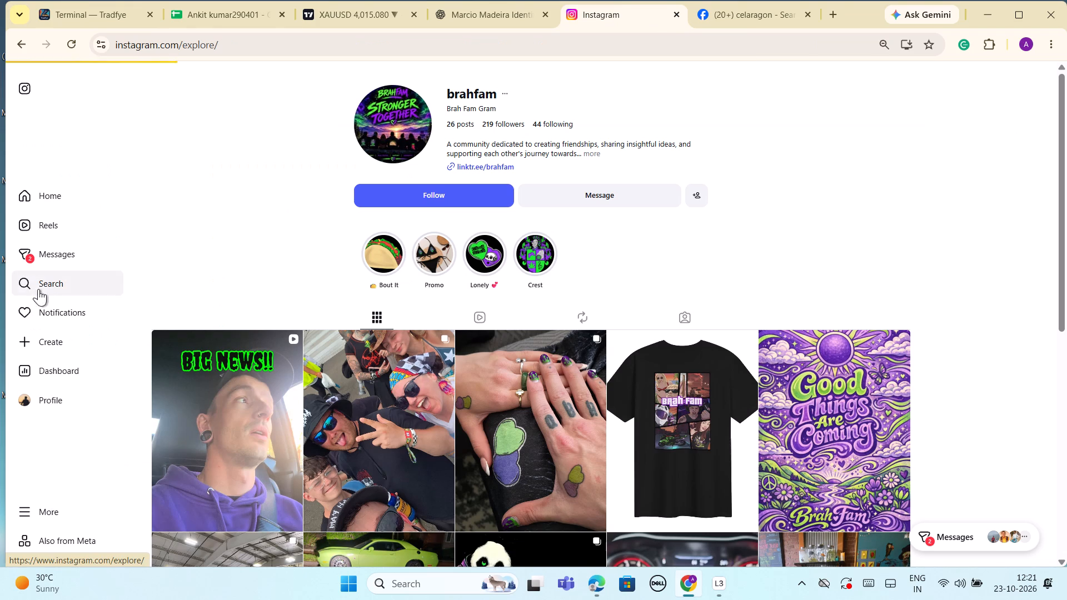
click(400, 86)
right_click(400, 86)
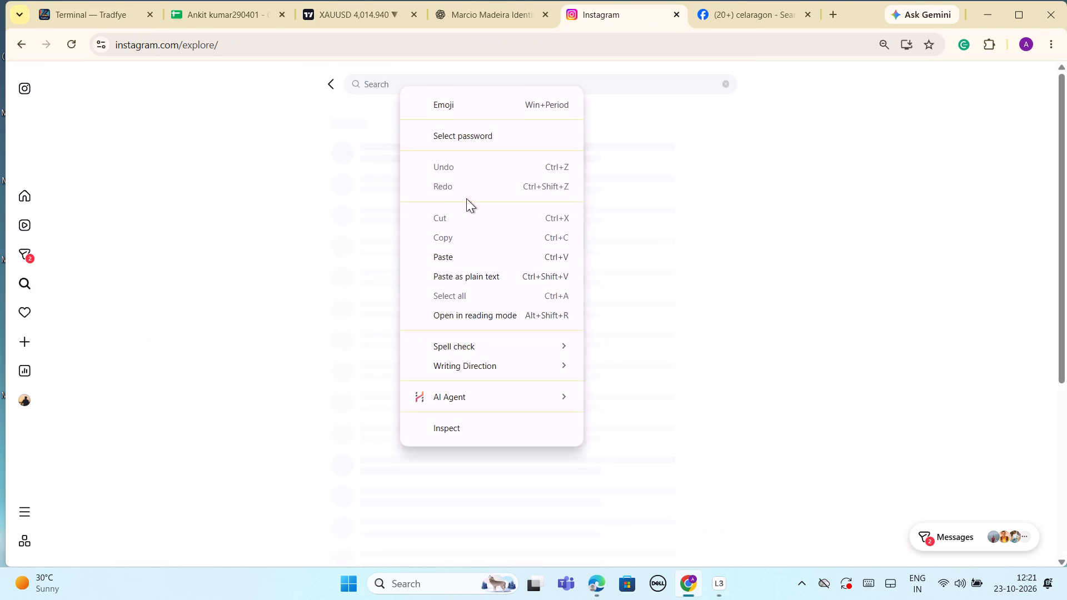
click(461, 258)
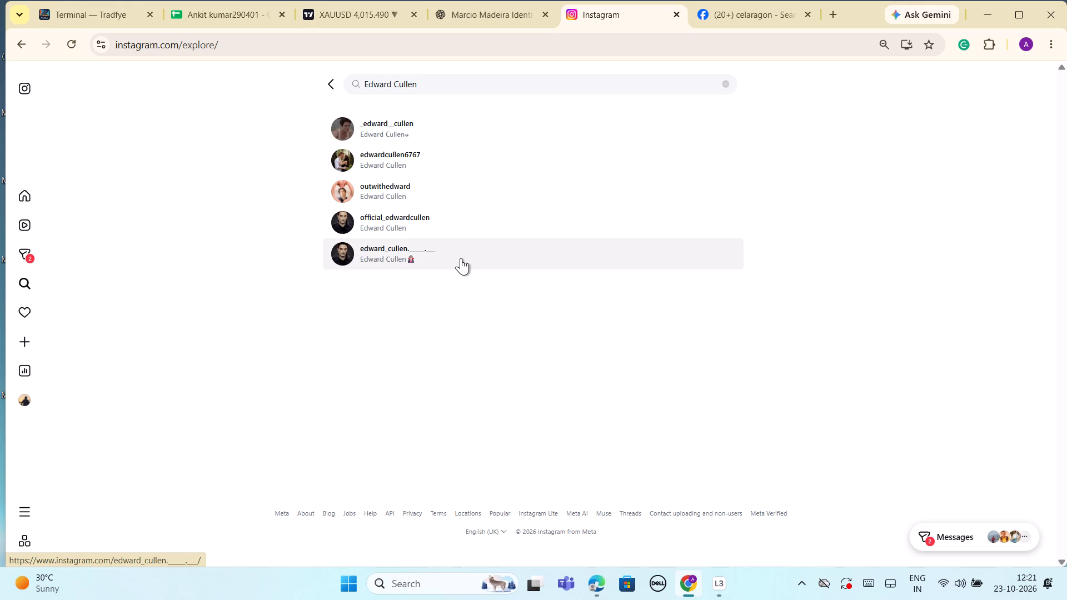
click(396, 159)
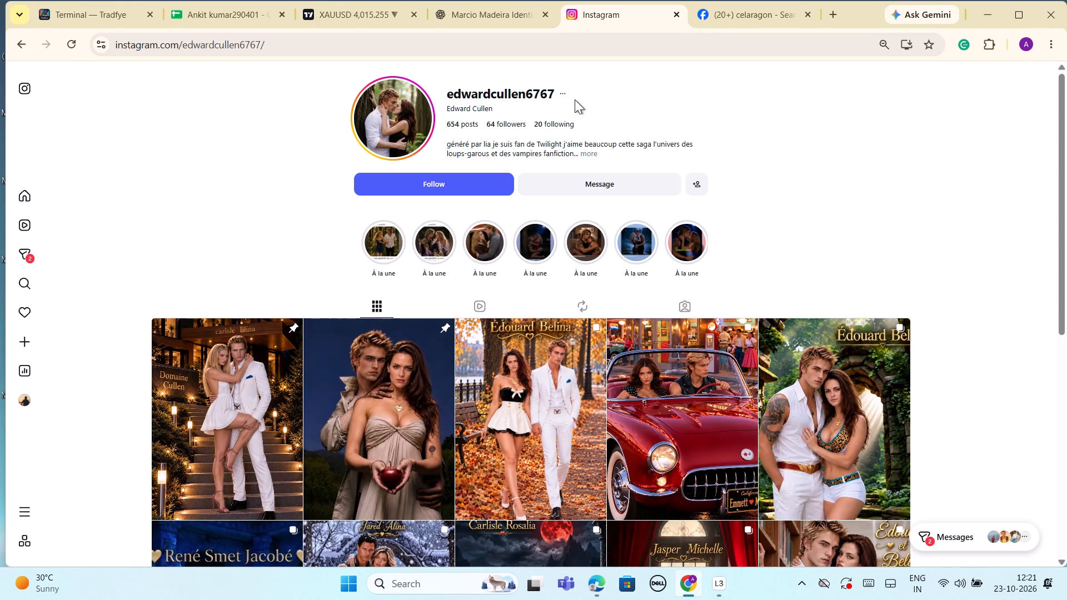
click(567, 93)
click(594, 222)
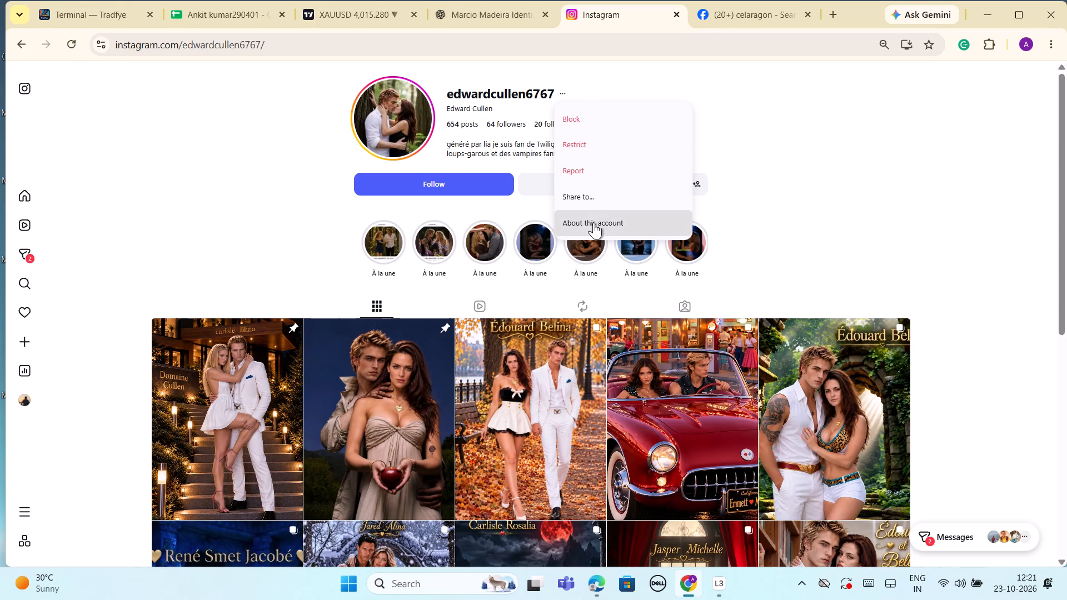
click(844, 212)
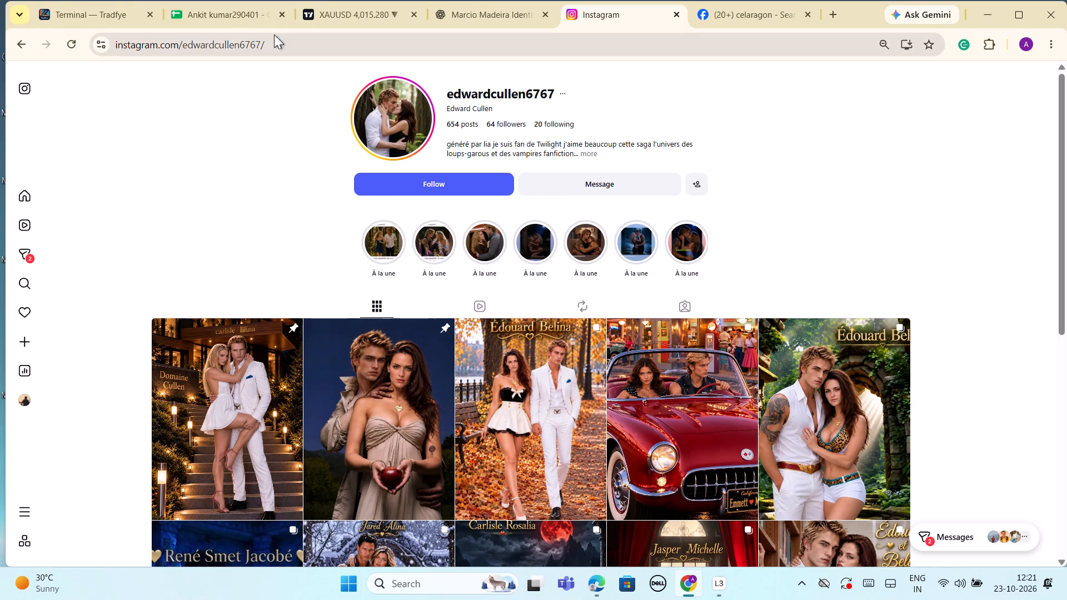
Enter FRANCE in the country column for row 480 of the new task sheet.
click(215, 10)
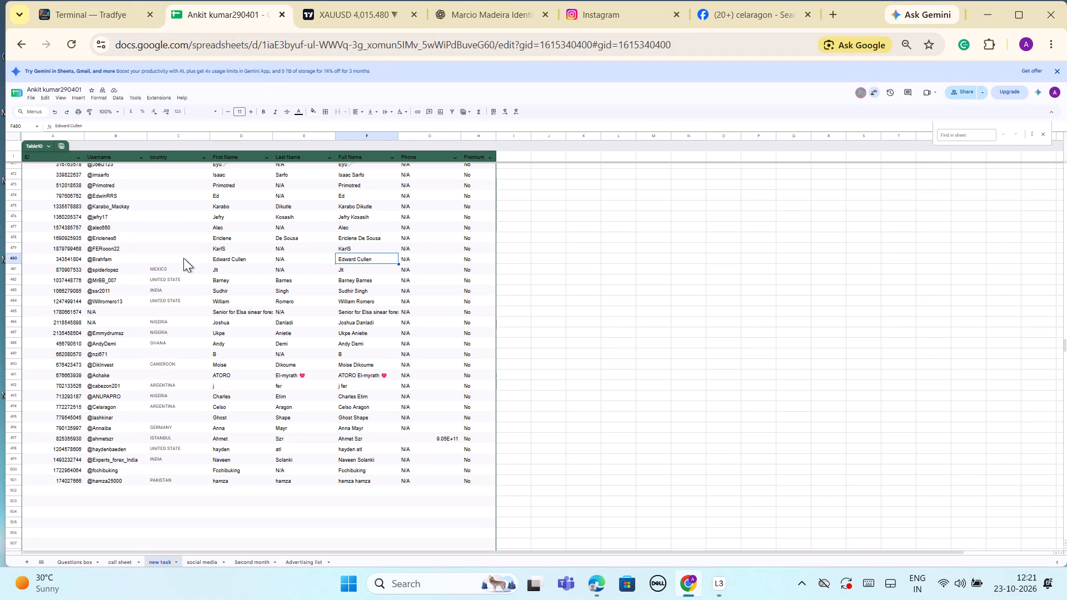
click(181, 258)
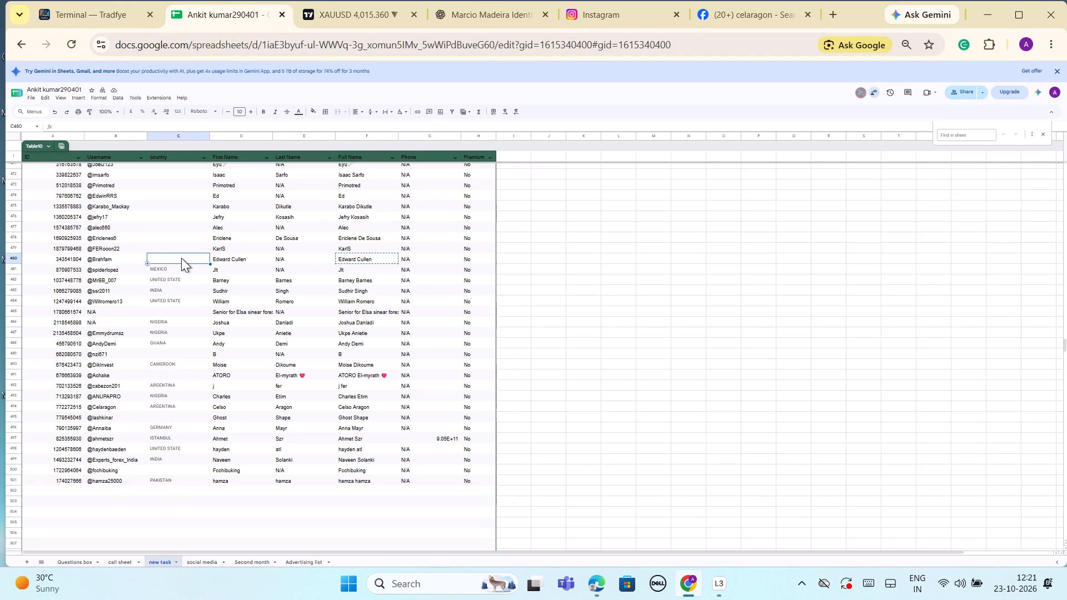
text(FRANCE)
click(165, 226)
click(103, 250)
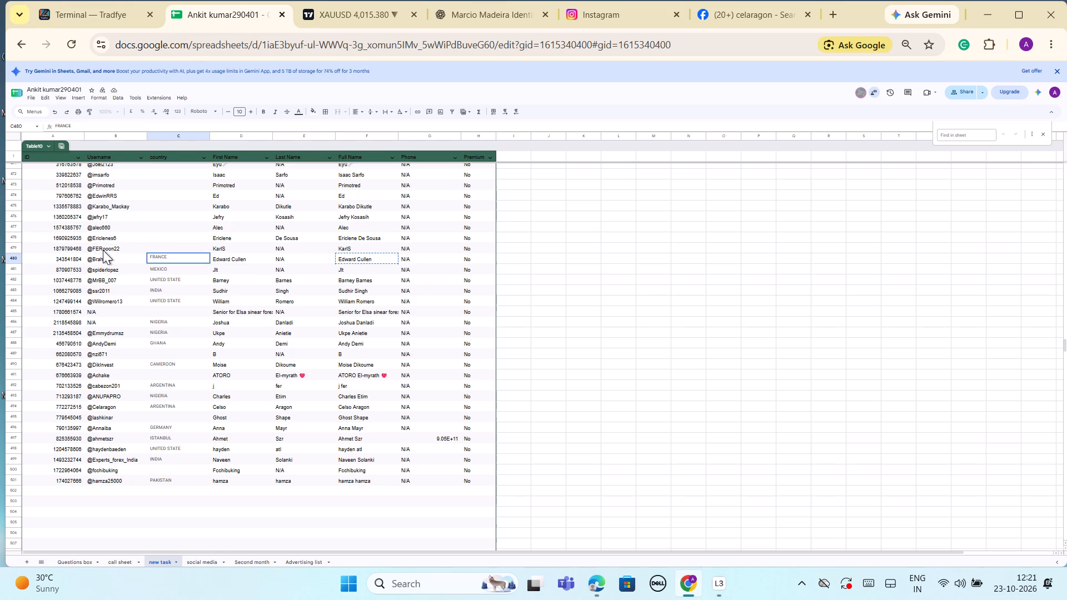
right_click(103, 250)
click(141, 268)
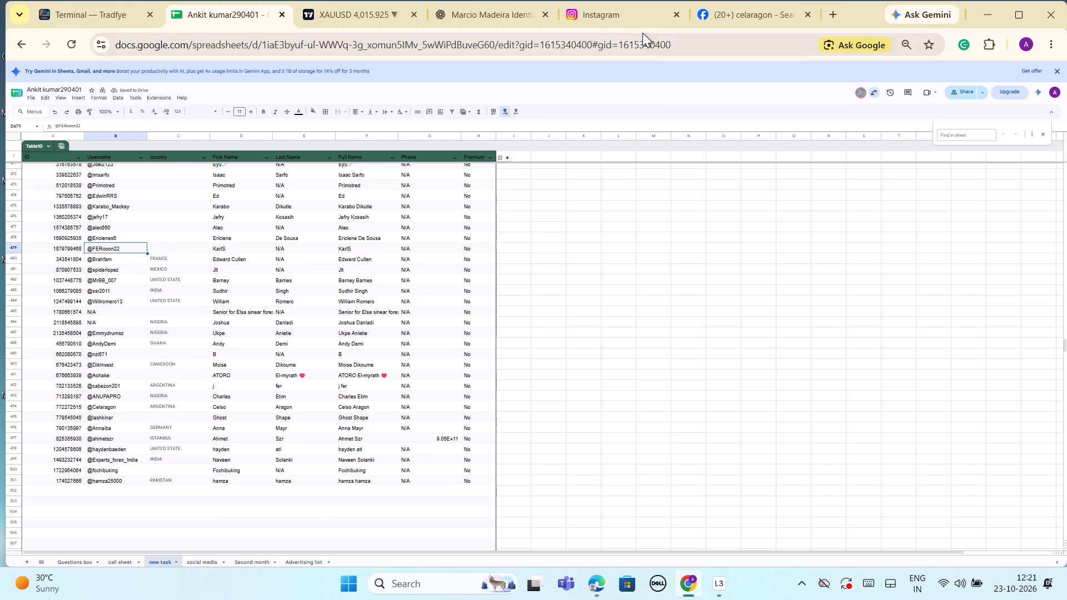
click(606, 11)
click(19, 283)
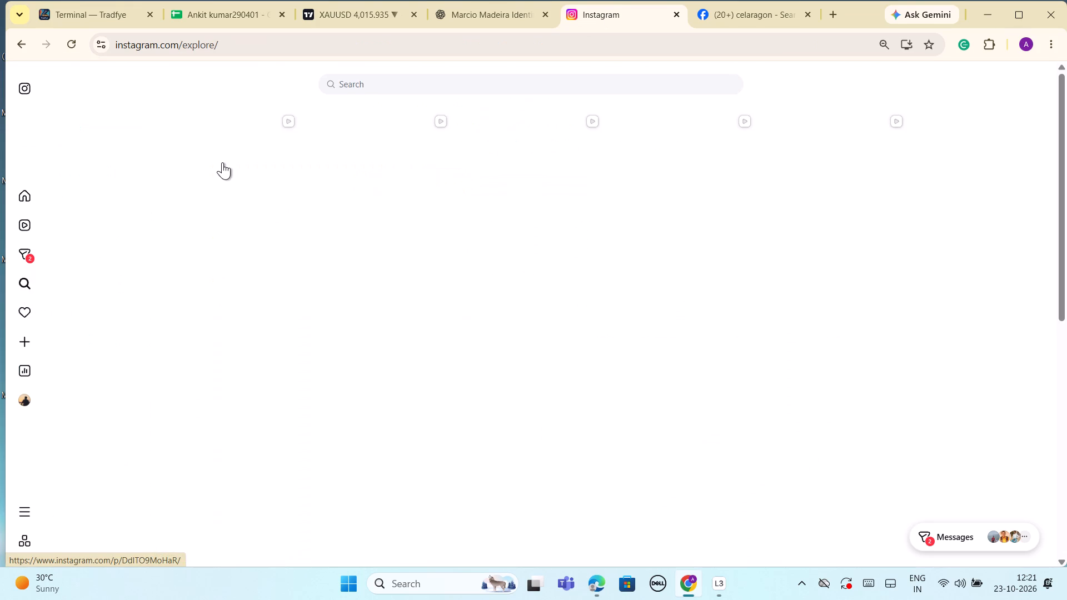
click(363, 86)
right_click(363, 86)
click(437, 254)
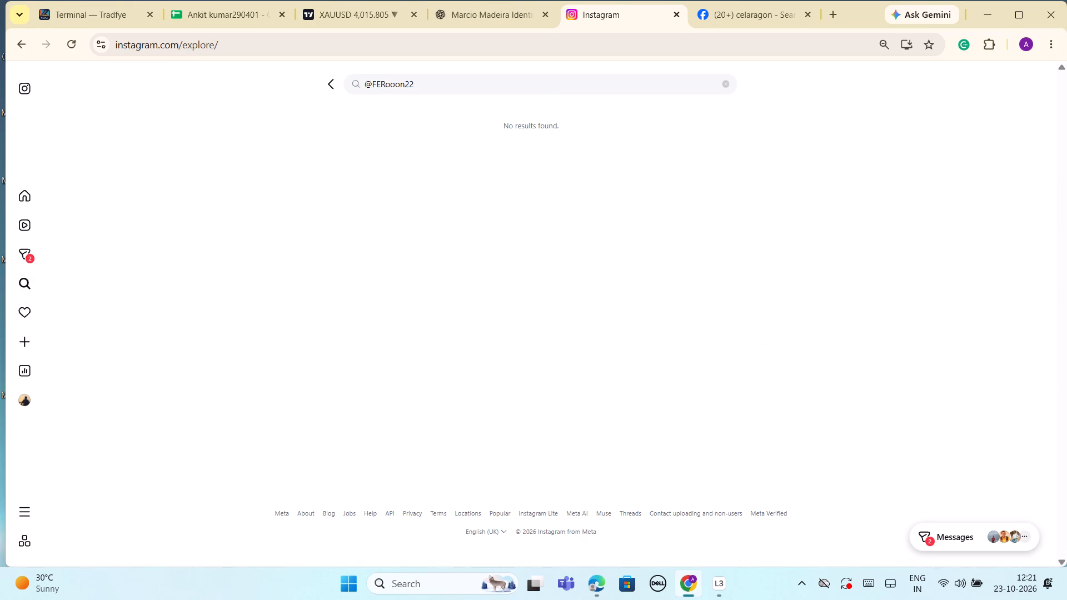
Copy the full name from row 479 of the new task sheet and search for it on Instagram.
click(205, 22)
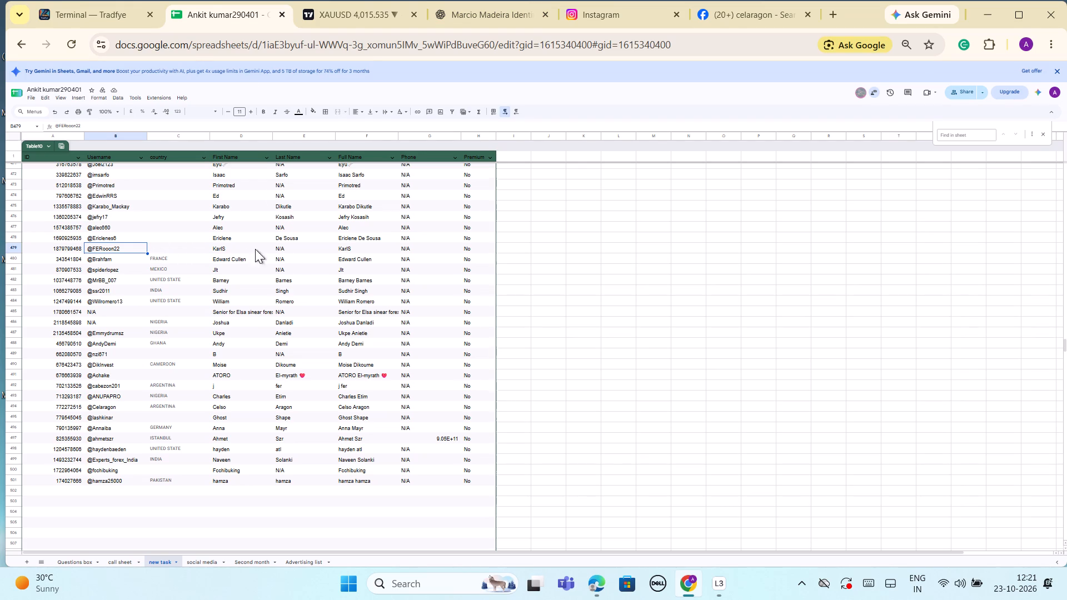
right_click(342, 249)
click(362, 266)
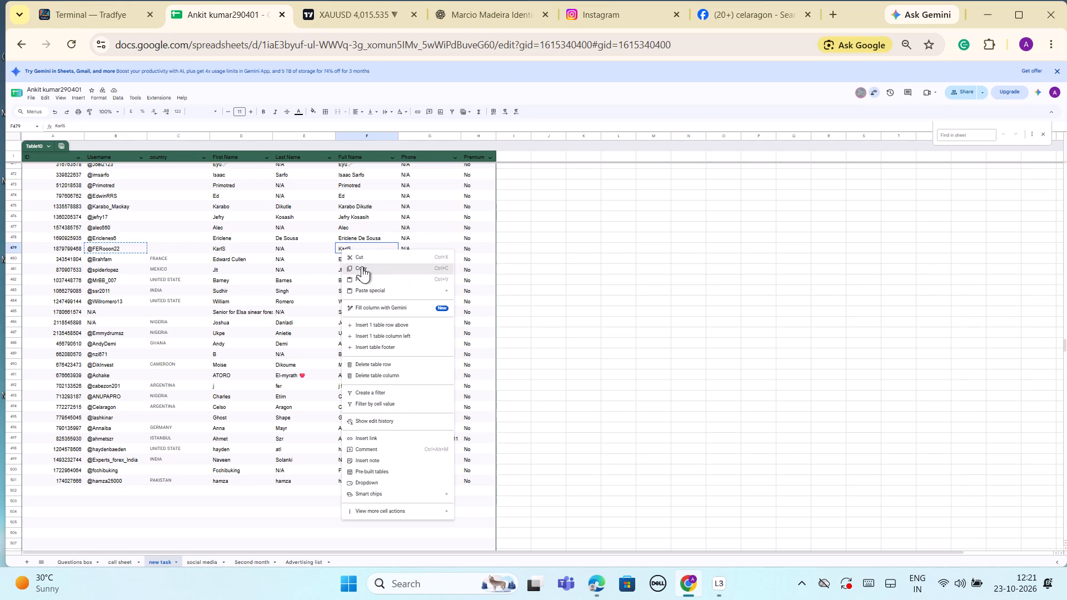
click(615, 15)
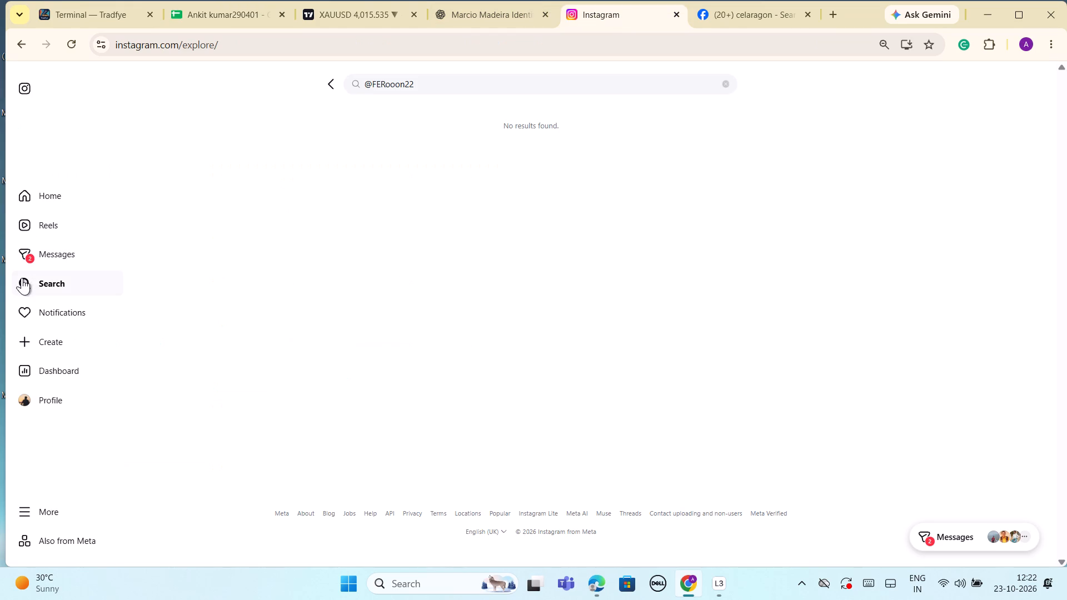
click(24, 283)
click(724, 83)
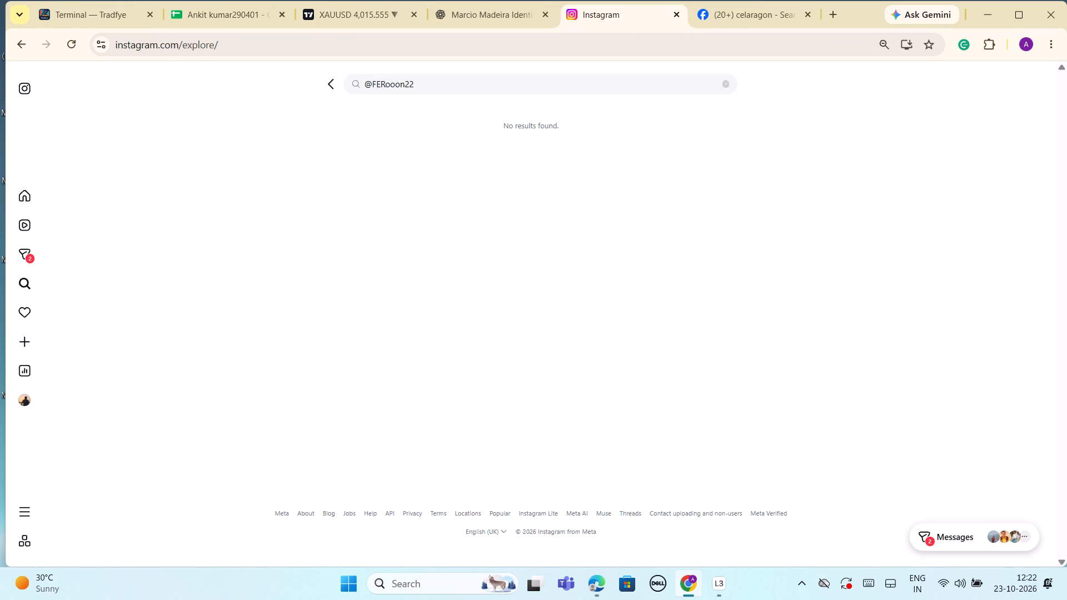
click(387, 83)
right_click(386, 83)
click(432, 258)
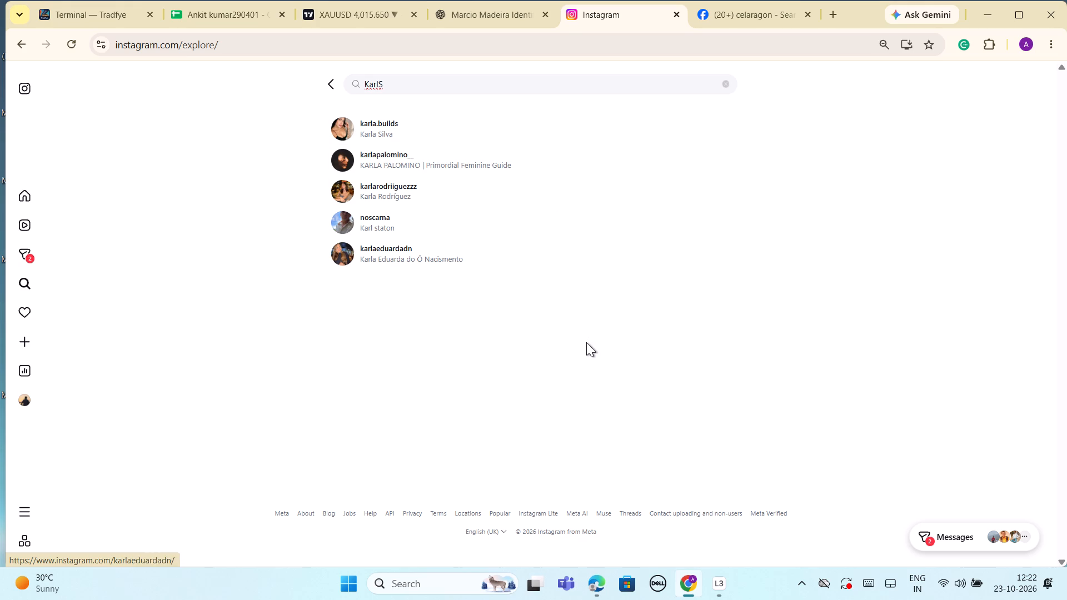
click(194, 18)
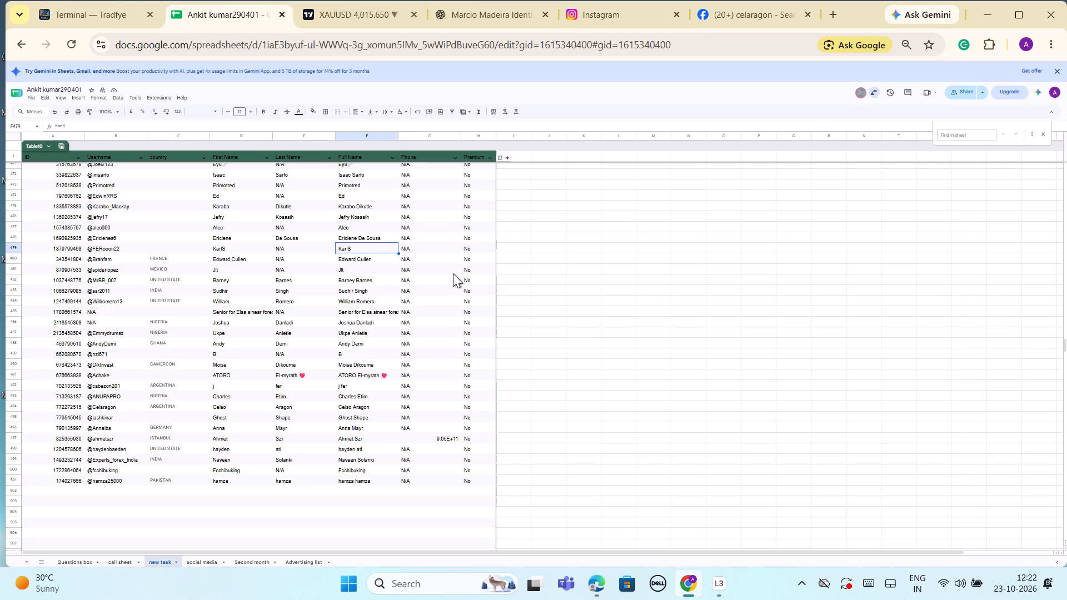
click(109, 235)
right_click(109, 235)
click(152, 257)
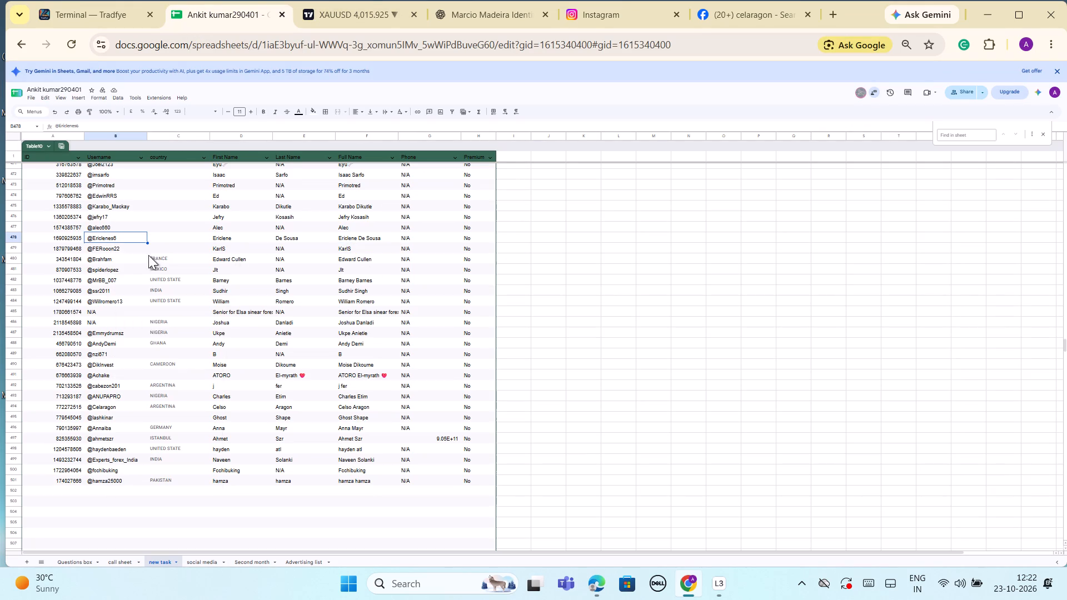
click(624, 11)
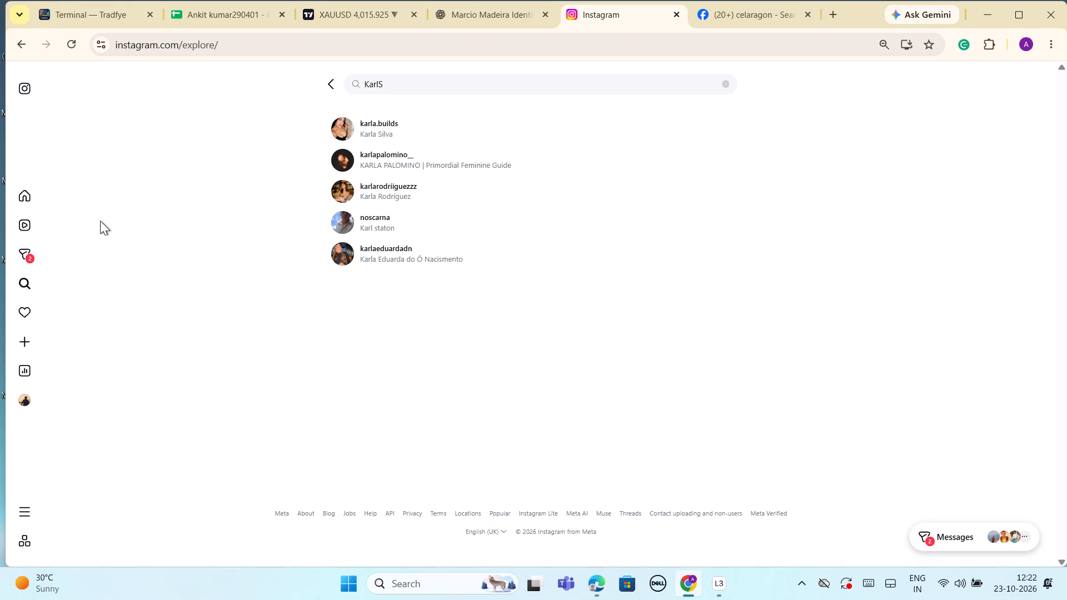
click(24, 280)
click(728, 83)
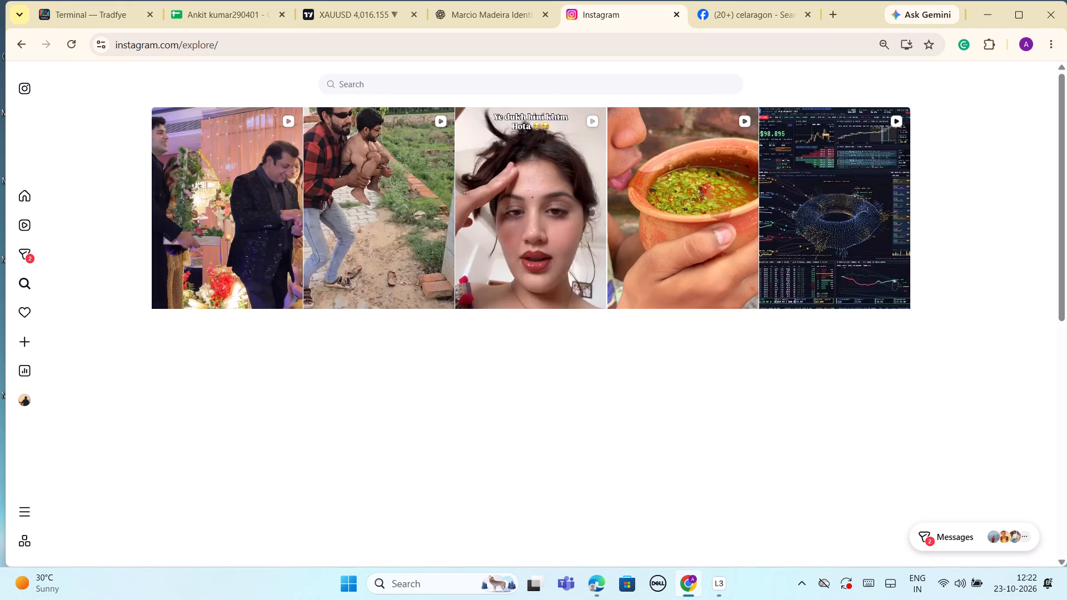
click(363, 82)
right_click(363, 82)
click(409, 247)
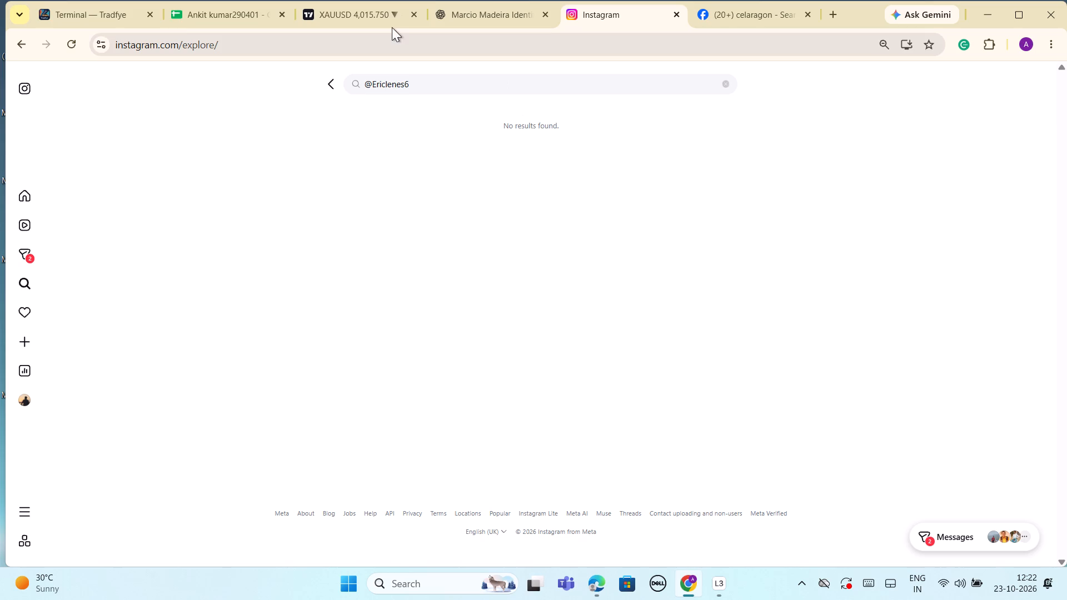
Copy the full name from row 478, search for it on Instagram, and check the second matching profile's account information.
click(207, 14)
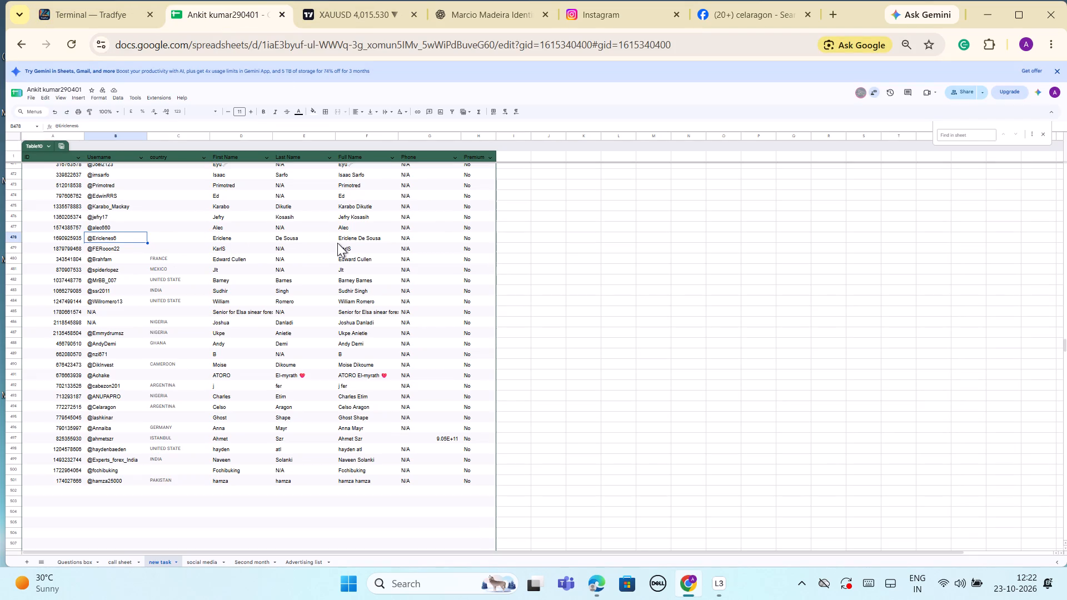
click(345, 239)
right_click(345, 239)
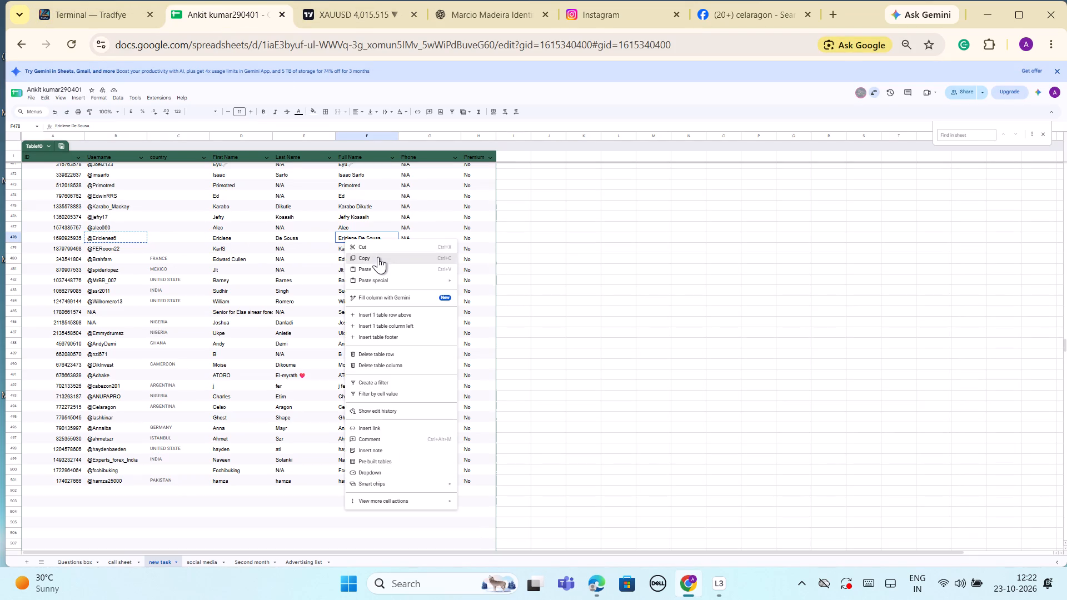
click(378, 257)
click(641, 16)
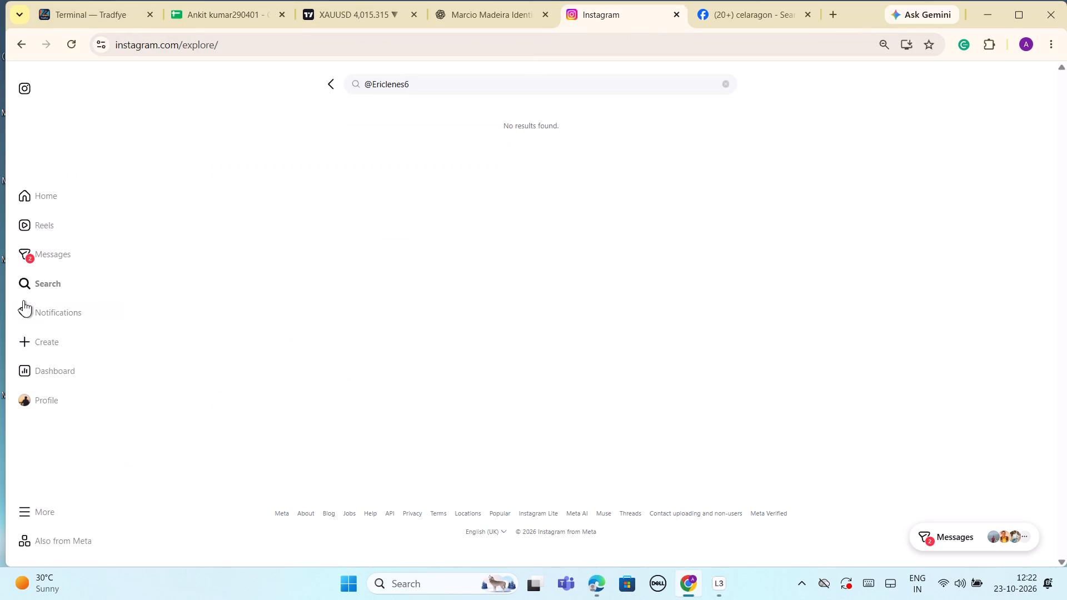
click(26, 293)
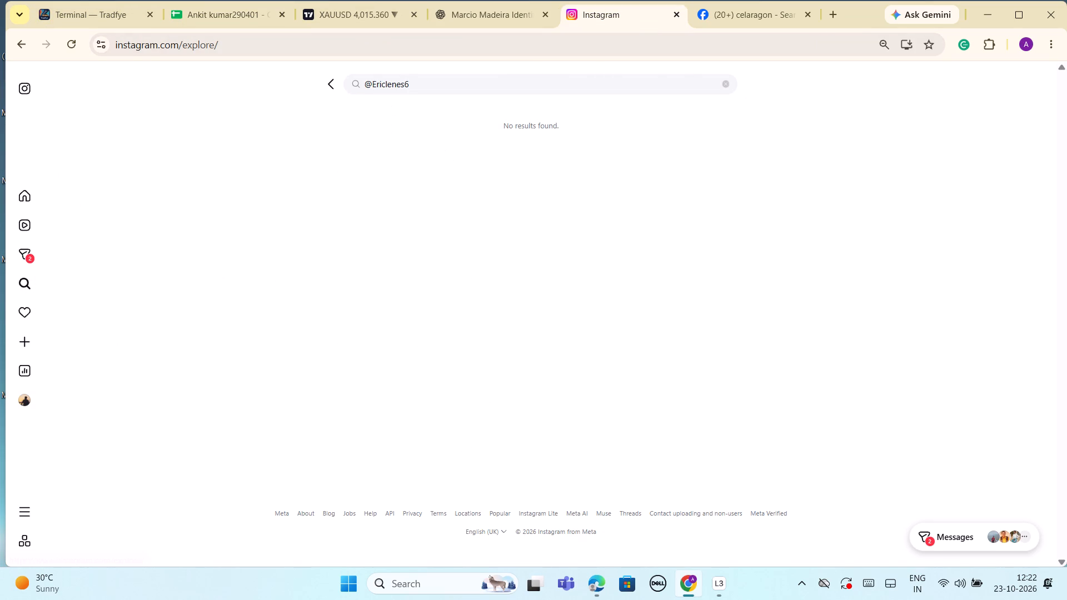
click(727, 83)
click(431, 83)
right_click(431, 83)
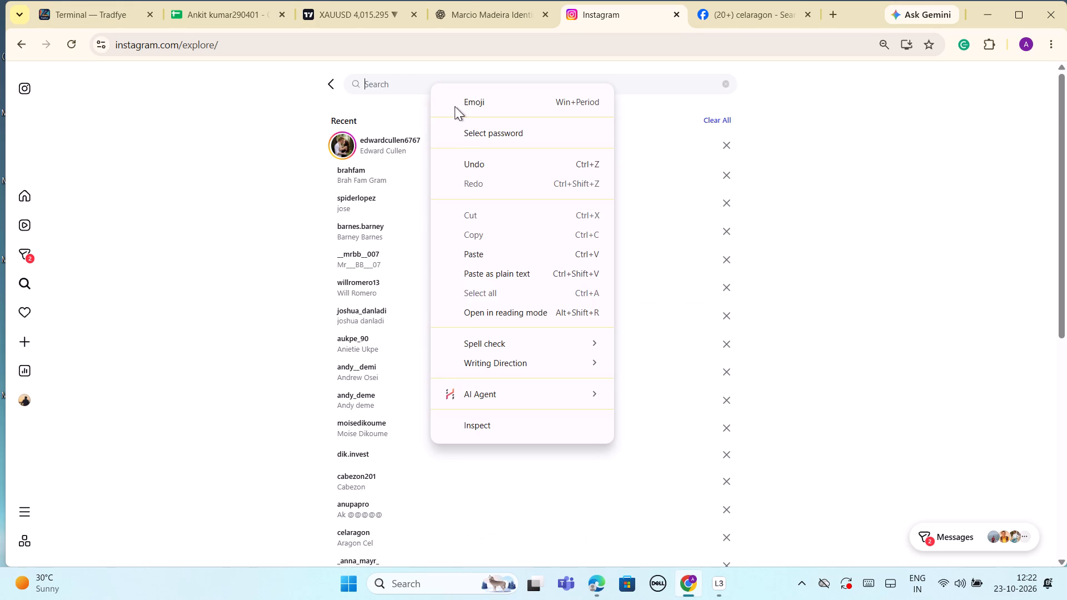
click(485, 265)
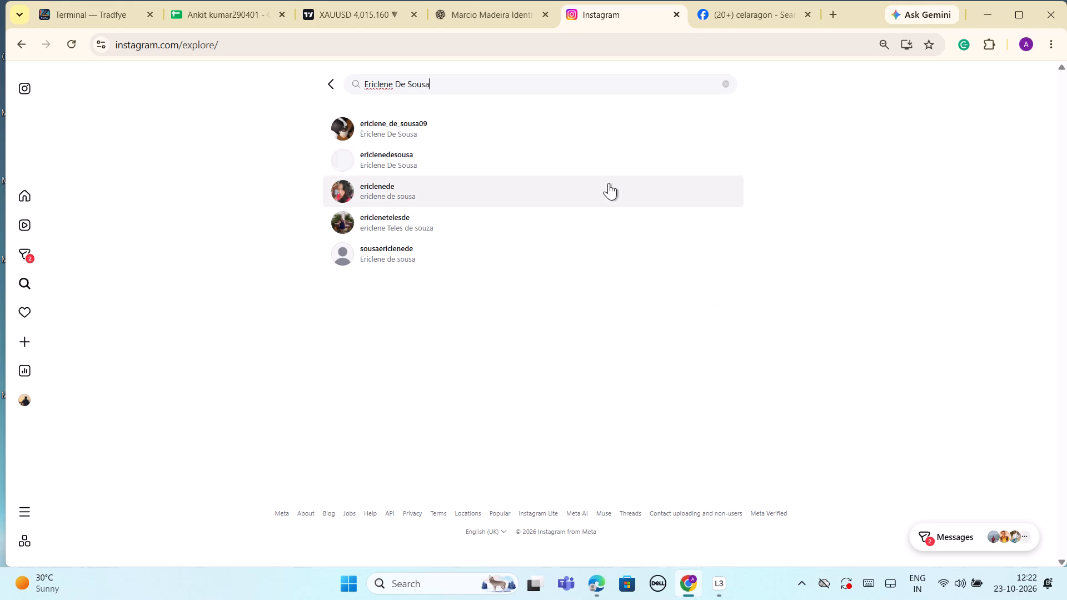
click(402, 154)
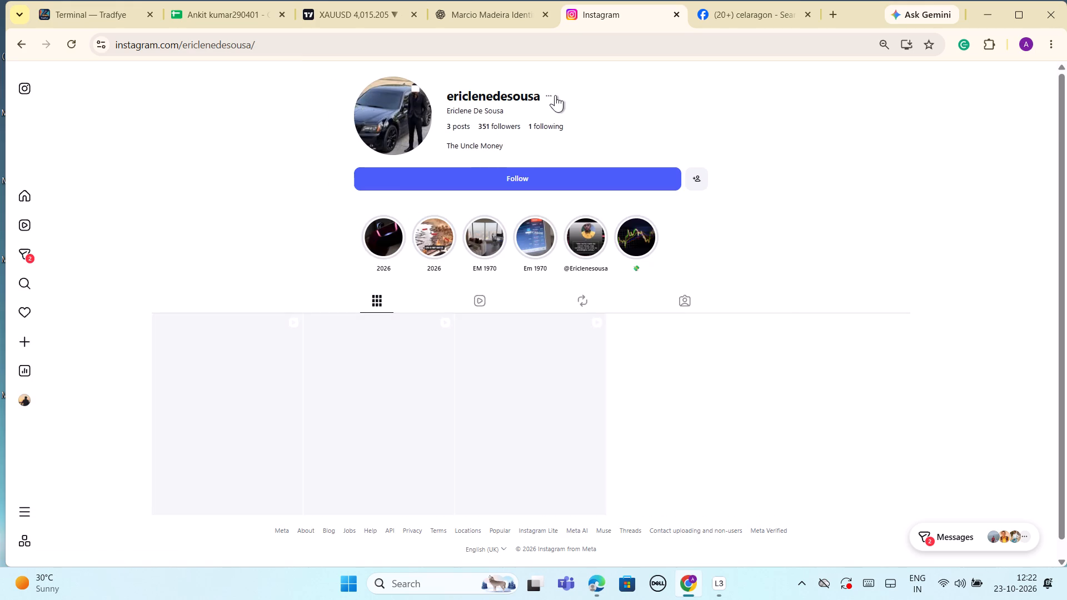
click(552, 95)
click(586, 221)
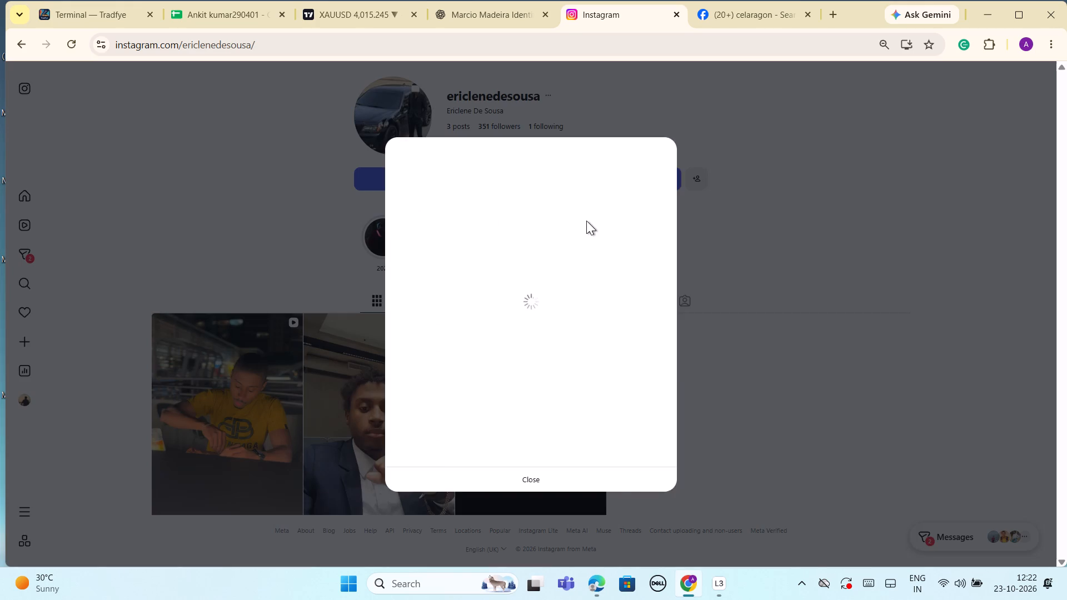
click(886, 217)
Enter PORTUGAL in the country column for row 478 of the new task sheet.
click(233, 24)
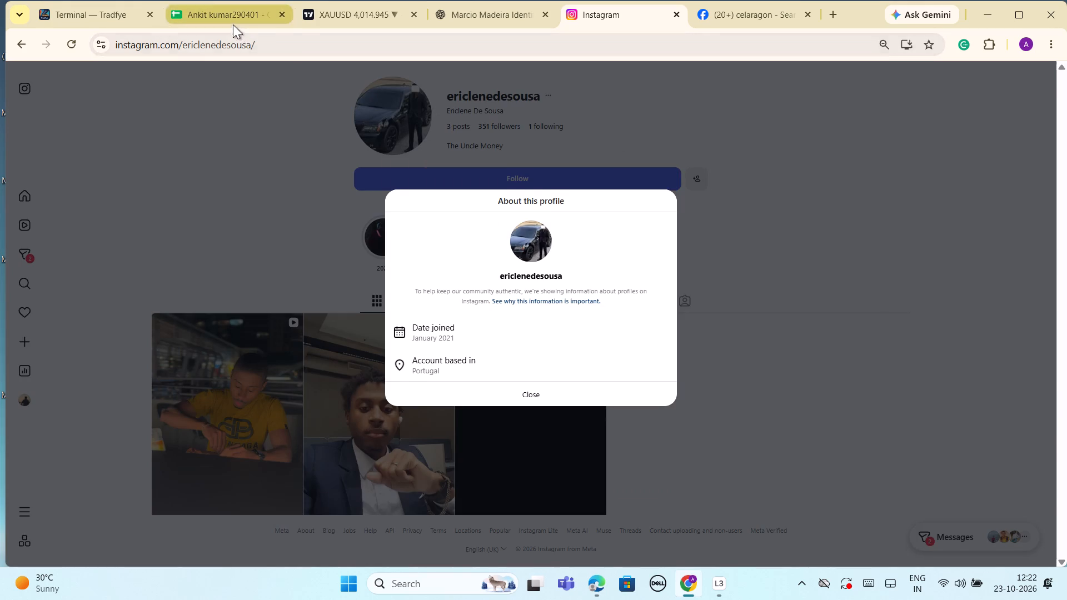
click(167, 237)
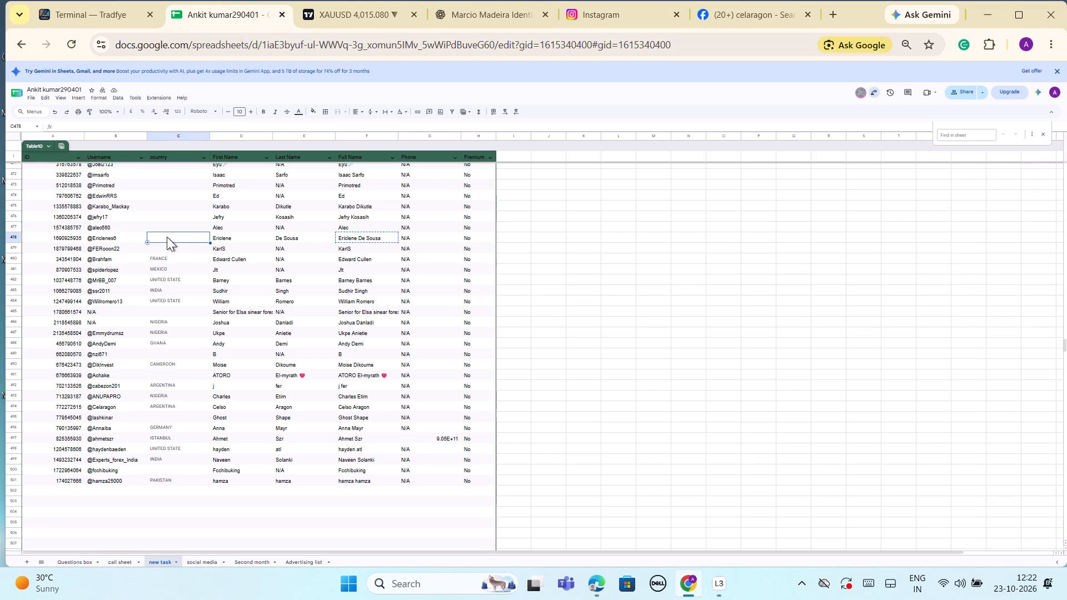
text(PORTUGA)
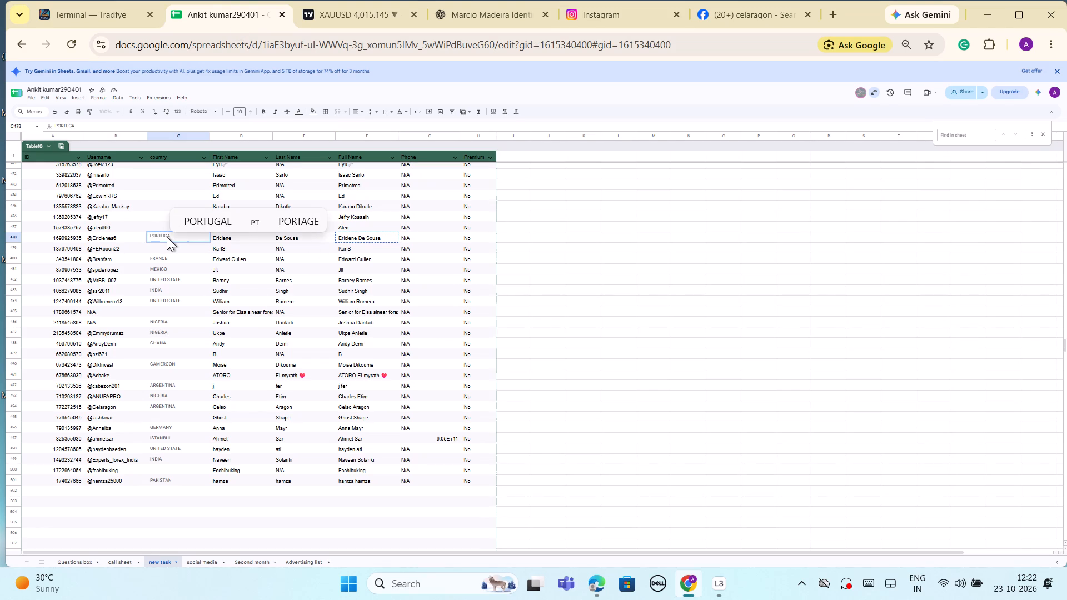
click(196, 227)
click(168, 224)
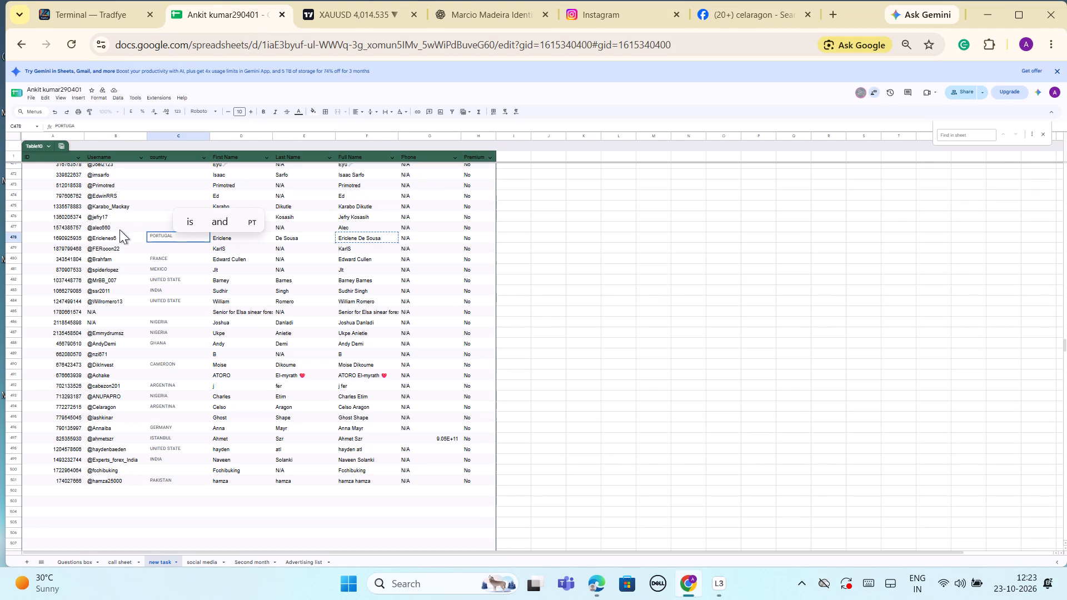
click(104, 231)
right_click(104, 226)
click(133, 244)
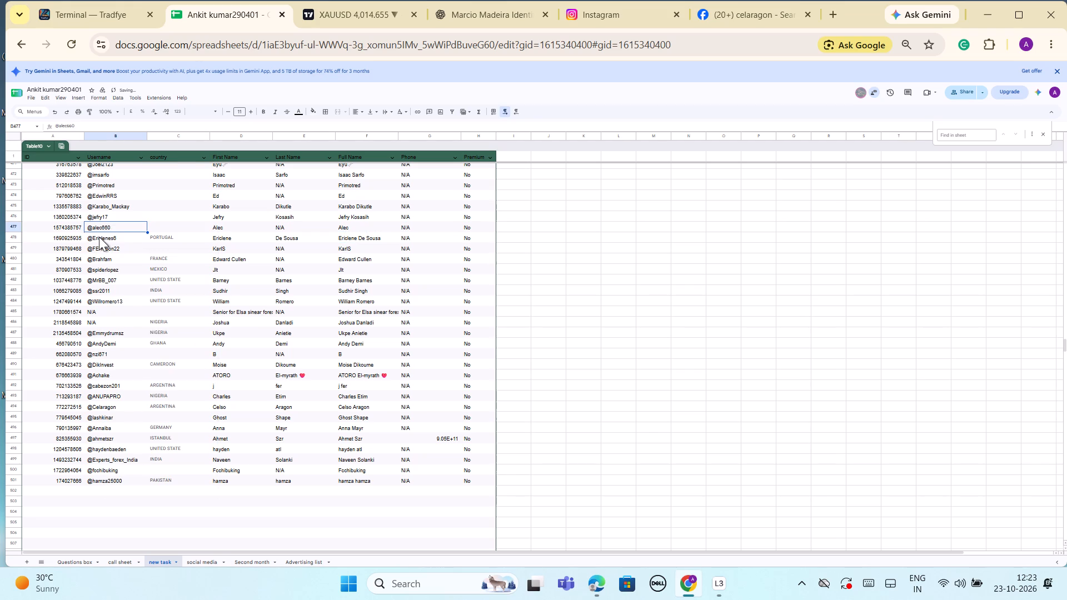
click(607, 14)
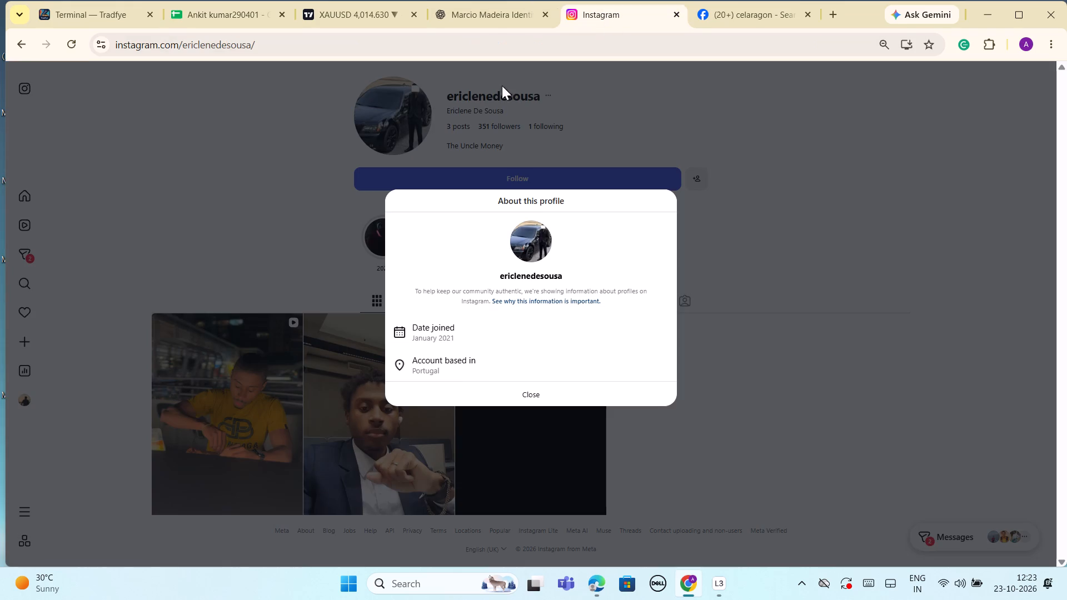
click(537, 393)
click(18, 280)
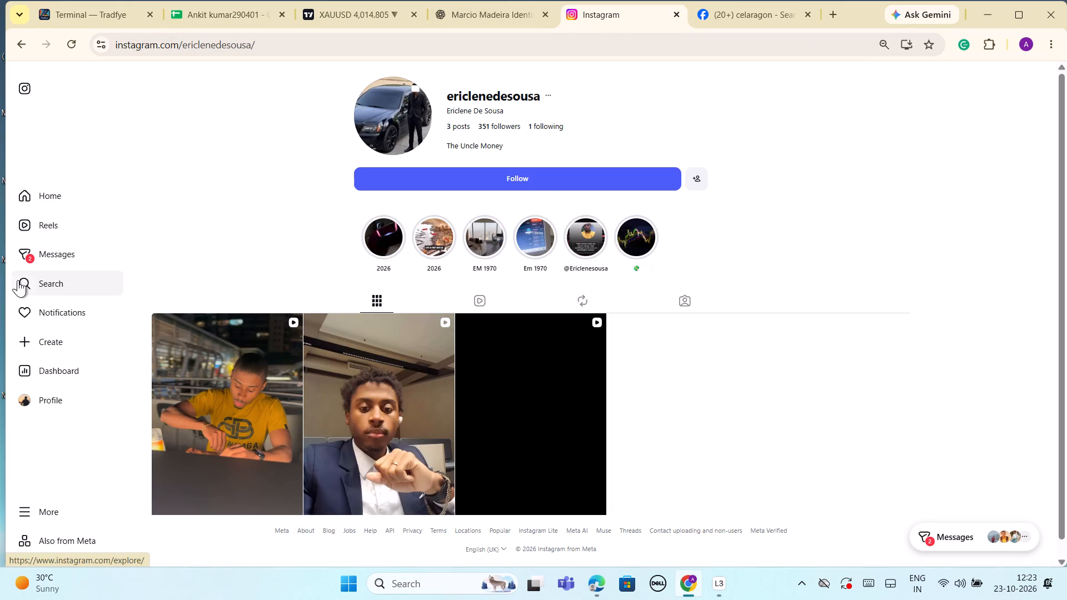
click(348, 87)
right_click(373, 88)
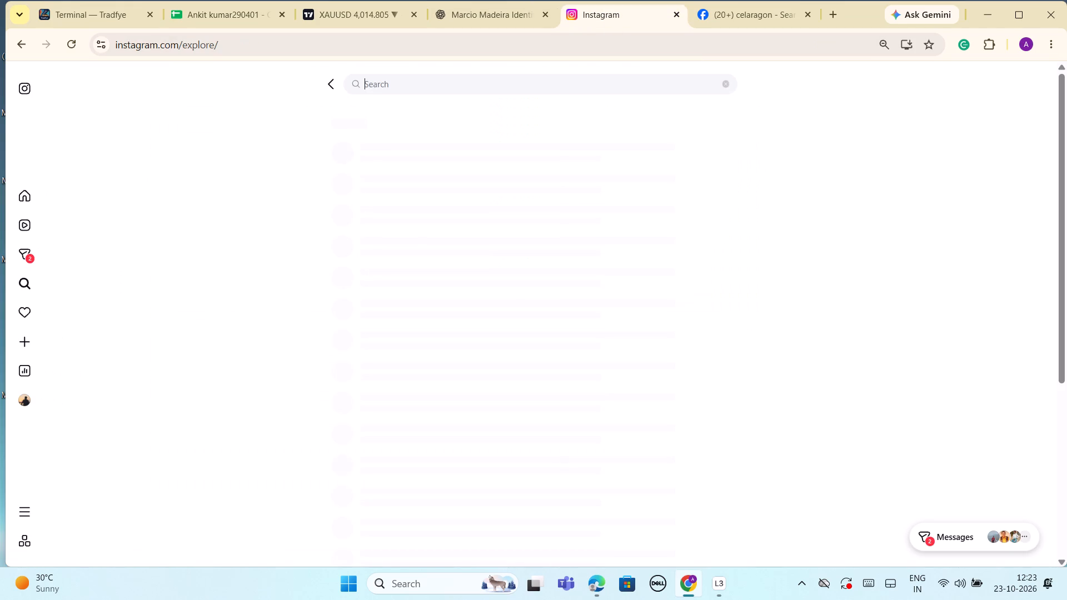
click(434, 257)
click(381, 126)
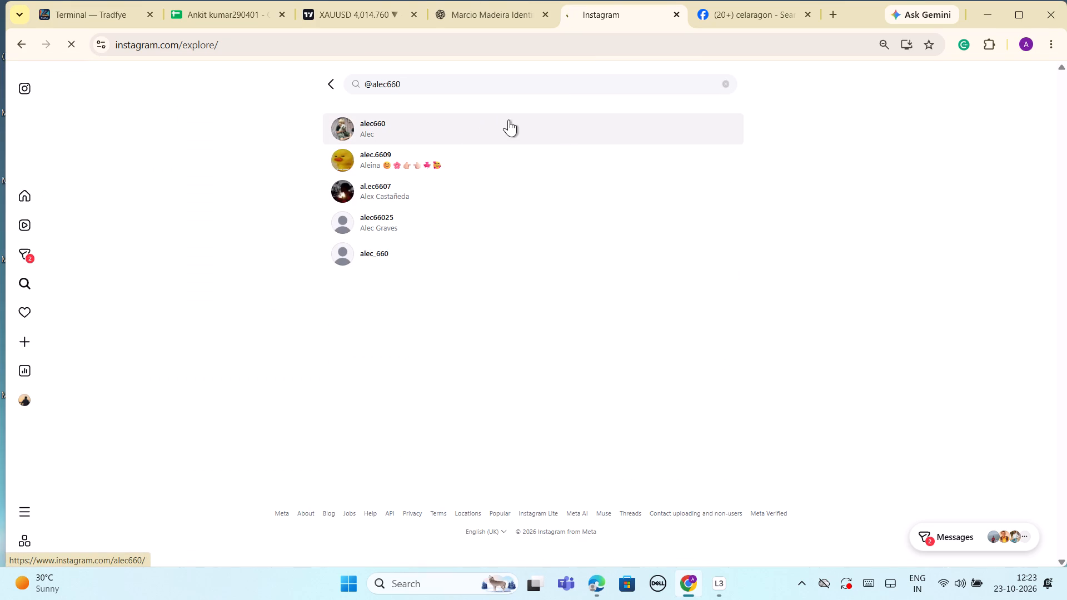
click(372, 121)
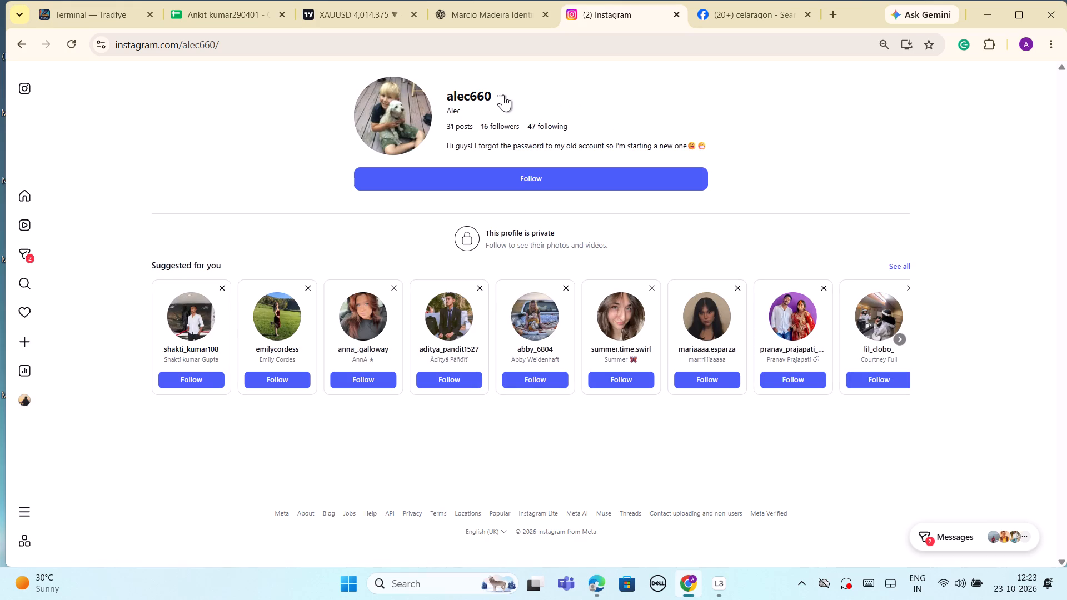
click(503, 93)
click(528, 223)
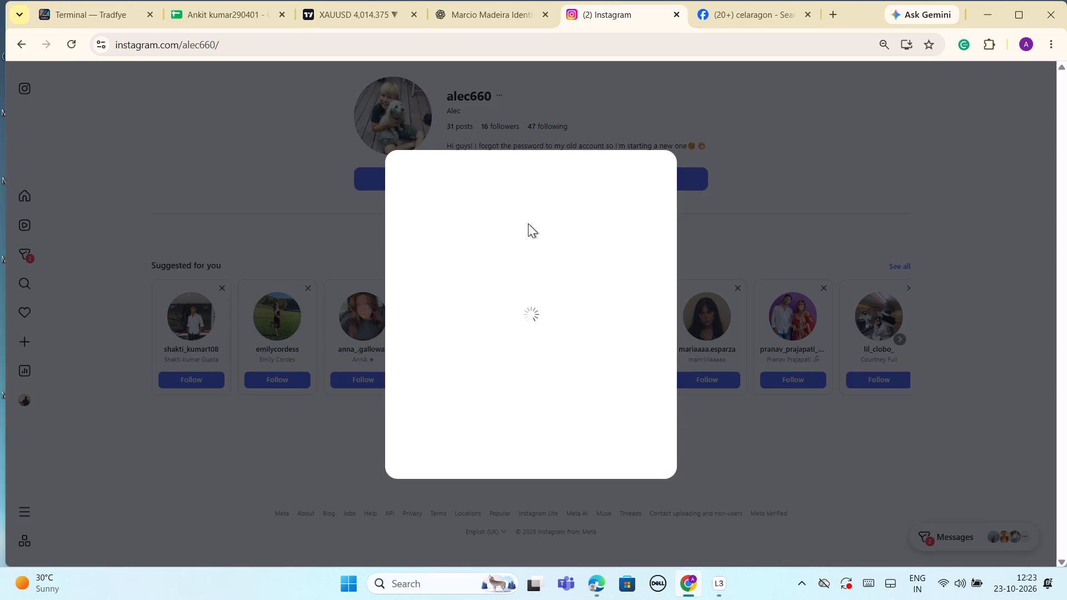
click(737, 157)
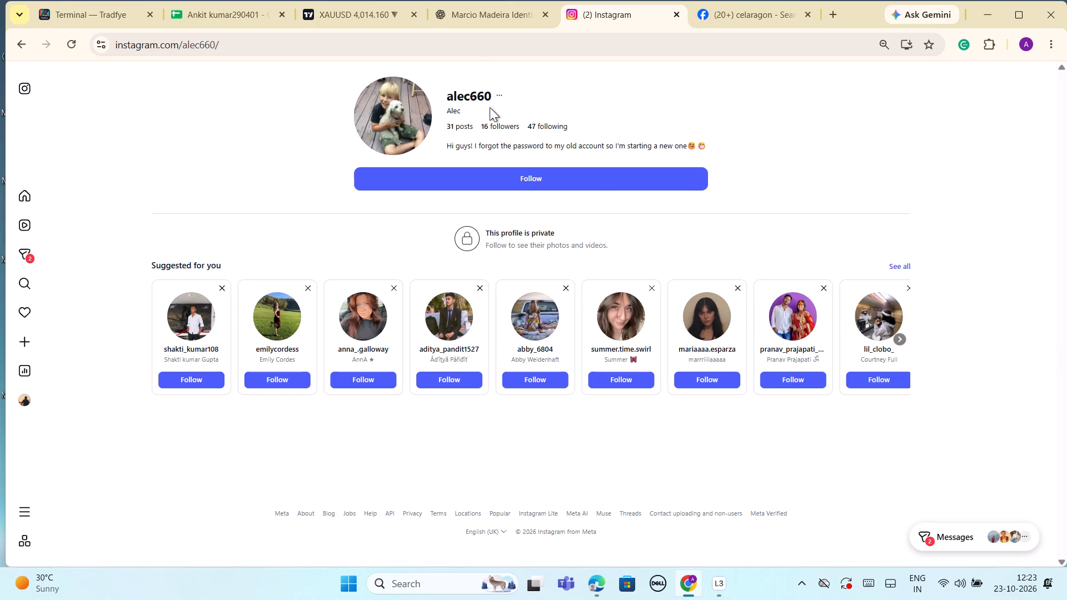
click(205, 12)
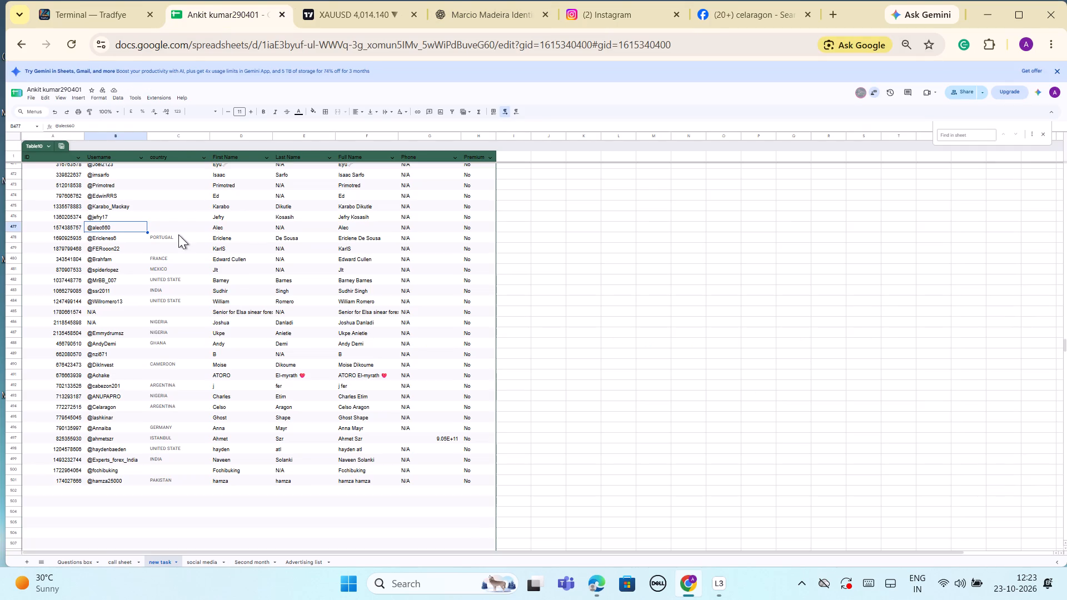
click(597, 18)
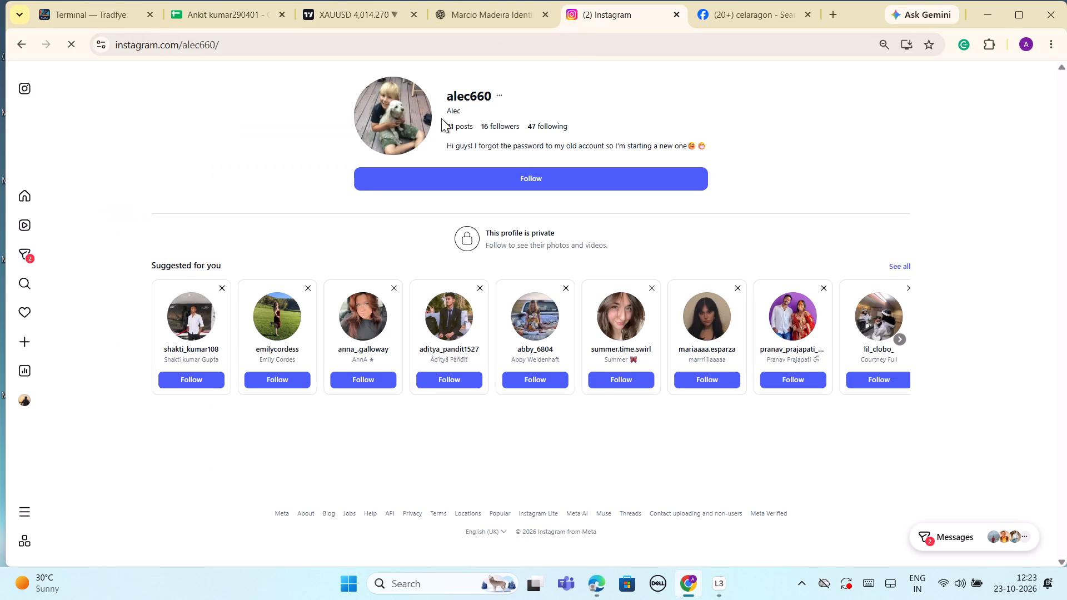
drag(447, 112, 467, 112)
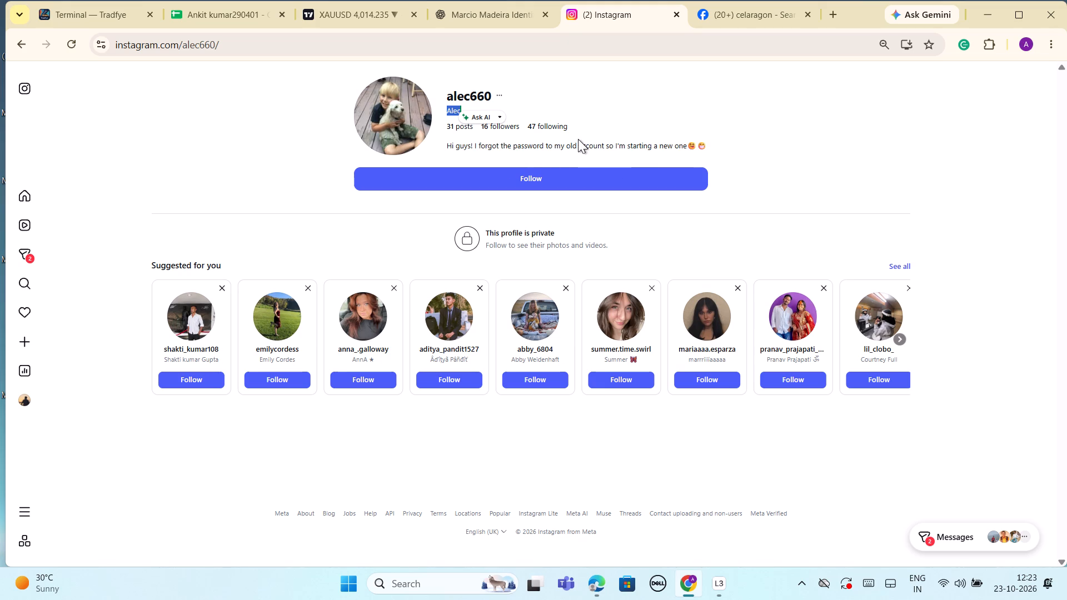
click(624, 107)
click(542, 126)
click(655, 16)
Switch to the ChatGPT conversation and start a new message there.
click(482, 24)
click(505, 549)
right_click(505, 549)
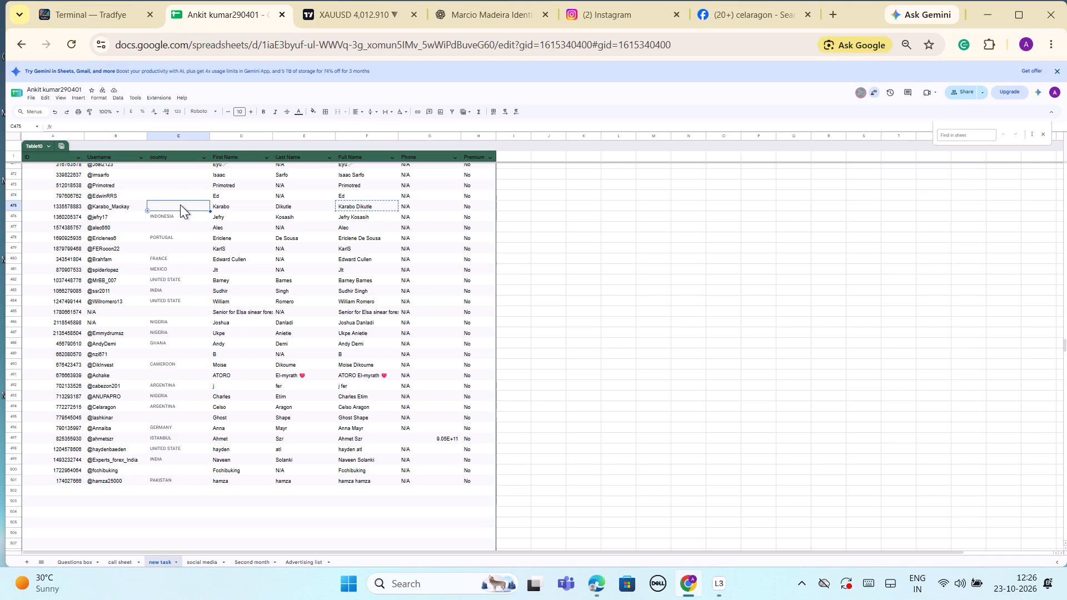
text(SOUTH)
key(space)
text(AFRICA)
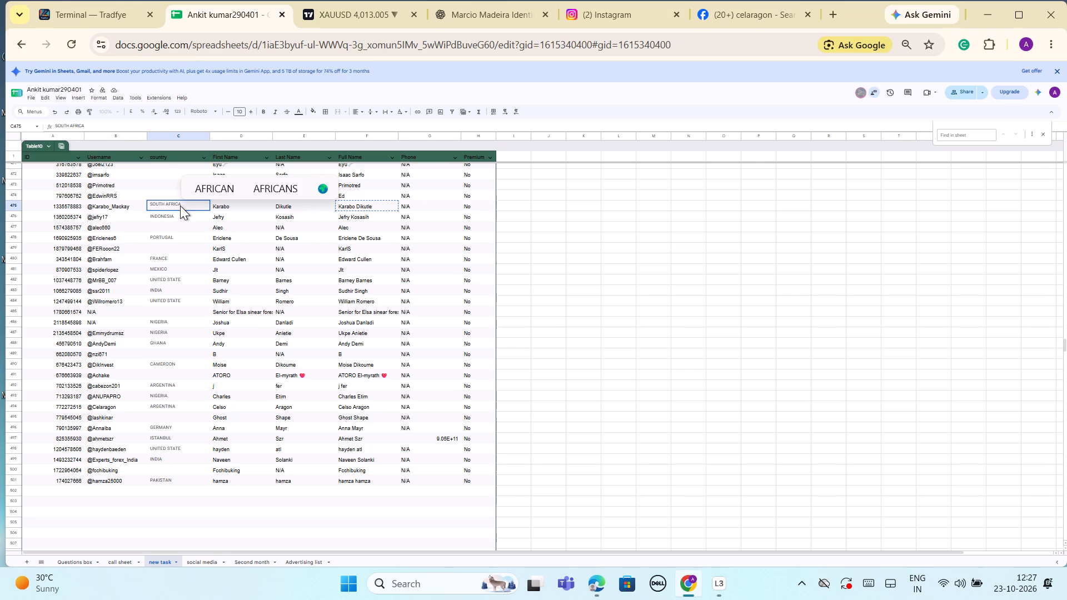
click(126, 195)
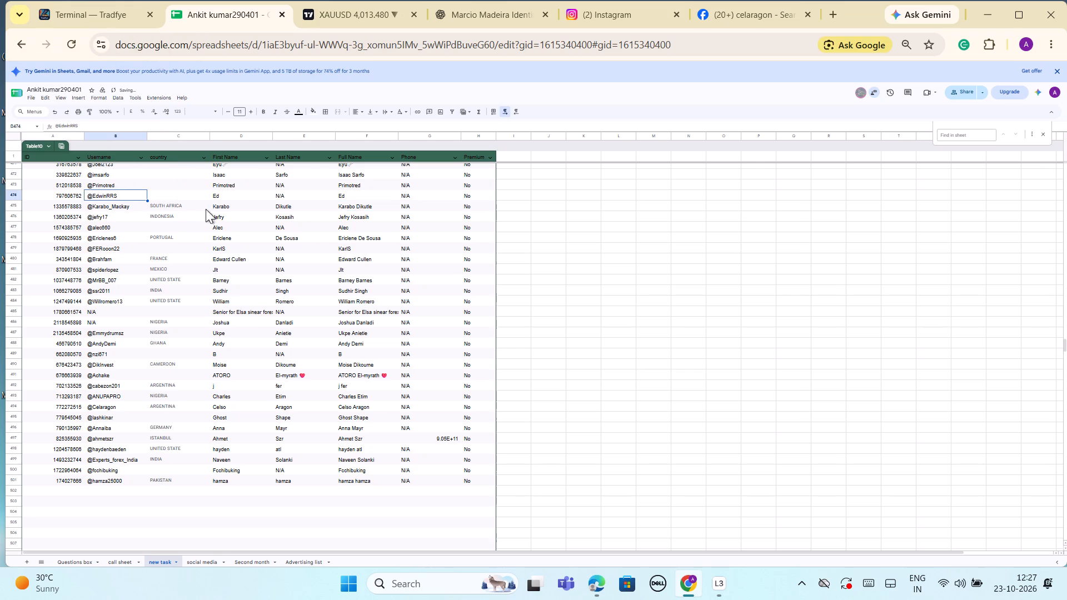
right_click(107, 196)
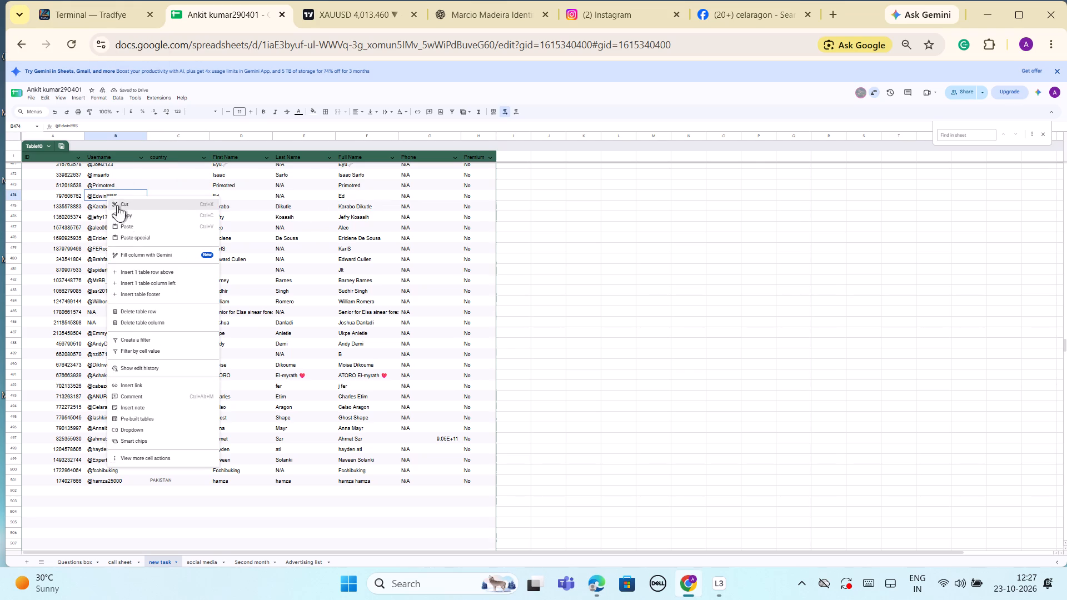
click(127, 214)
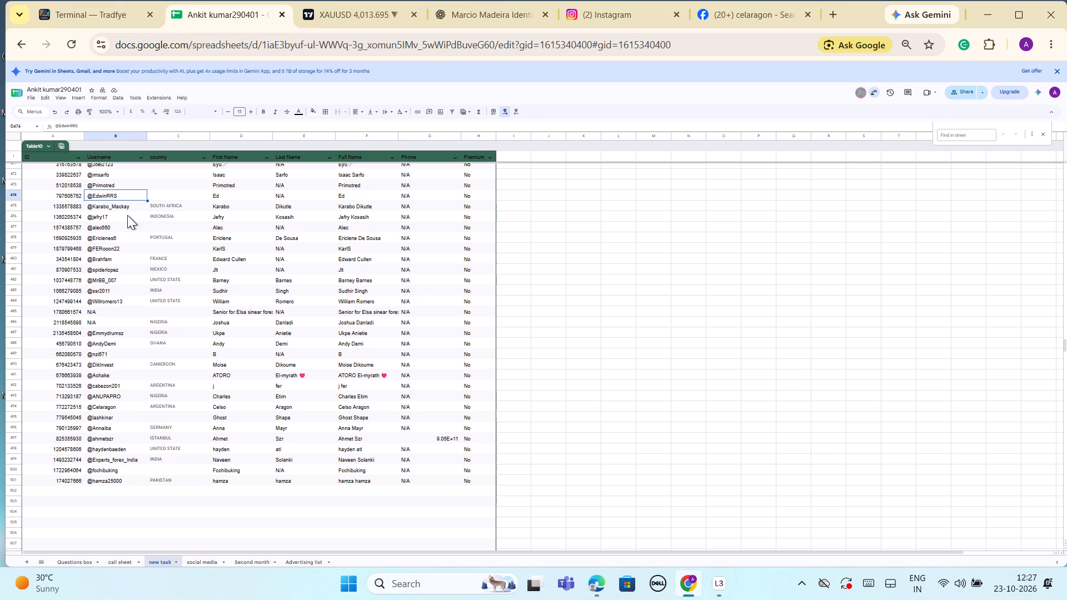
right_click(123, 196)
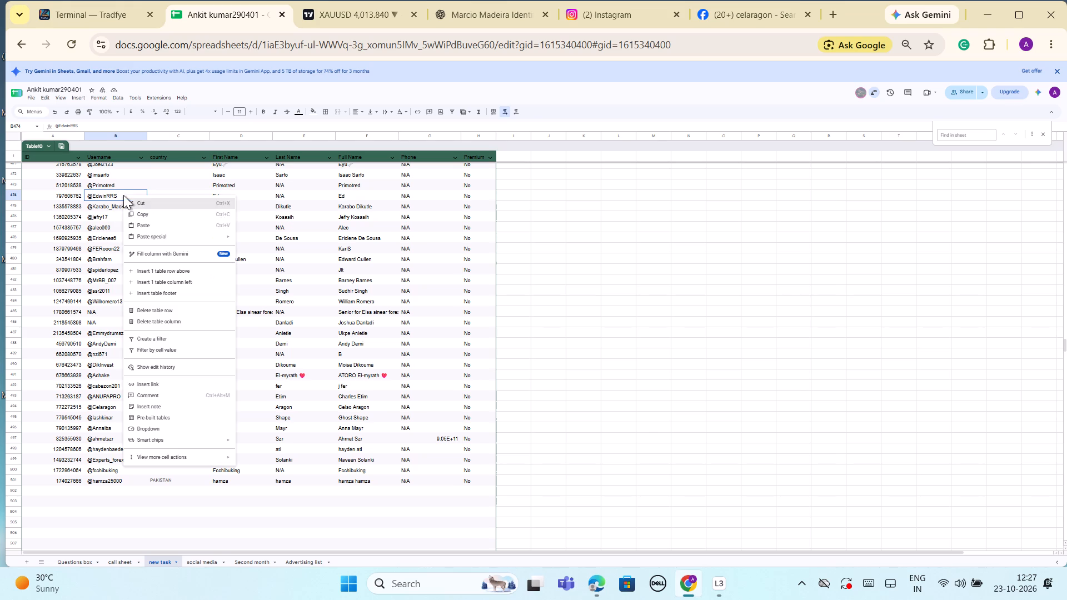
click(142, 212)
click(626, 7)
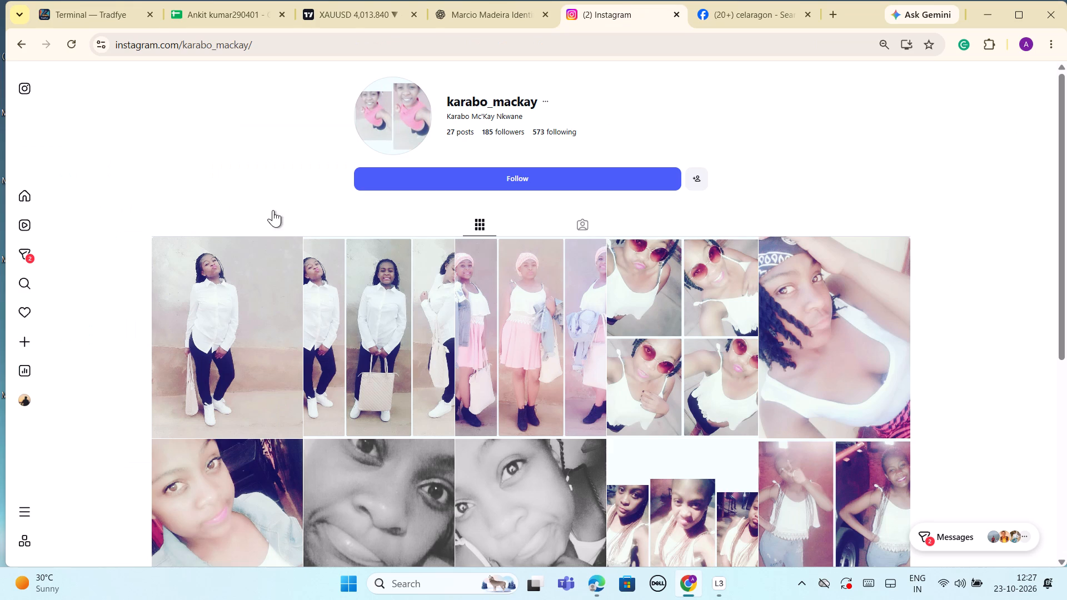
click(23, 280)
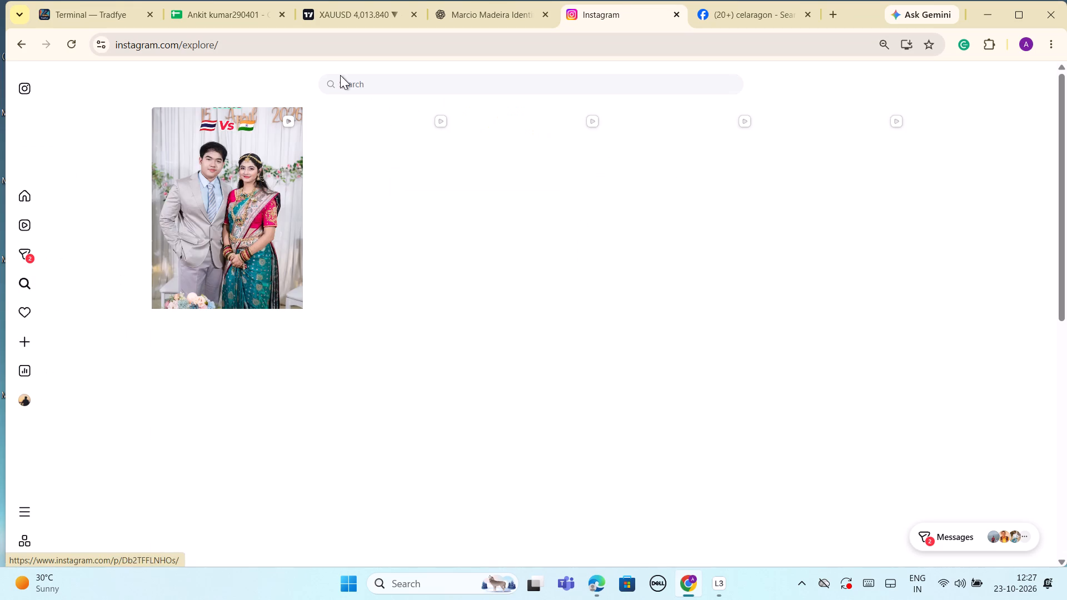
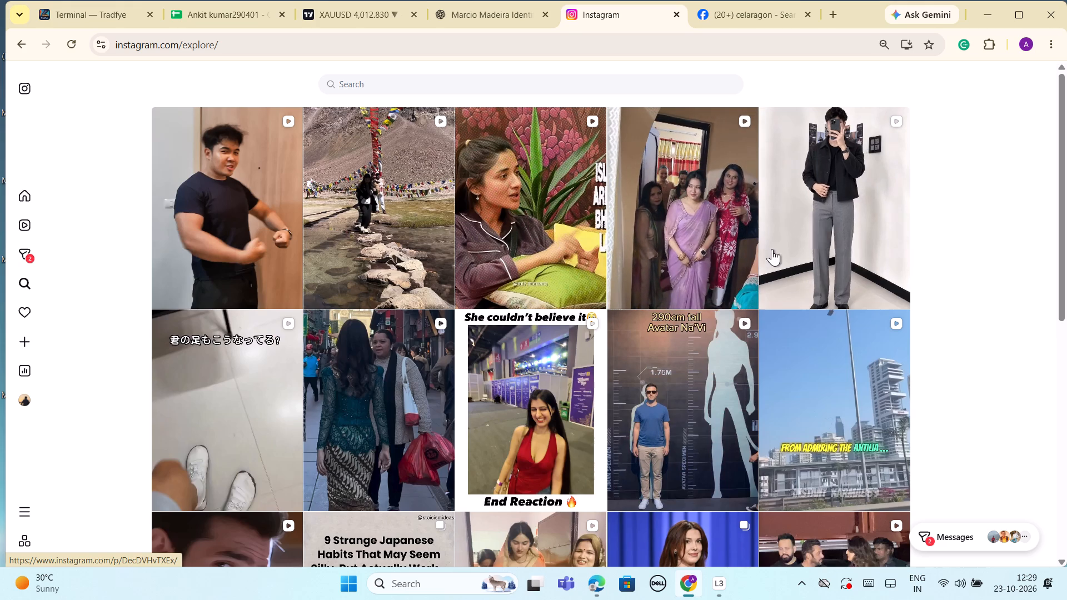
Open the mirror-outfit reel with the black jacket and grey trousers from the Instagram explore grid and like it.
click(834, 247)
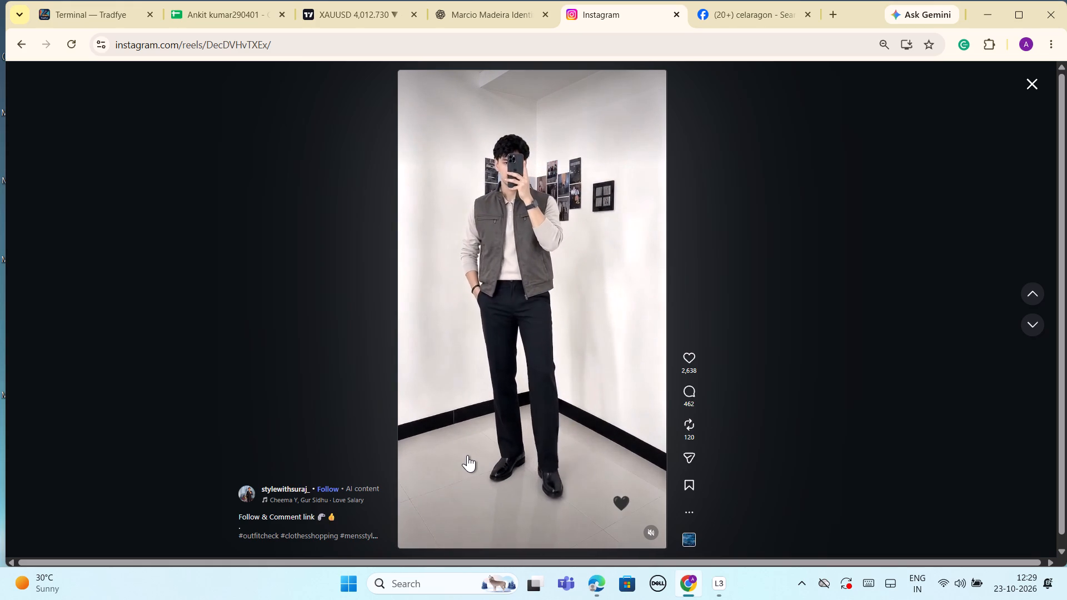
click(688, 354)
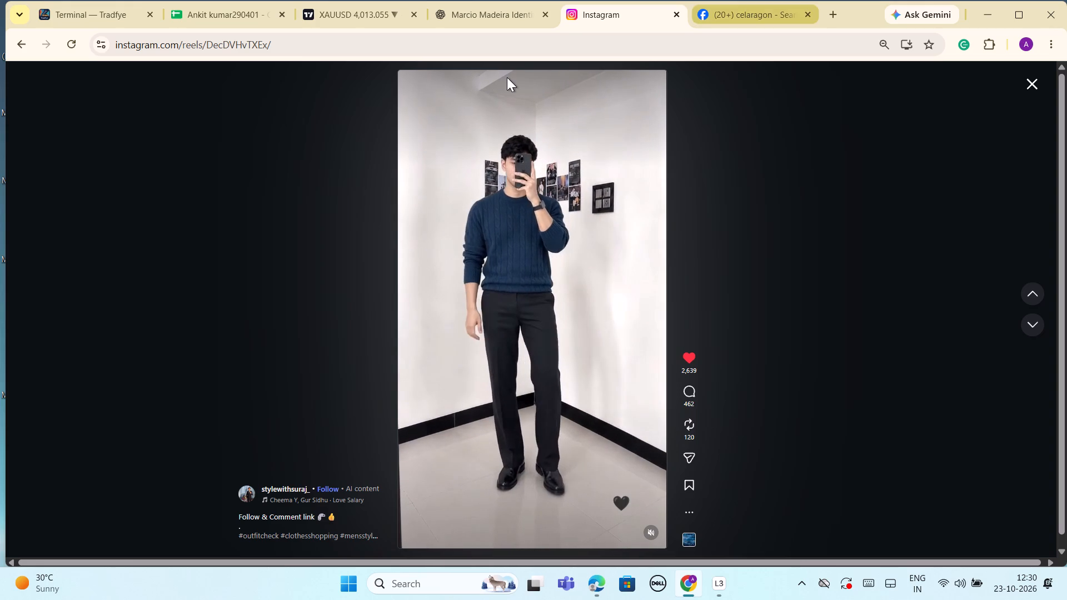
Open the profile of the reel's creator and look through the grid of outfit reels.
click(293, 489)
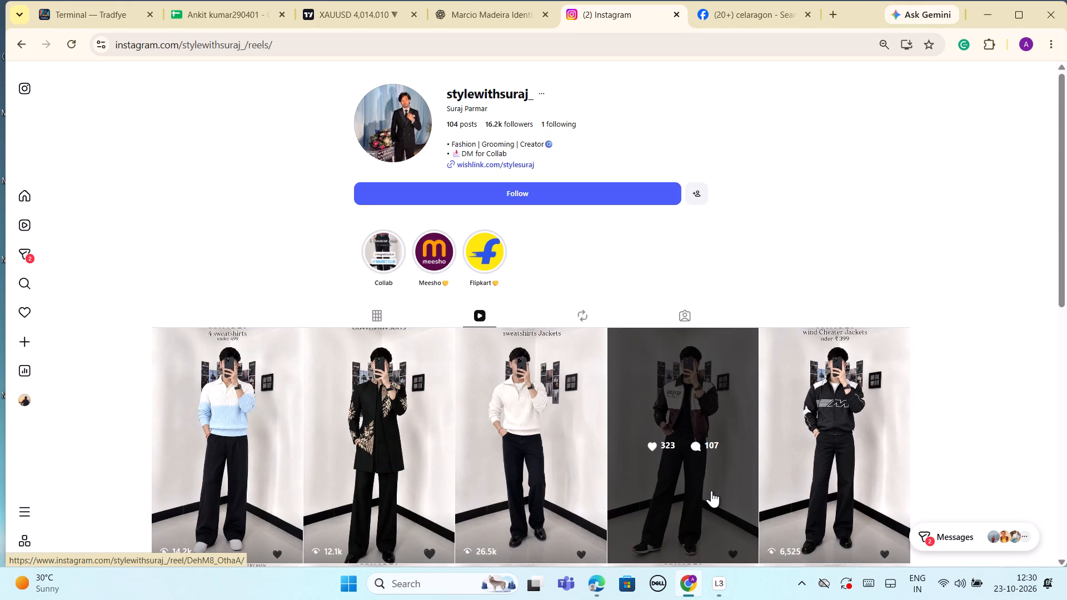
scroll(686, 484, down, 1)
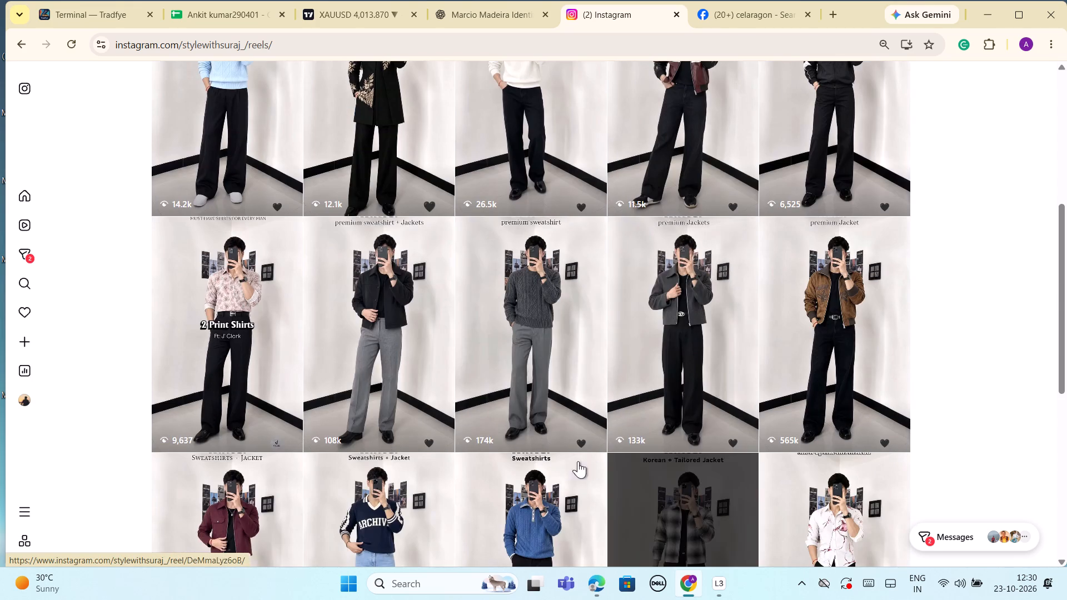
scroll(561, 459, down, 2)
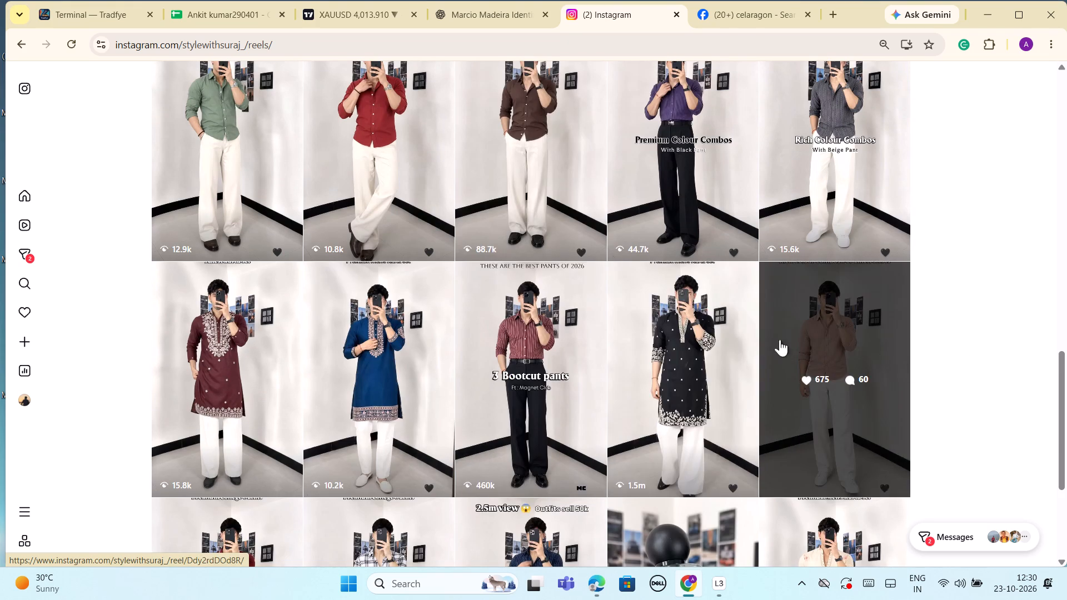
scroll(654, 316, up, 1)
scroll(726, 326, up, 1)
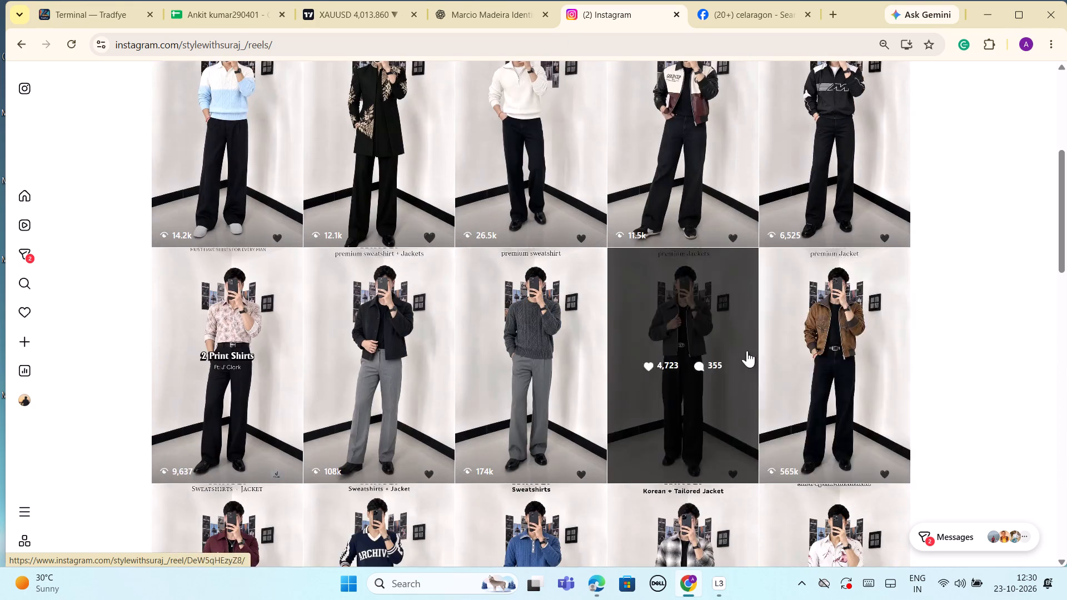
scroll(747, 351, up, 1)
scroll(541, 457, down, 1)
scroll(336, 256, up, 1)
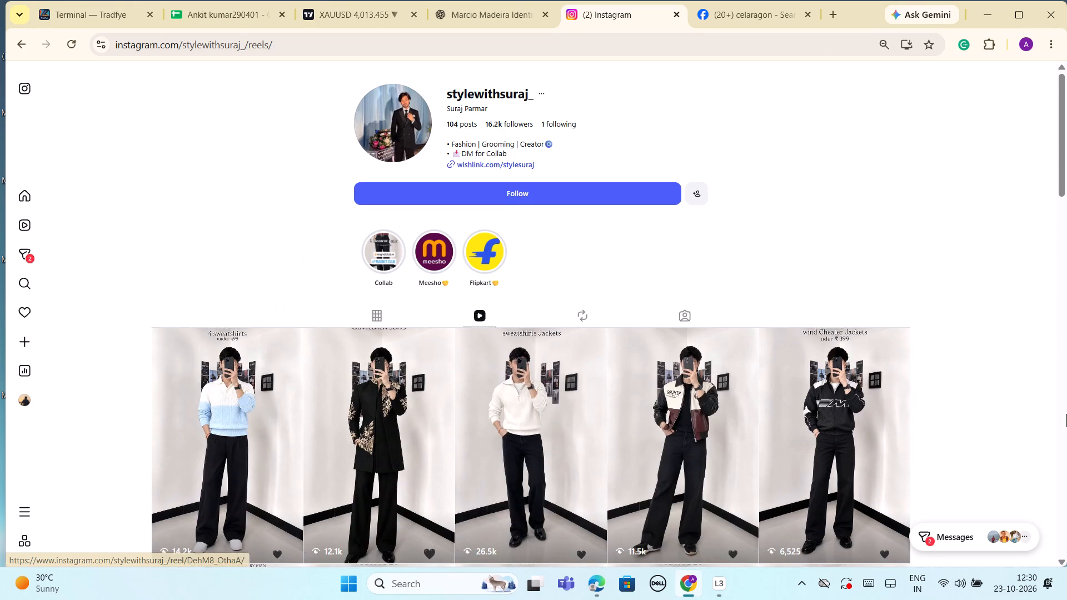
View the creator's reel with the black, white and maroon jacket cover, check its comments, and close it.
click(706, 409)
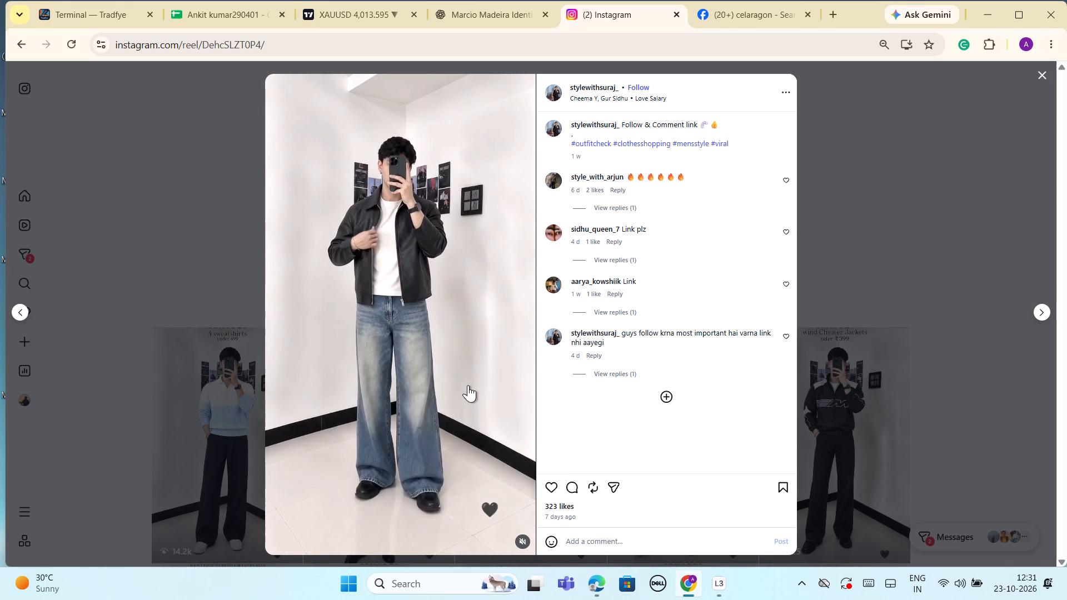
scroll(468, 385, down, 2)
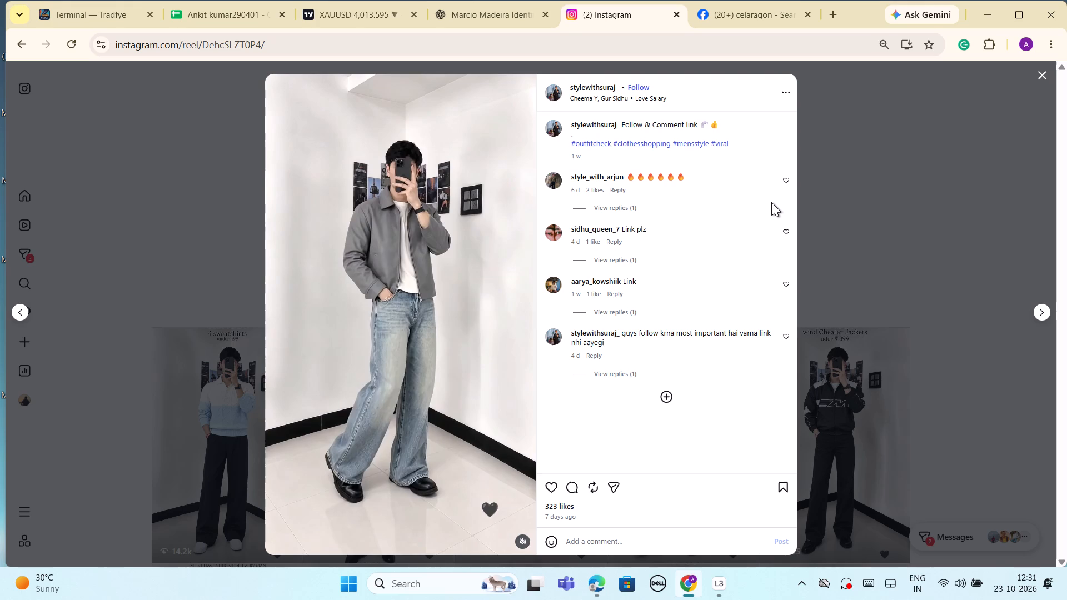
click(1045, 71)
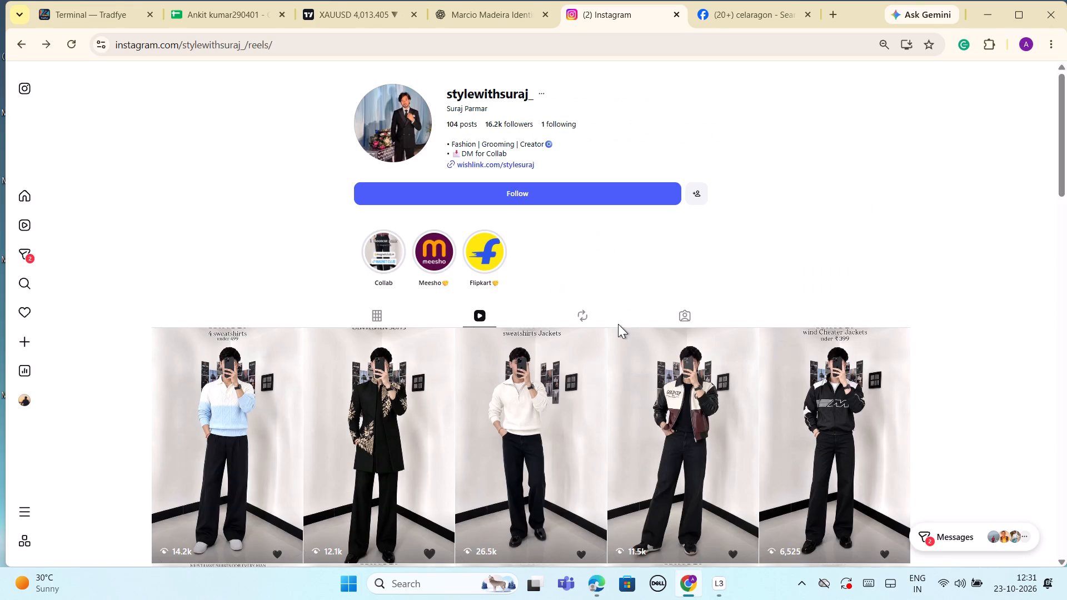
View the creator's reel with the black gold-embroidered suit and close it.
scroll(672, 336, down, 1)
scroll(672, 336, up, 1)
click(351, 482)
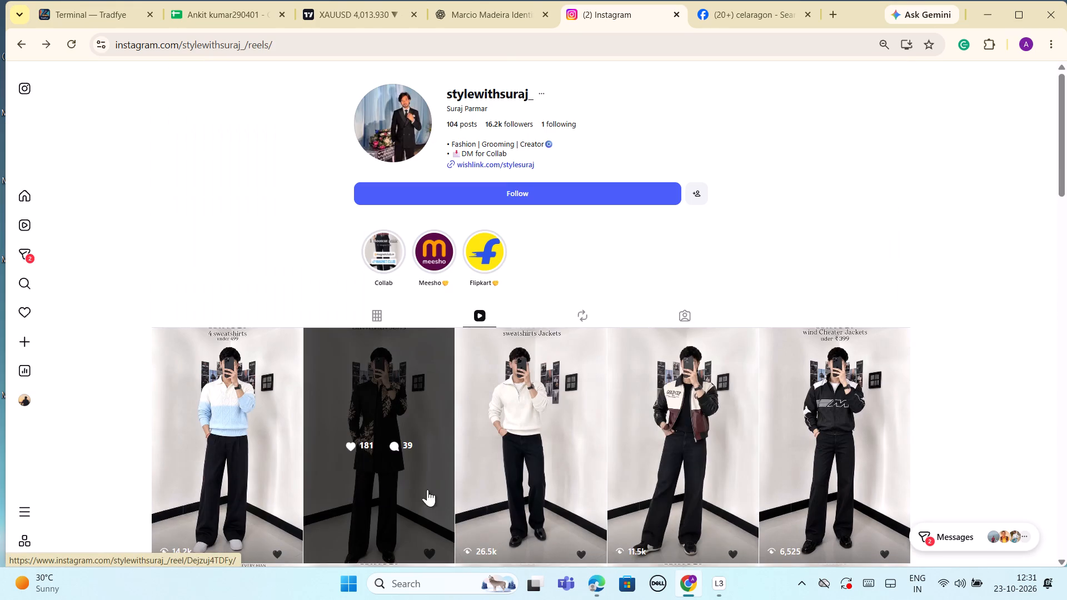
click(422, 467)
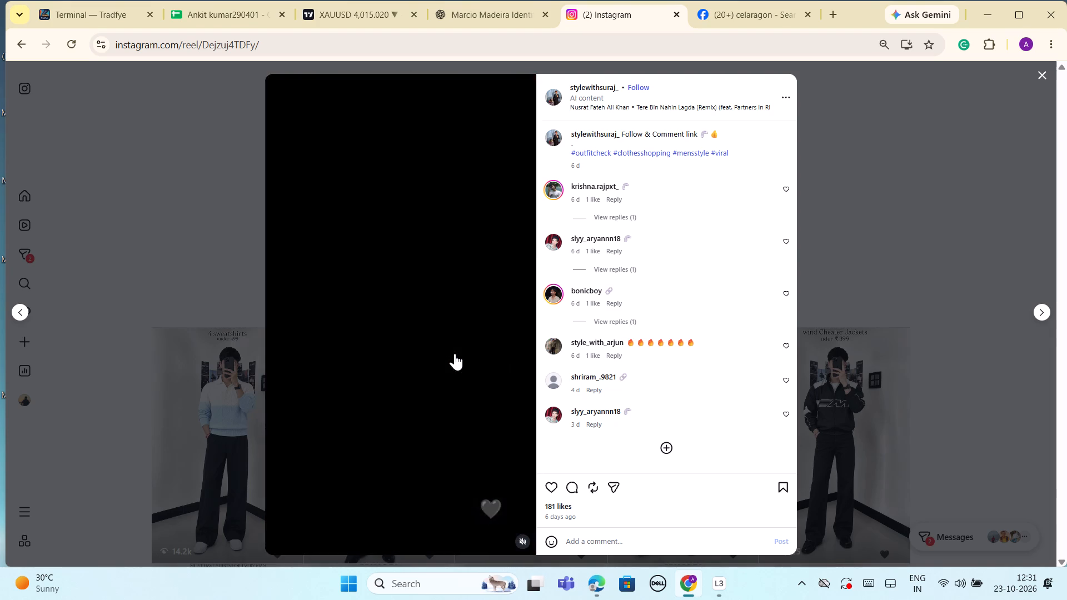
click(1043, 71)
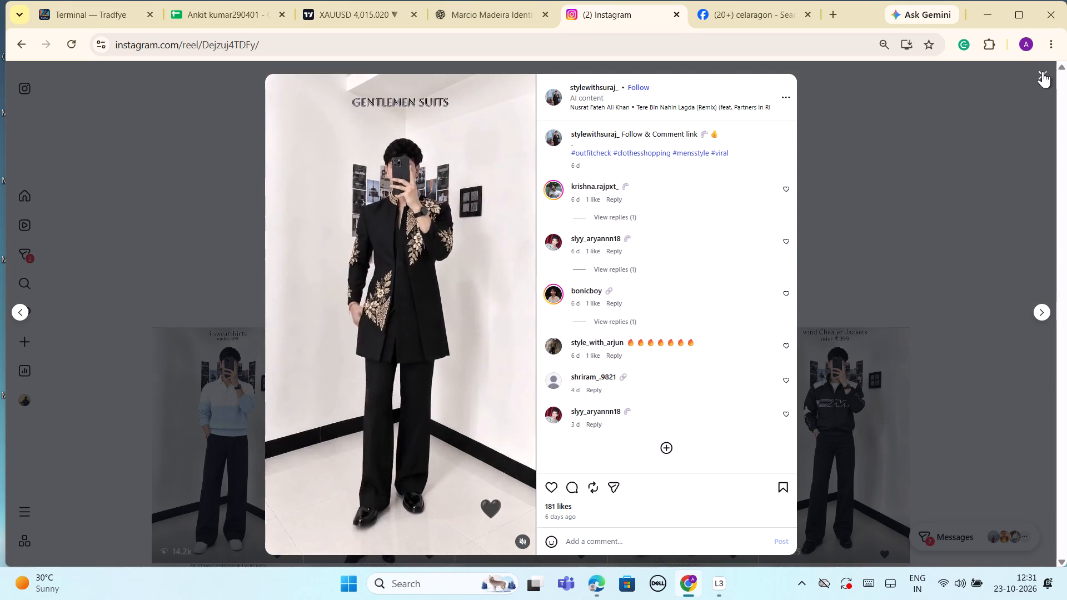
Reopen the liked "premium sweatshirt + Jackets" reel from the creator's reels grid.
scroll(572, 319, down, 1)
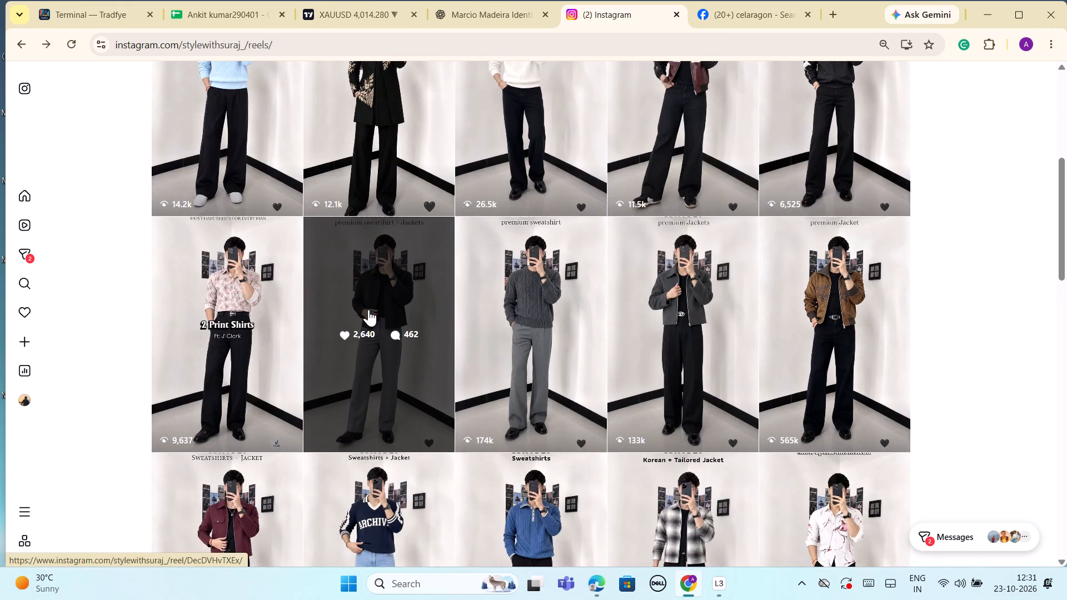
click(386, 306)
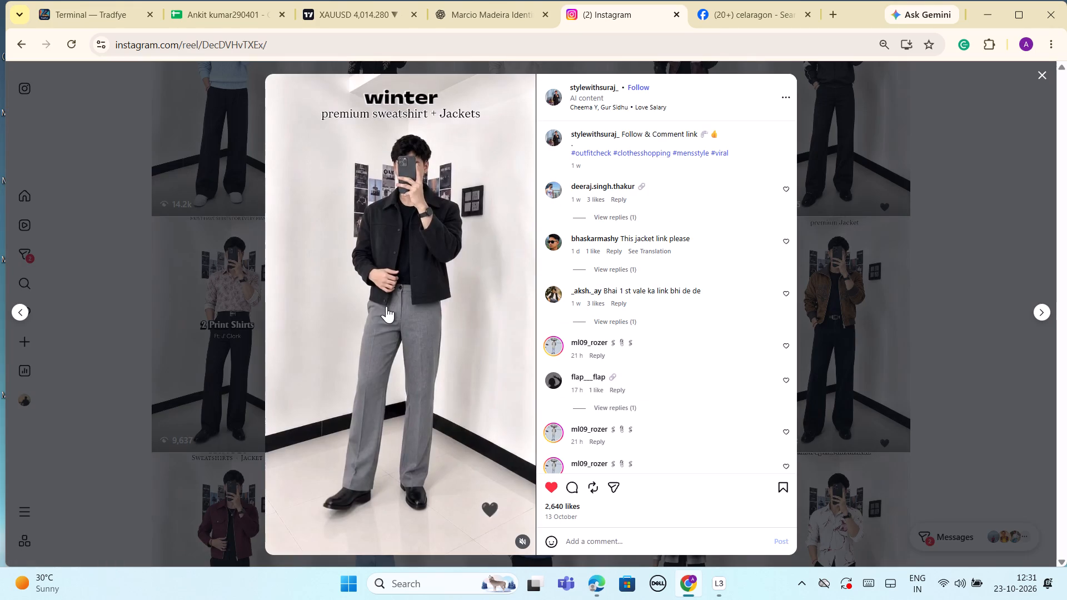
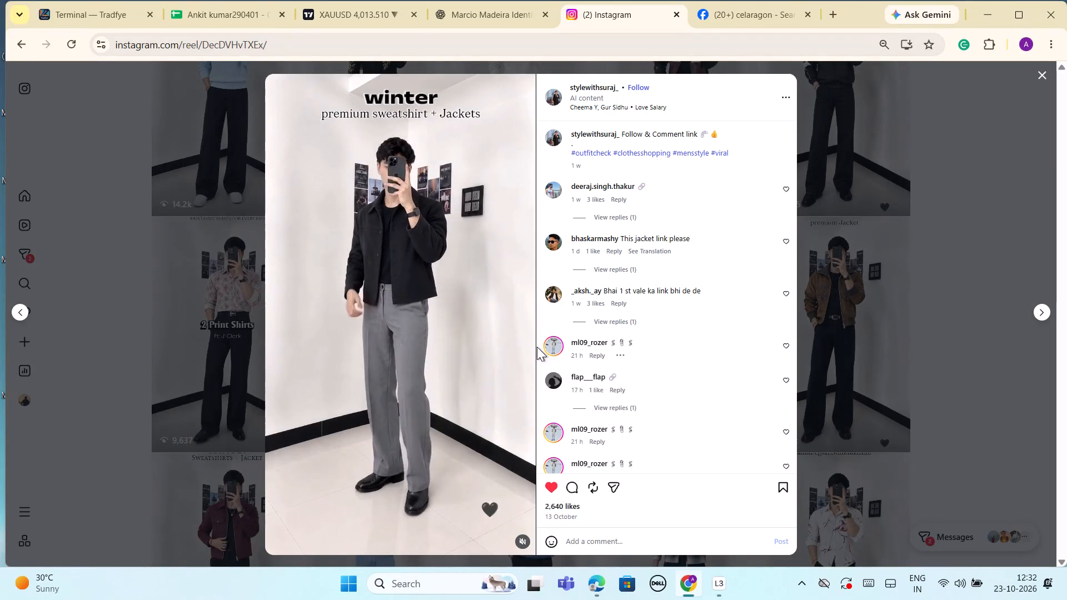
Close the winter sweatshirt and jackets reel and open the outfit reel with 4,900 likes further down the same creator's reels grid.
scroll(373, 409, down, 1)
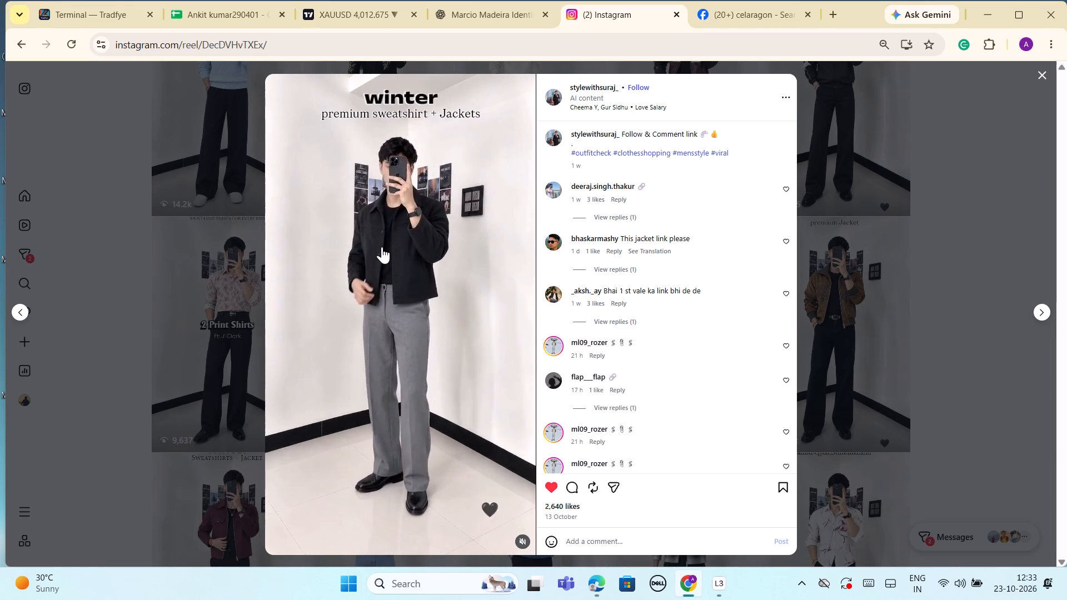
click(1044, 76)
scroll(590, 416, down, 1)
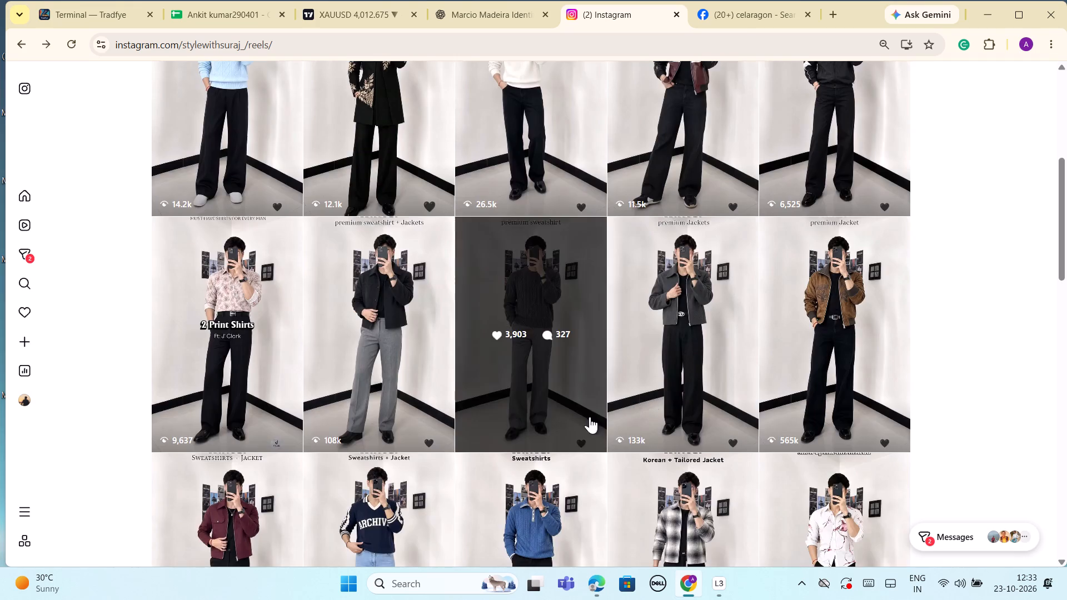
scroll(590, 417, down, 3)
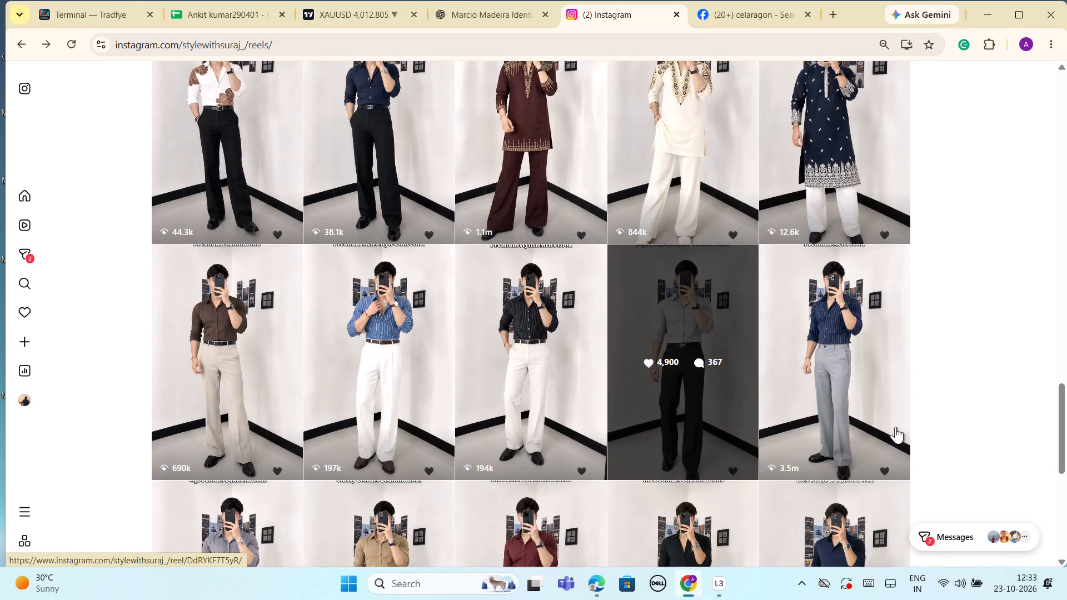
click(714, 398)
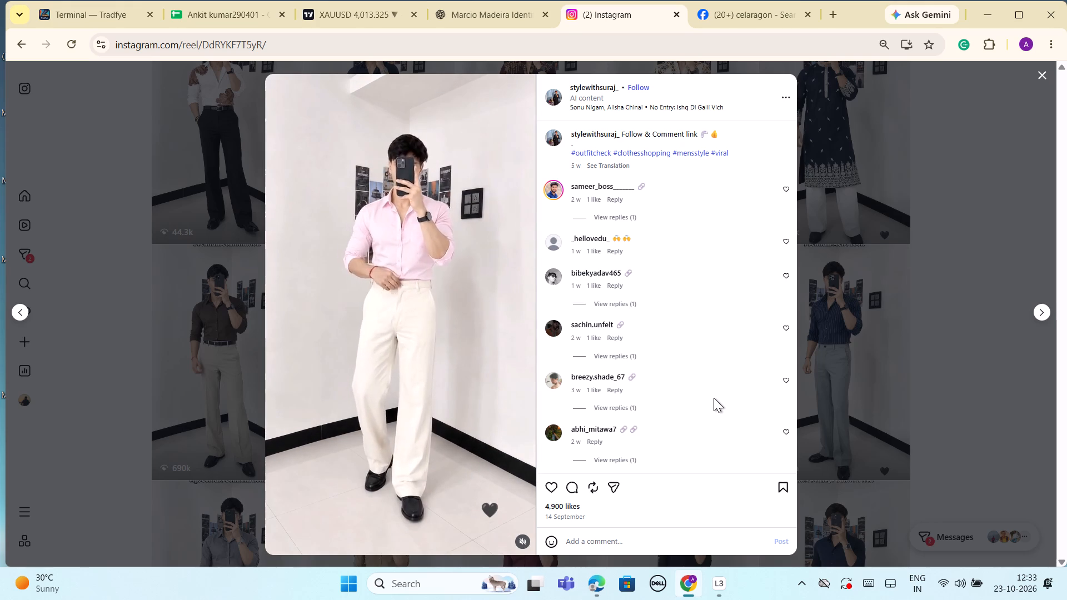
click(1047, 72)
scroll(743, 300, down, 2)
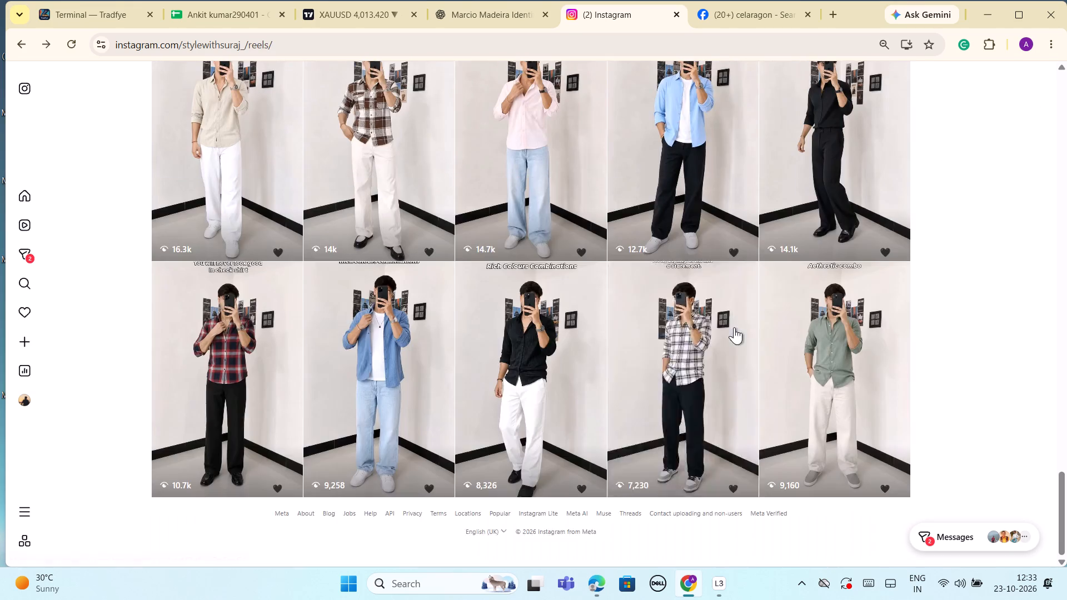
Browse the remaining outfit reels on the open Instagram profile and view the reel about jeans under ₹460.
scroll(734, 327, down, 3)
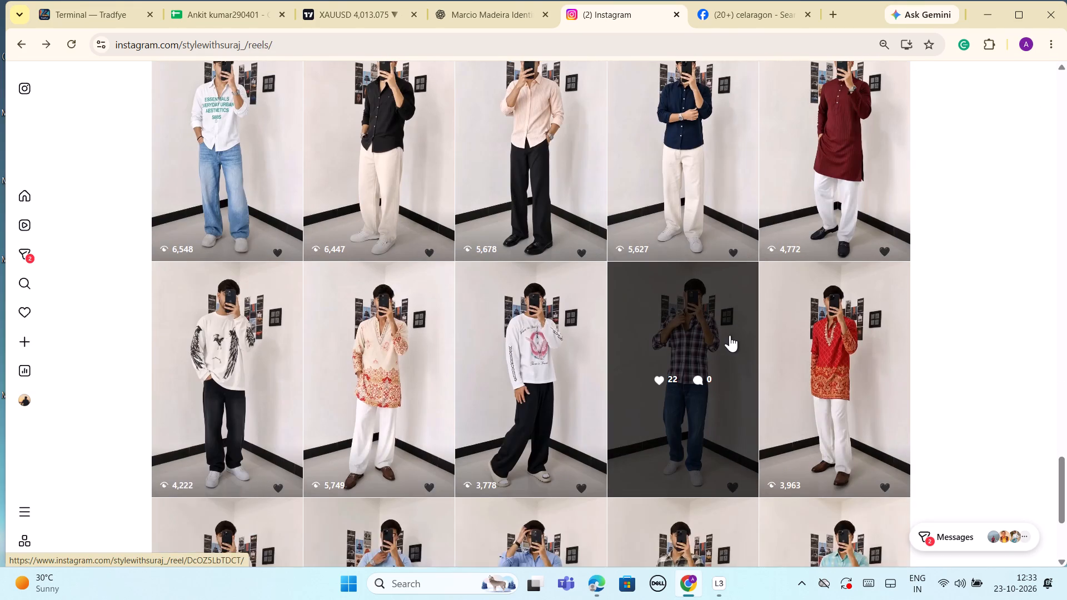
scroll(730, 335, up, 1)
scroll(730, 335, down, 3)
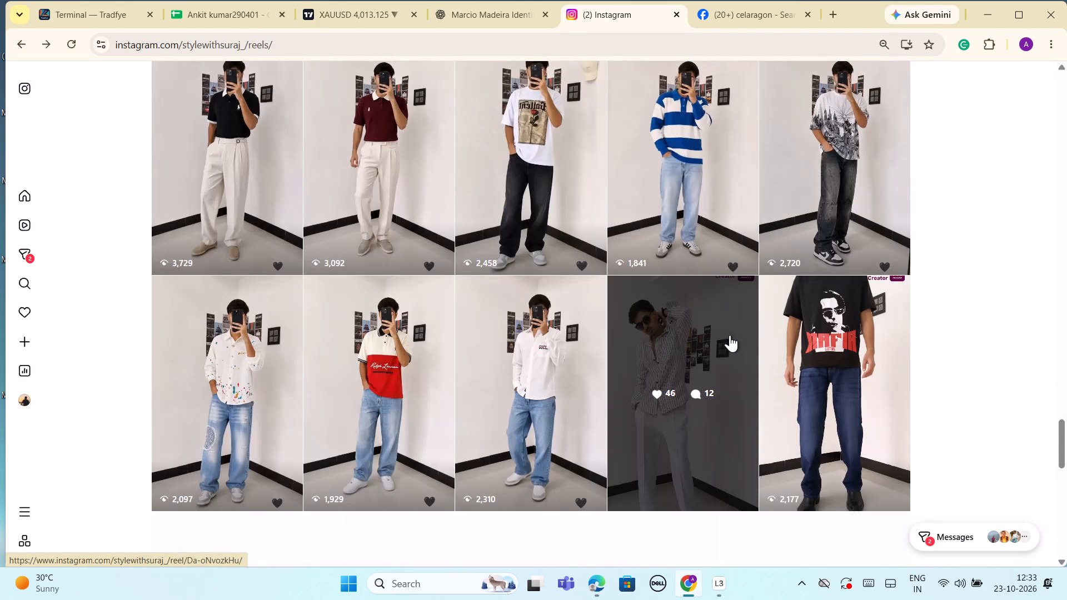
scroll(730, 335, down, 2)
scroll(730, 335, up, 1)
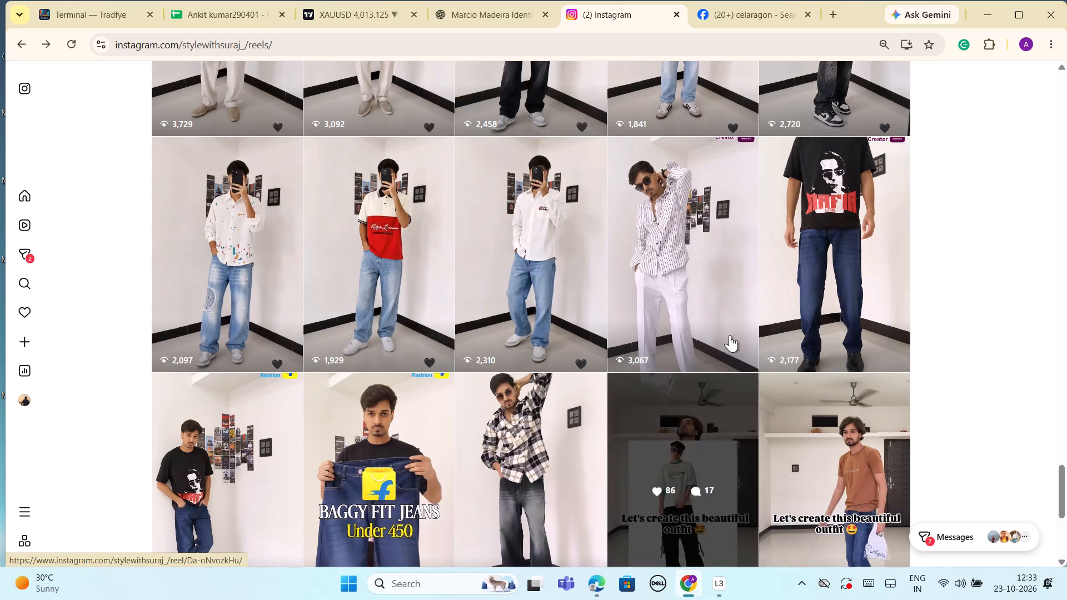
scroll(730, 335, down, 2)
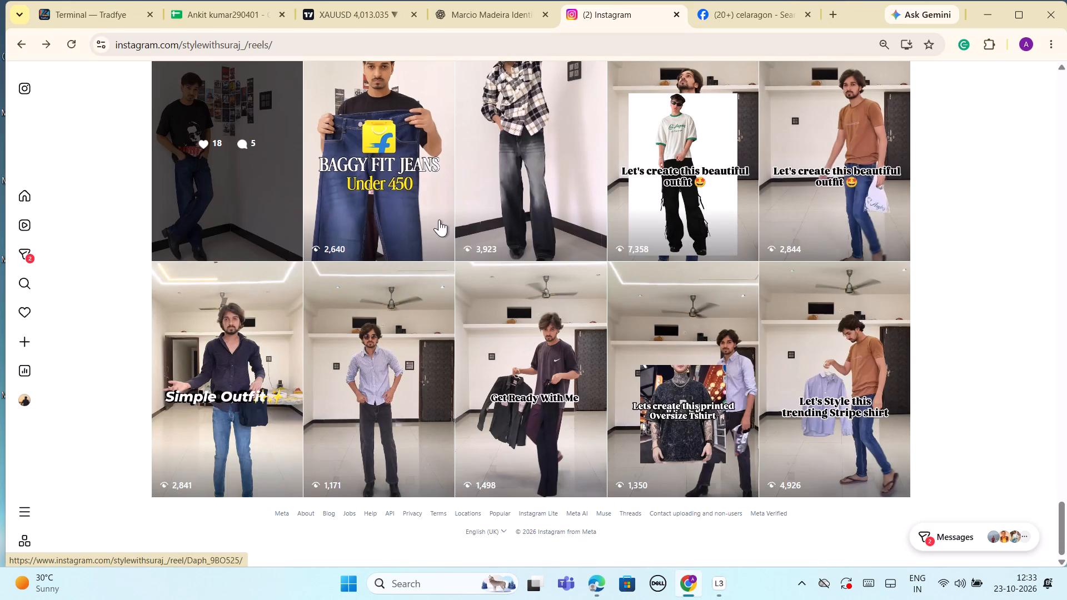
click(245, 194)
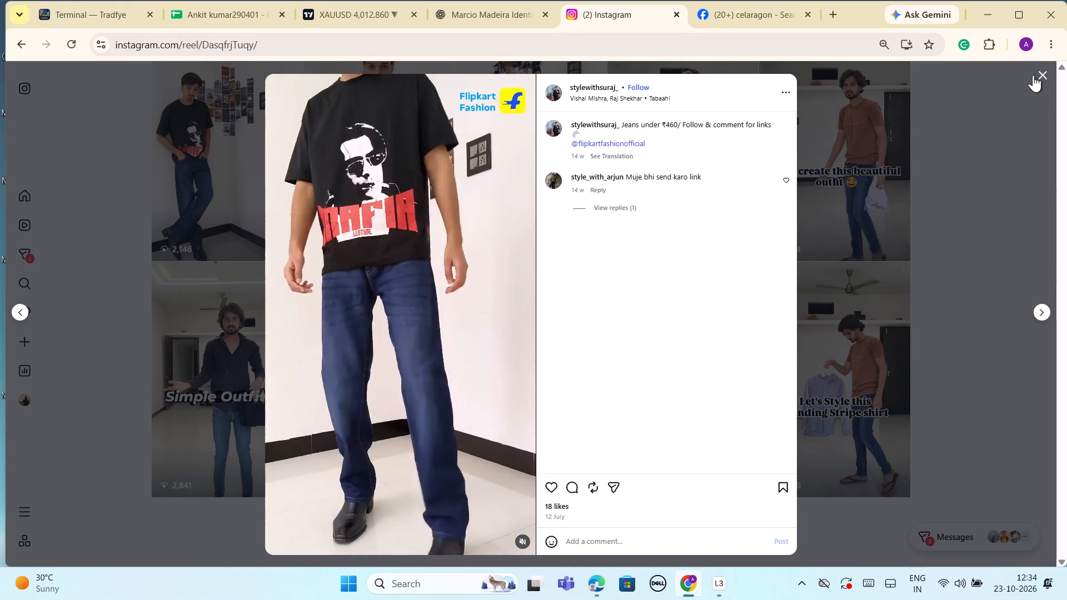
click(1038, 75)
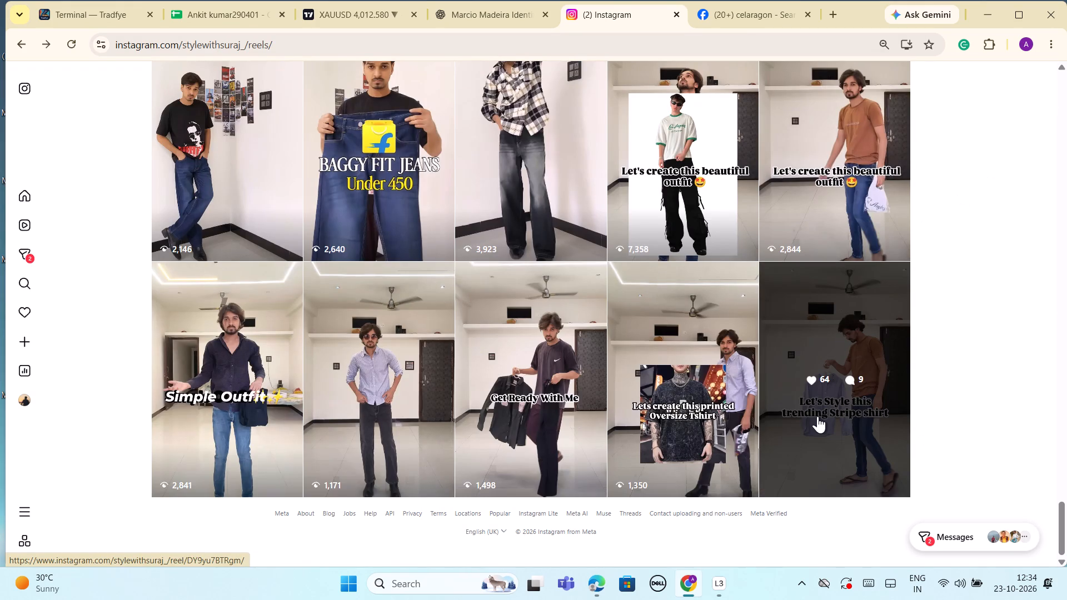
scroll(251, 339, down, 1)
scroll(389, 363, down, 1)
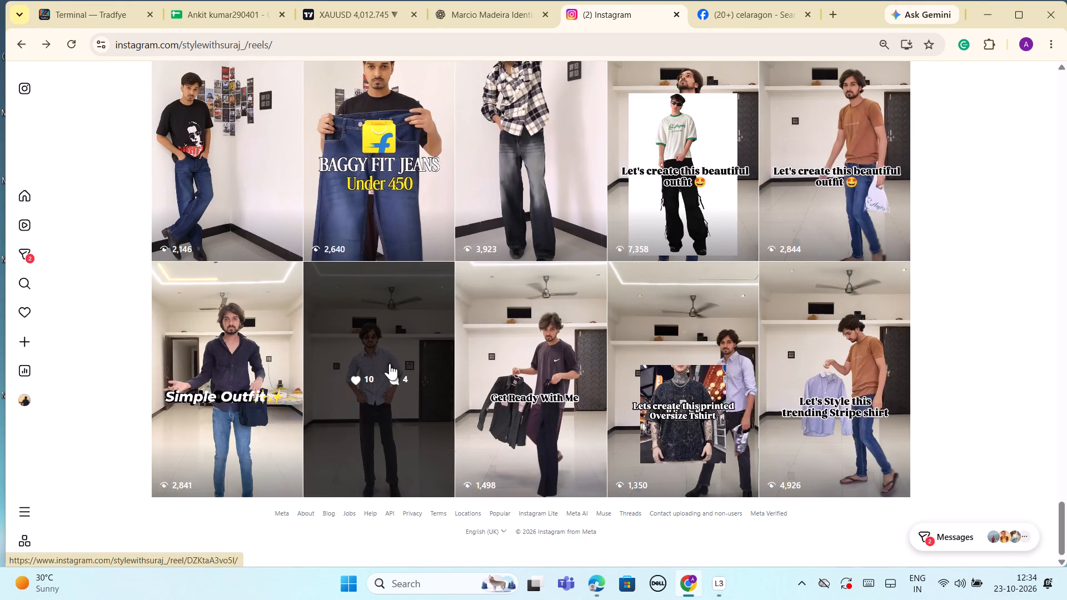
scroll(520, 382, down, 1)
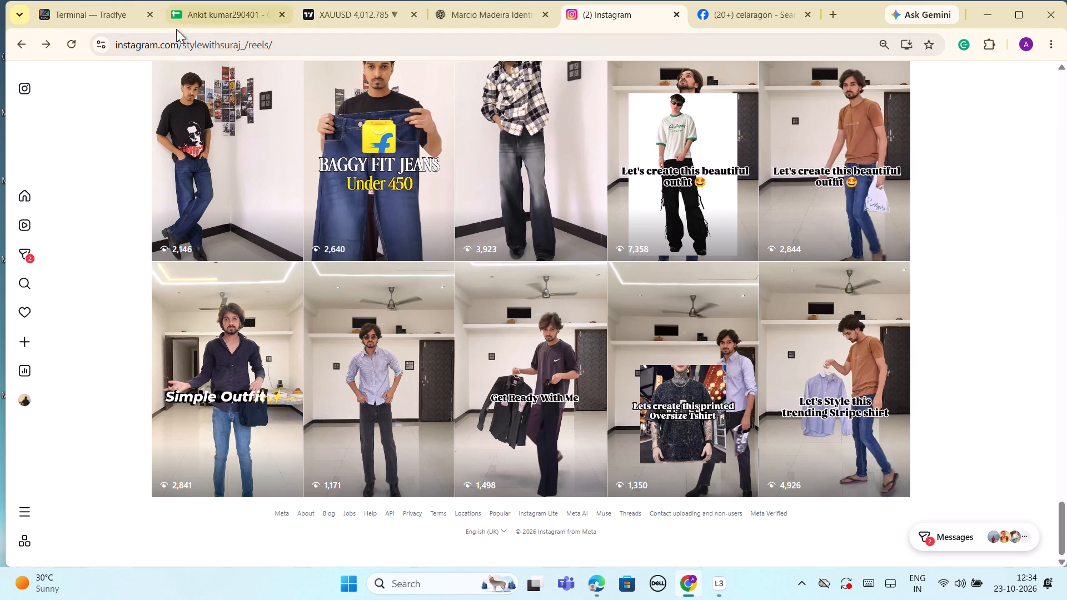
click(623, 18)
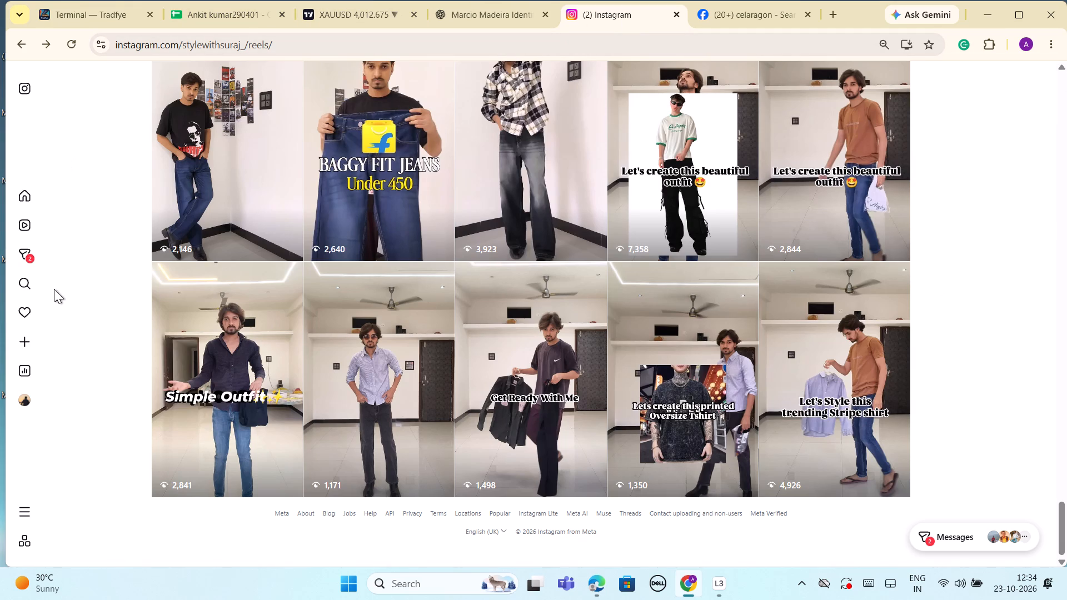
click(240, 14)
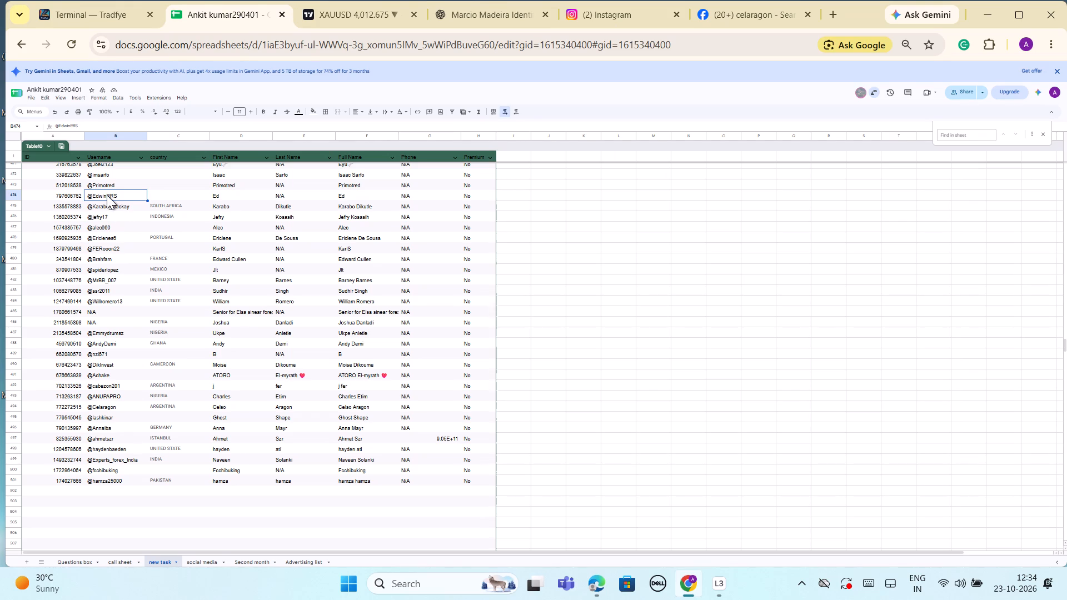
right_click(107, 195)
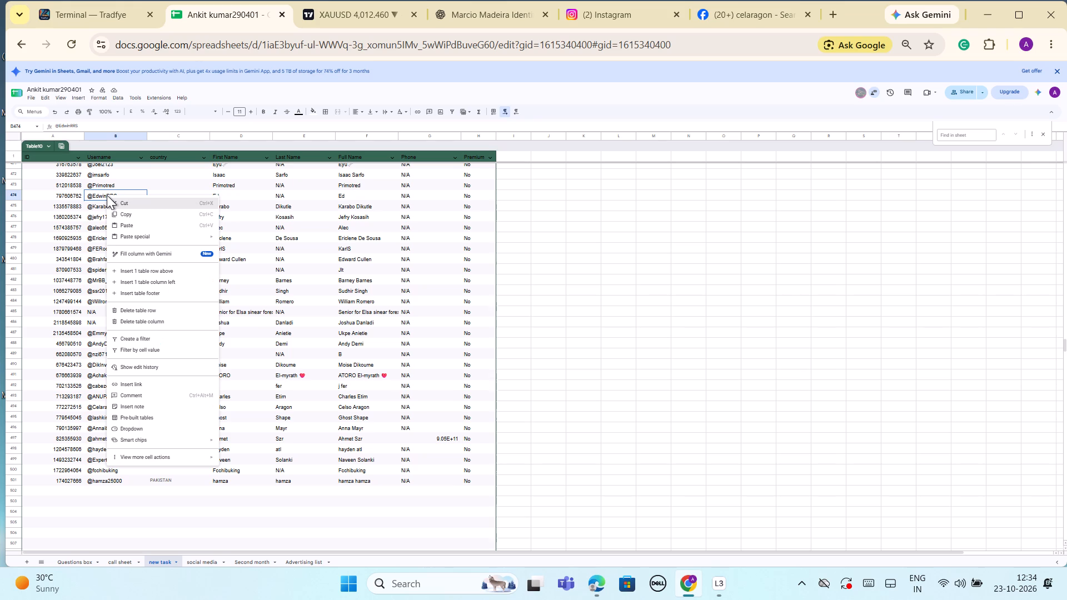
click(180, 188)
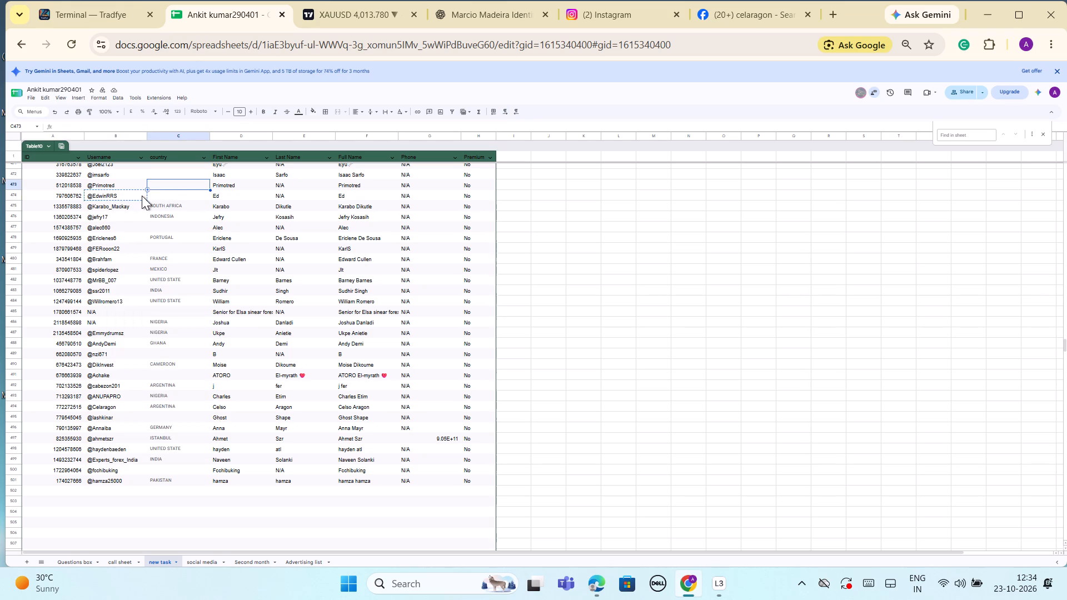
right_click(118, 198)
click(139, 221)
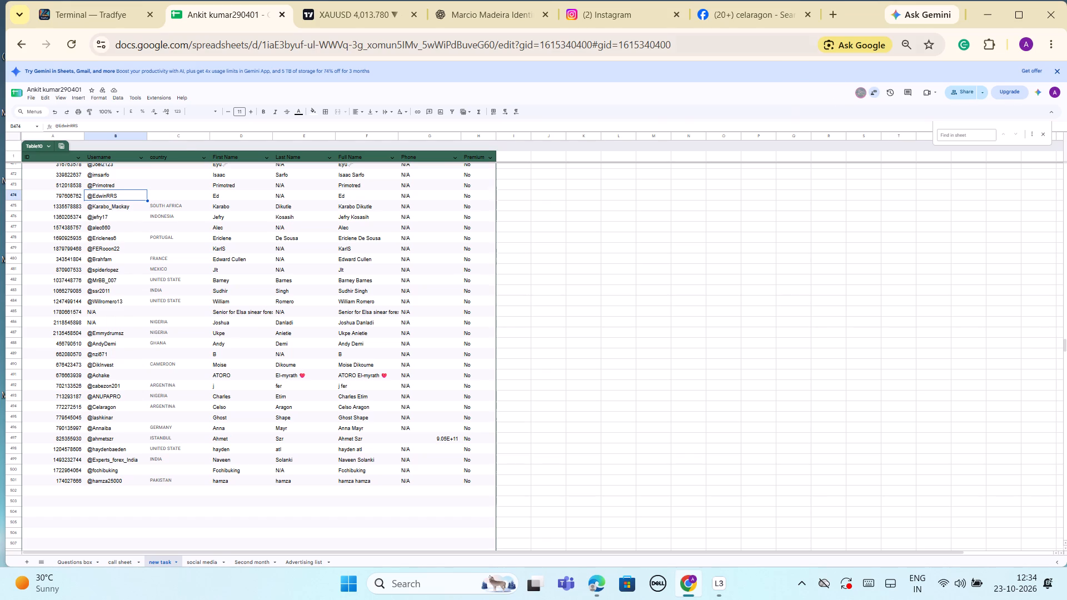
click(631, 18)
click(627, 18)
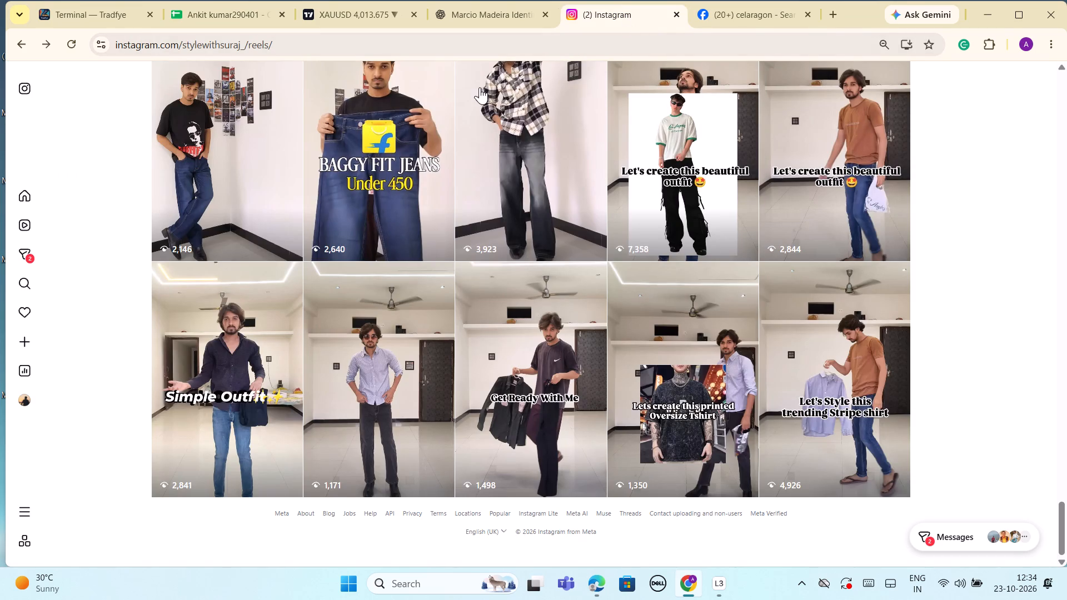
click(25, 285)
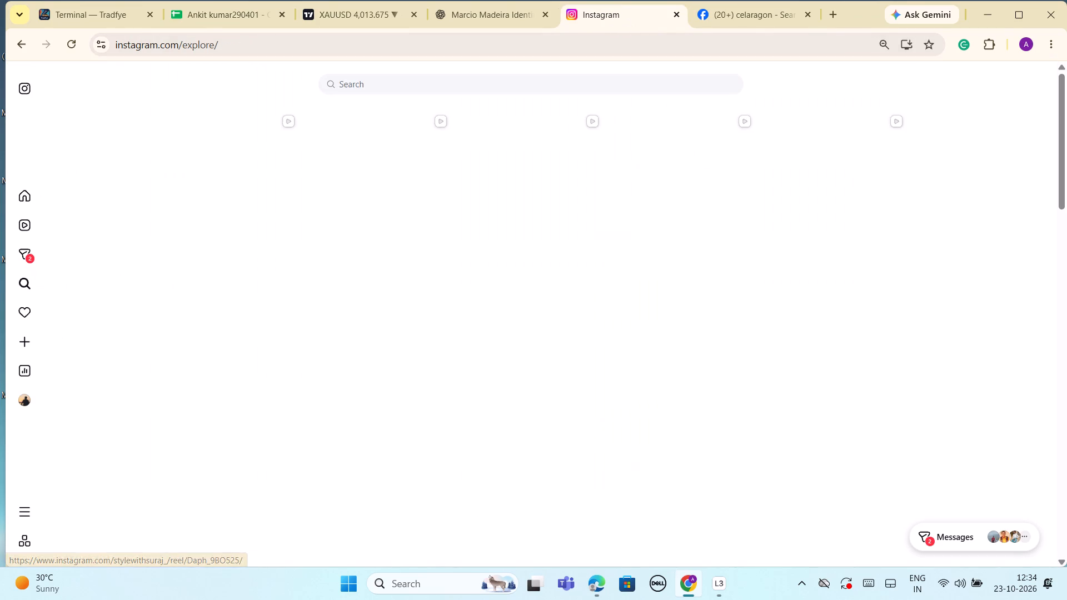
click(365, 81)
right_click(365, 81)
click(420, 247)
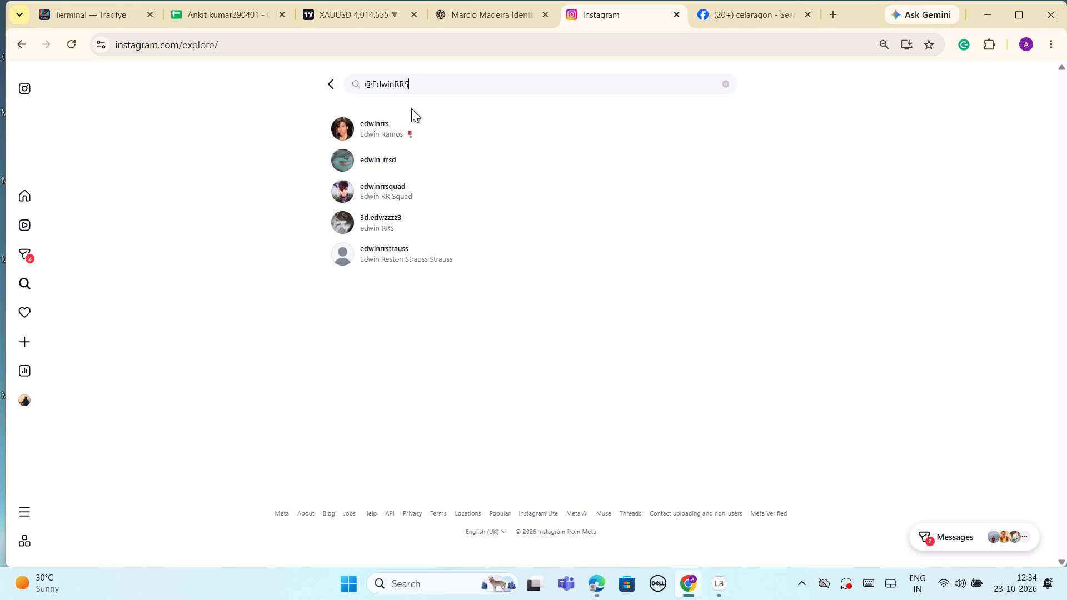
click(381, 123)
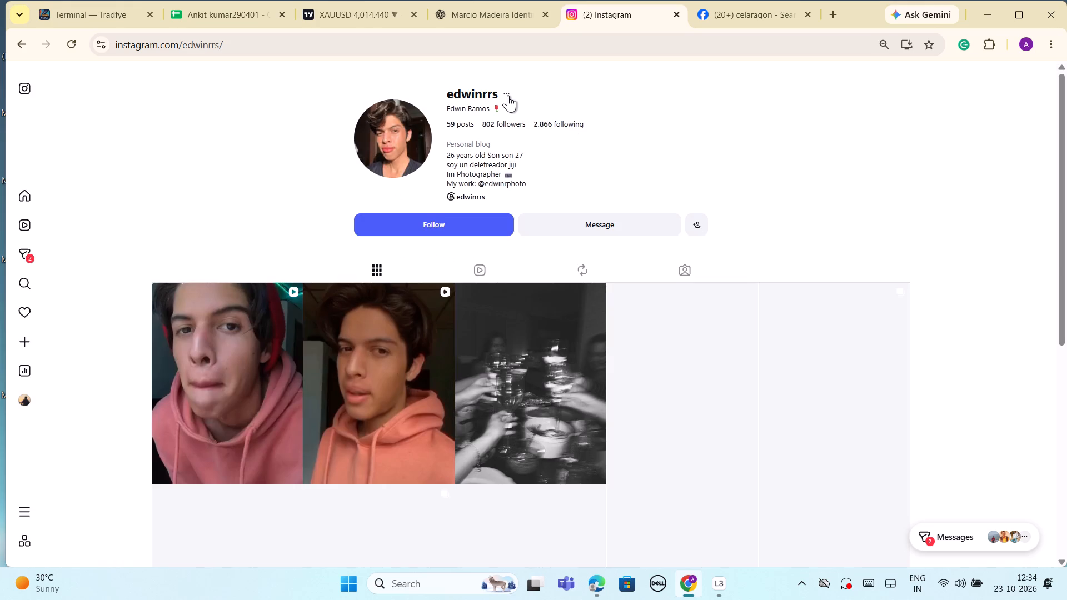
click(508, 95)
click(542, 224)
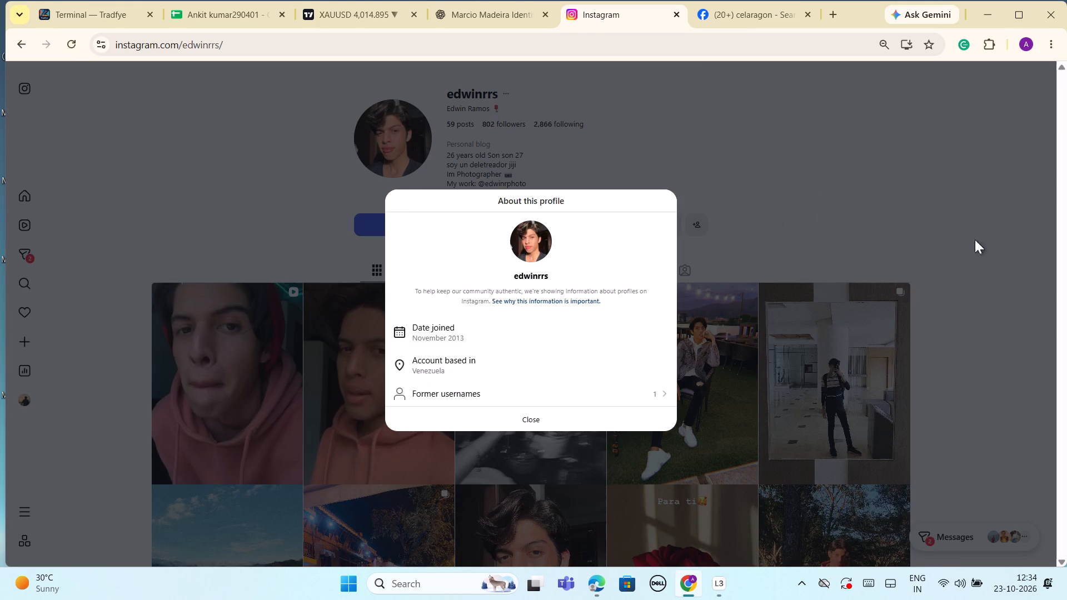
click(840, 193)
click(204, 16)
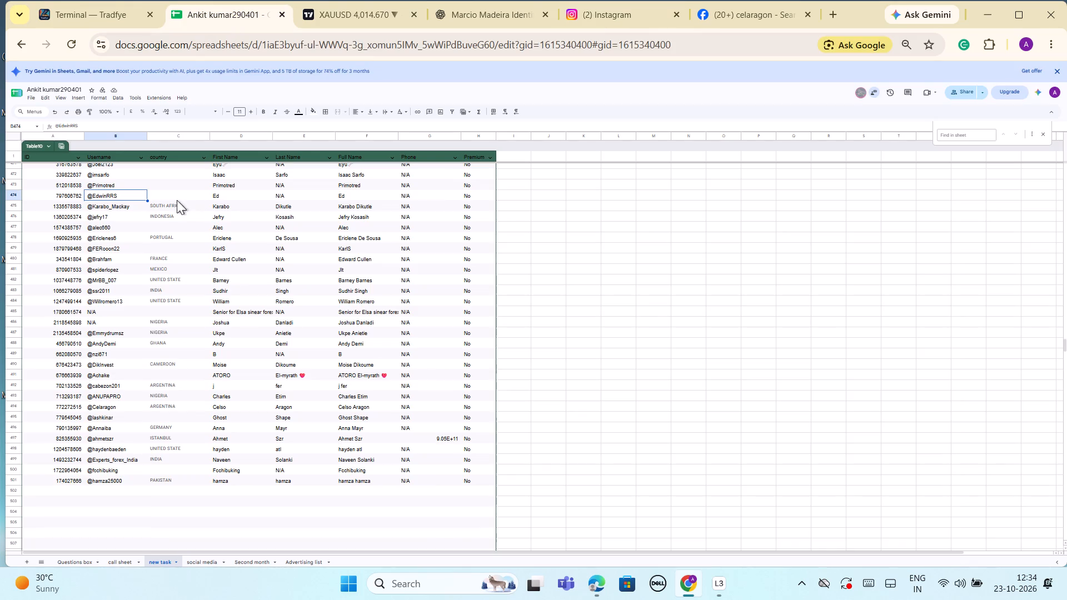
click(164, 195)
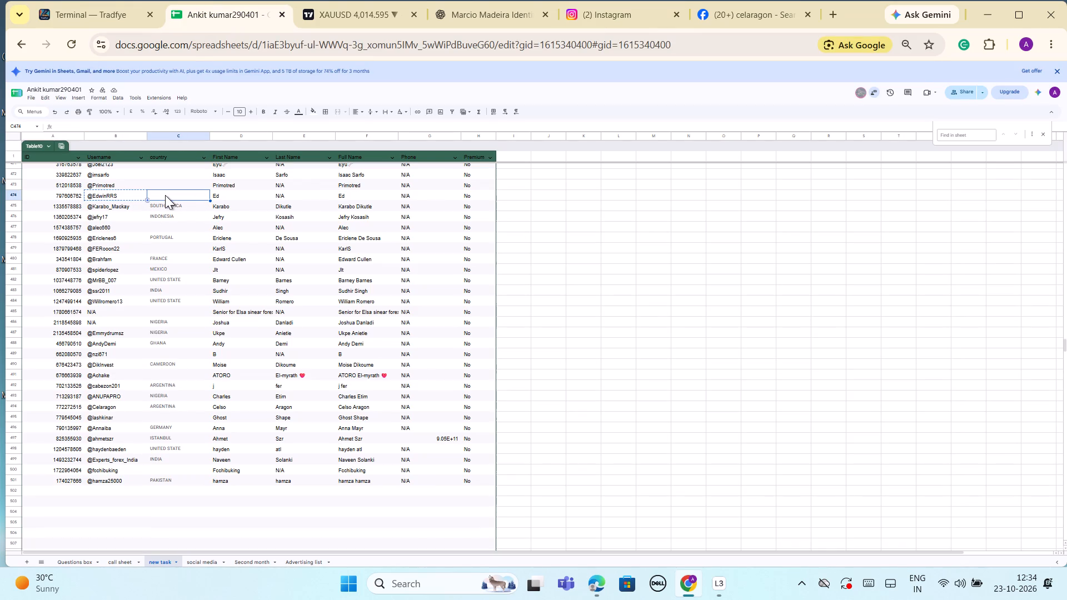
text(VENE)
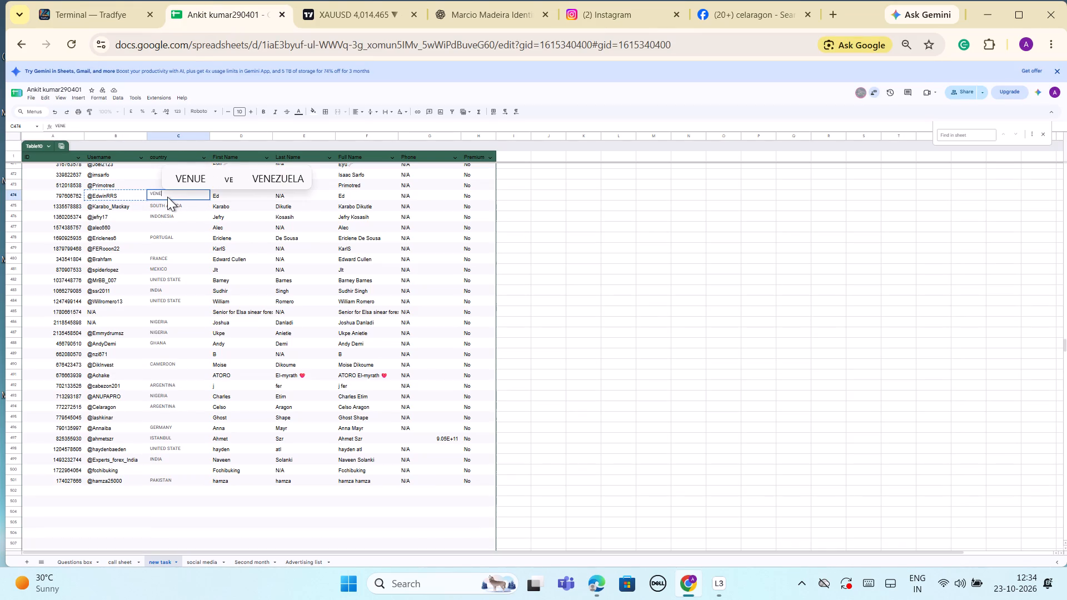
click(280, 182)
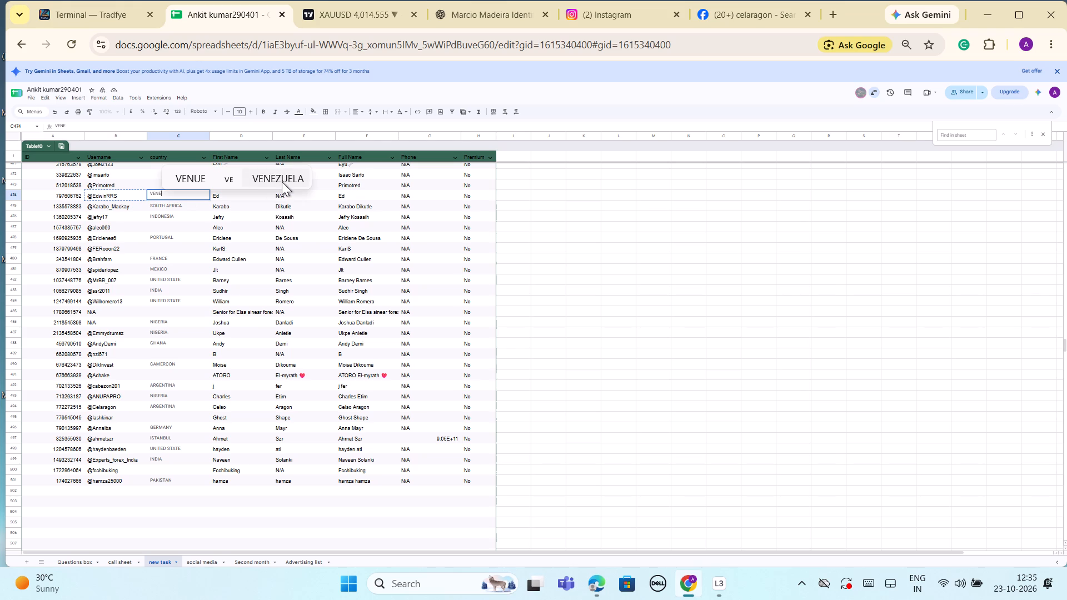
click(277, 182)
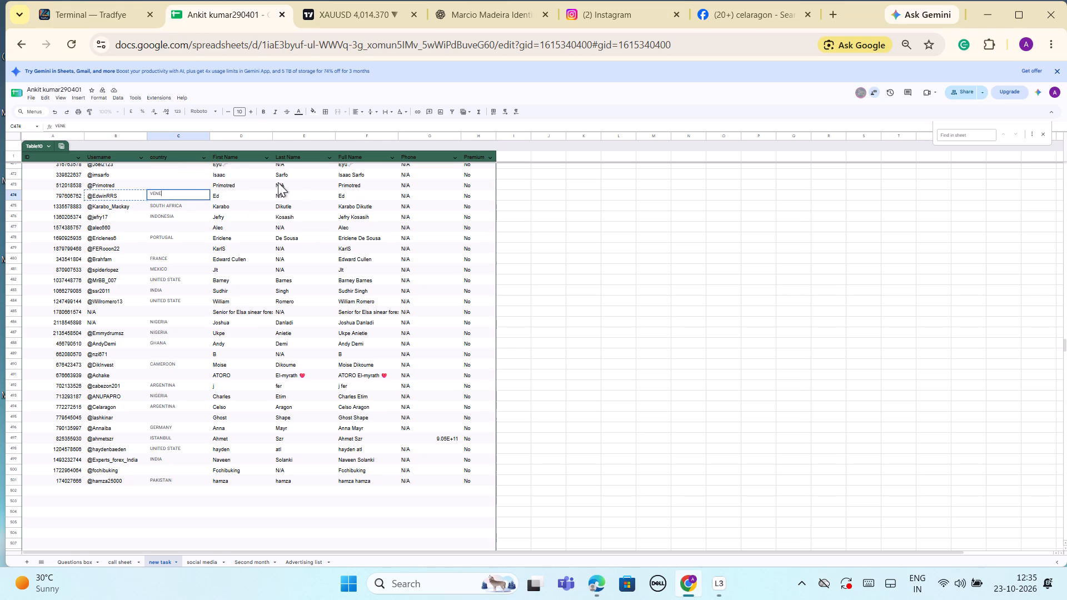
click(169, 184)
click(161, 183)
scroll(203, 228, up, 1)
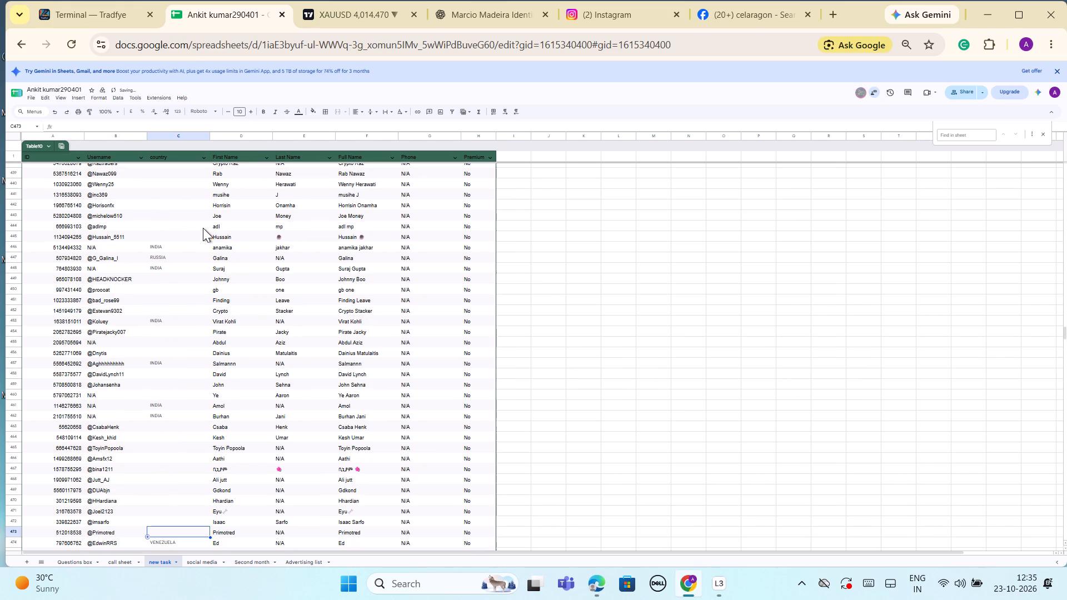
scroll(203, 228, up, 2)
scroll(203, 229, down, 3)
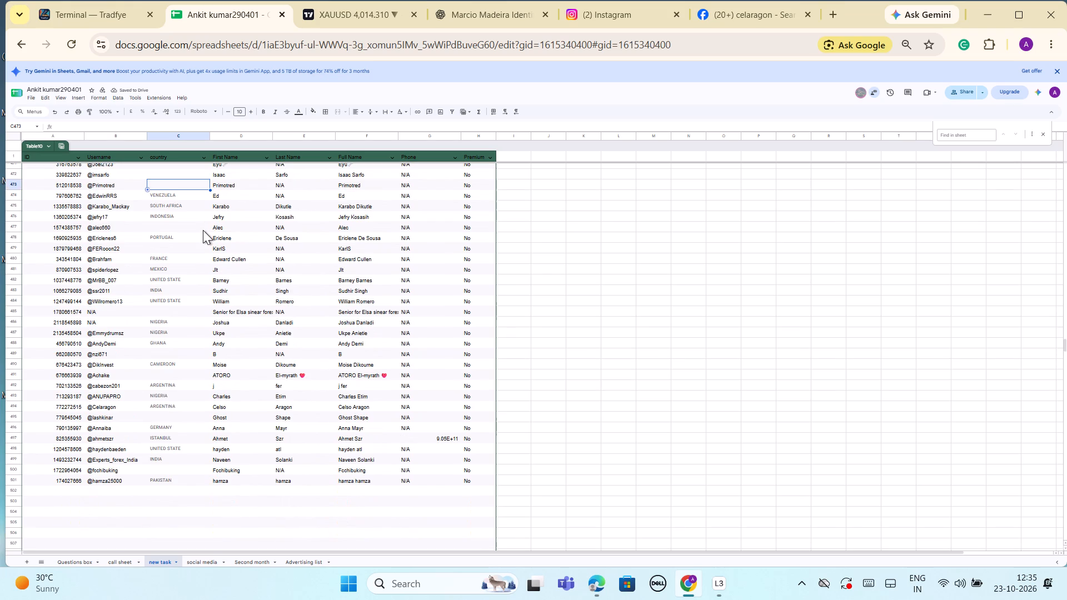